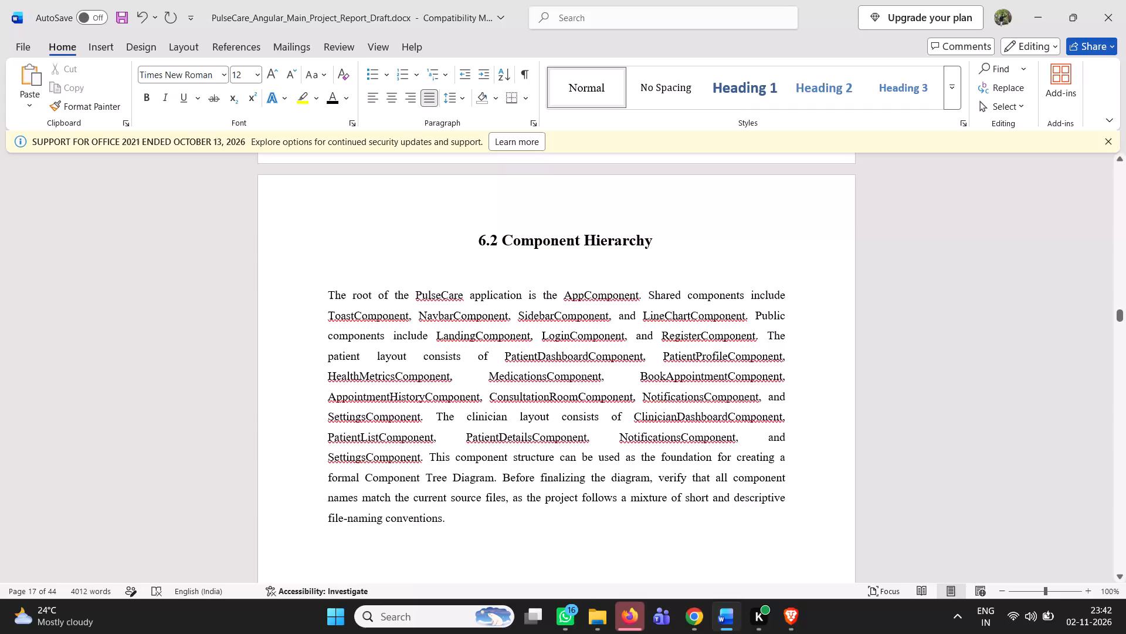
# Insert a space in NotificationsComponent in the clinician layout list of section 6.2, making it "Notifications Component".
pyautogui.click(617, 436)
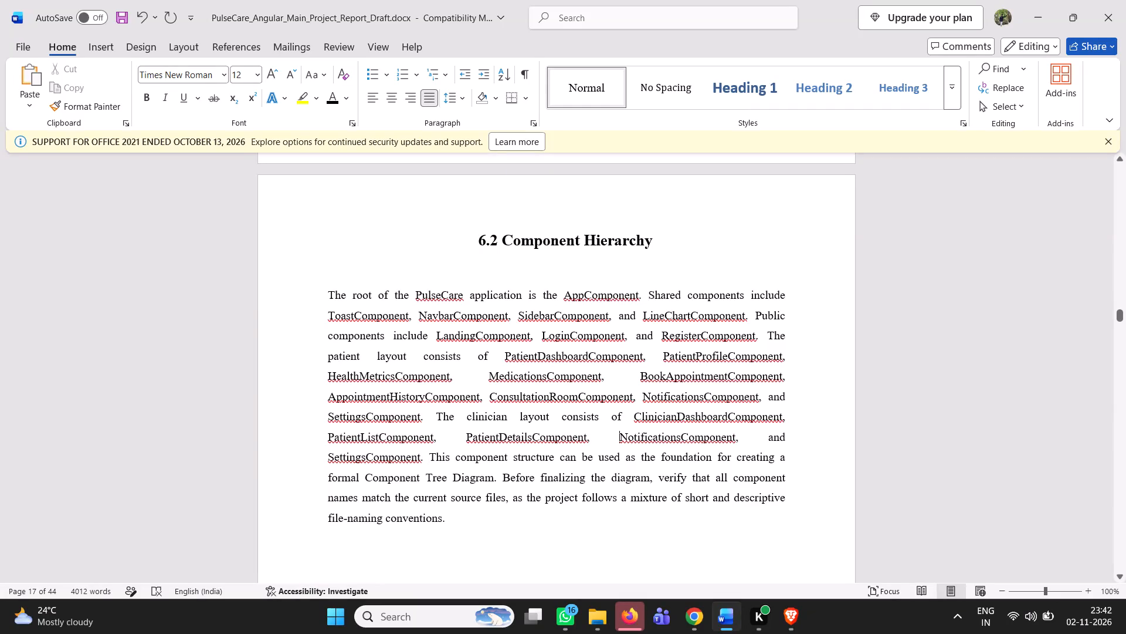
pyautogui.click(677, 438)
pyautogui.press('Right')
pyautogui.press('space')
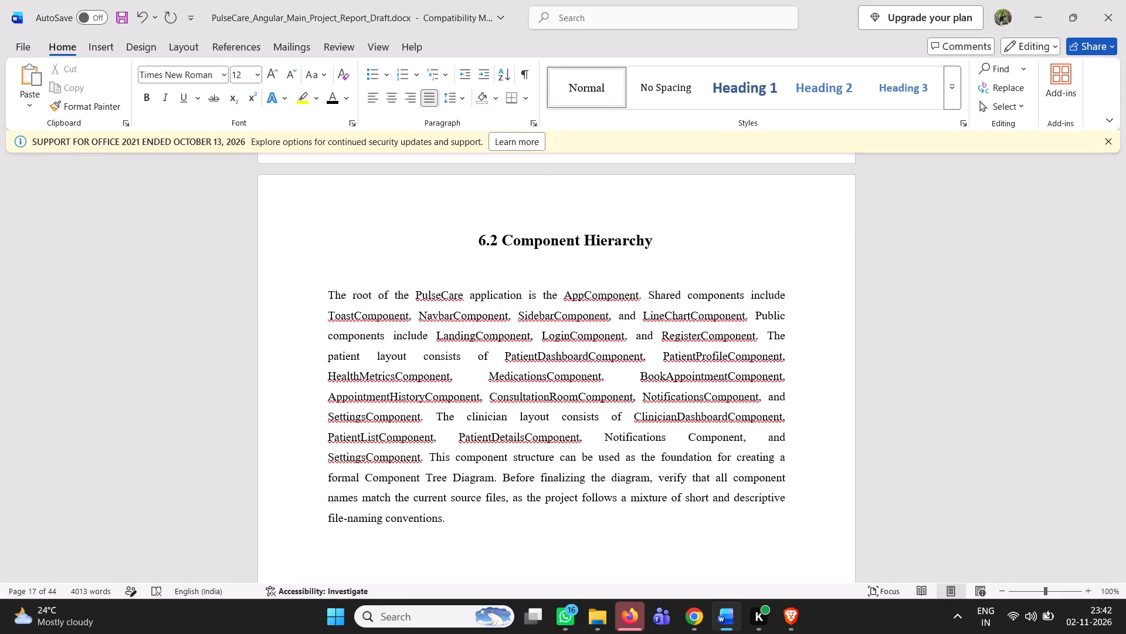
pyautogui.click(677, 438)
pyautogui.press('BackSpace')
pyautogui.press('space')
# Insert a space after "Clinician" in ClinicianDashboardComponent in the clinician layout sentence.
pyautogui.press('Up')
pyautogui.press('Left')
pyautogui.press('Left')
pyautogui.press('Left')
pyautogui.press('Left')
pyautogui.press('Left')
pyautogui.press('Left')
pyautogui.press('Left')
pyautogui.press('Left')
pyautogui.press('Left')
pyautogui.press('Left')
pyautogui.press('Left')
pyautogui.press('BackSpace')
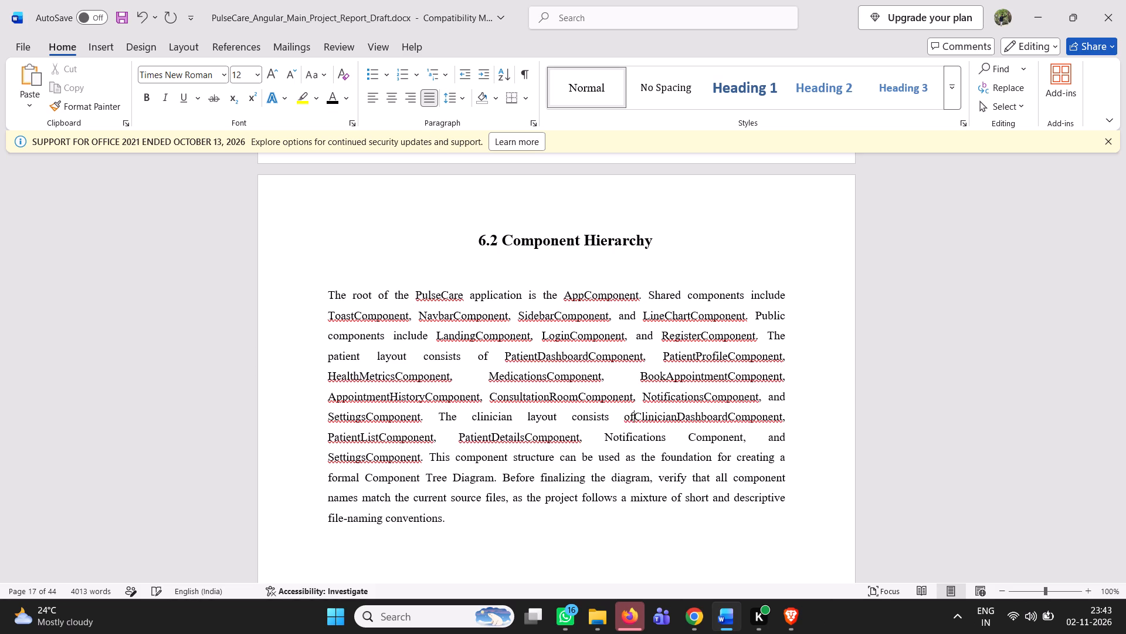
pyautogui.press('space')
pyautogui.press('Right')
pyautogui.press('Right')
pyautogui.press('Right')
pyautogui.press('Right')
pyautogui.press('Right')
pyautogui.press('Right')
pyautogui.press('Right')
pyautogui.press('Right')
pyautogui.press('Right')
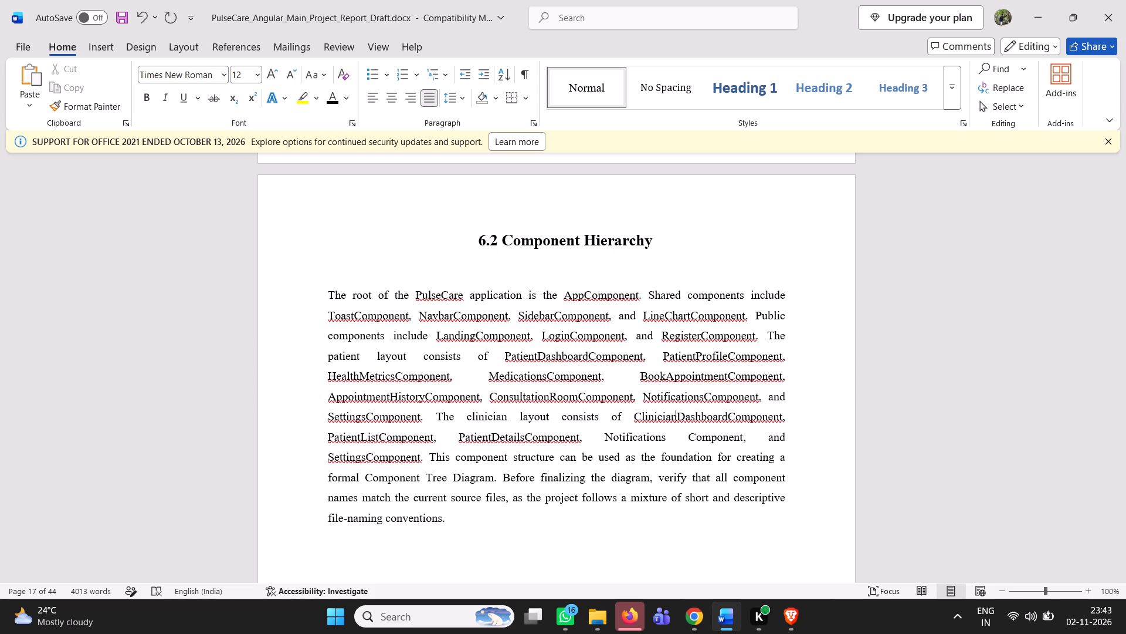
pyautogui.press('space')
# Separate "Dashboard" from "Component" with a space, so the name reads "Clinician Dashboard Component".
pyautogui.press('Right')
pyautogui.press('Right')
pyautogui.press('Right')
pyautogui.press('Right')
pyautogui.press('Right')
pyautogui.press('Right')
pyautogui.press('Right')
pyautogui.press('Right')
pyautogui.press('Right')
pyautogui.press('Right')
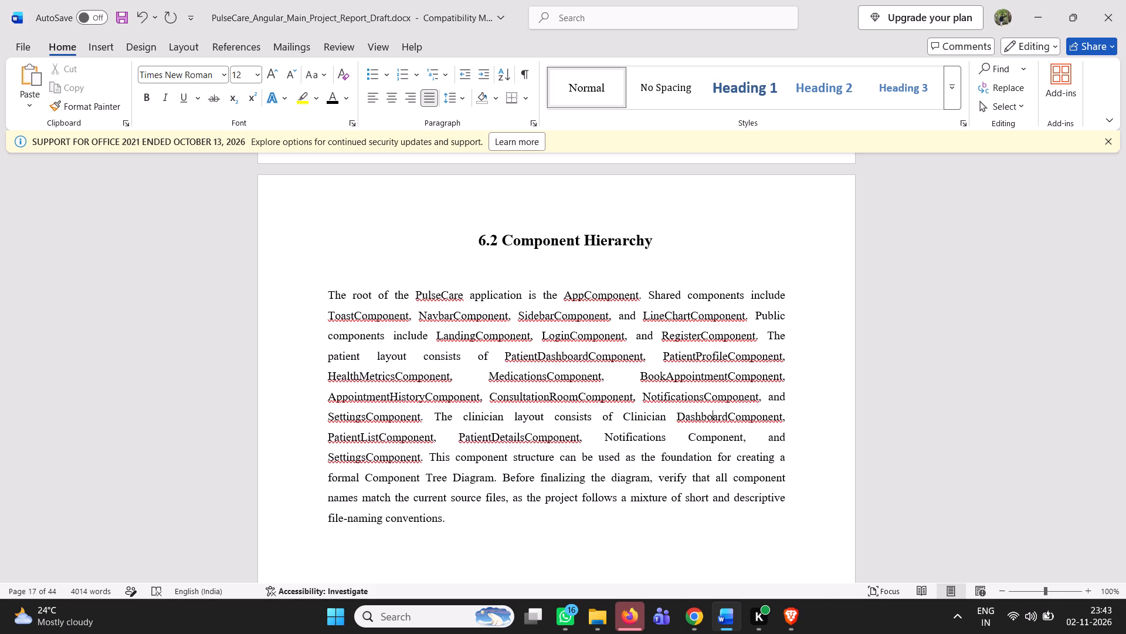
pyautogui.press('Left')
pyautogui.press('space')
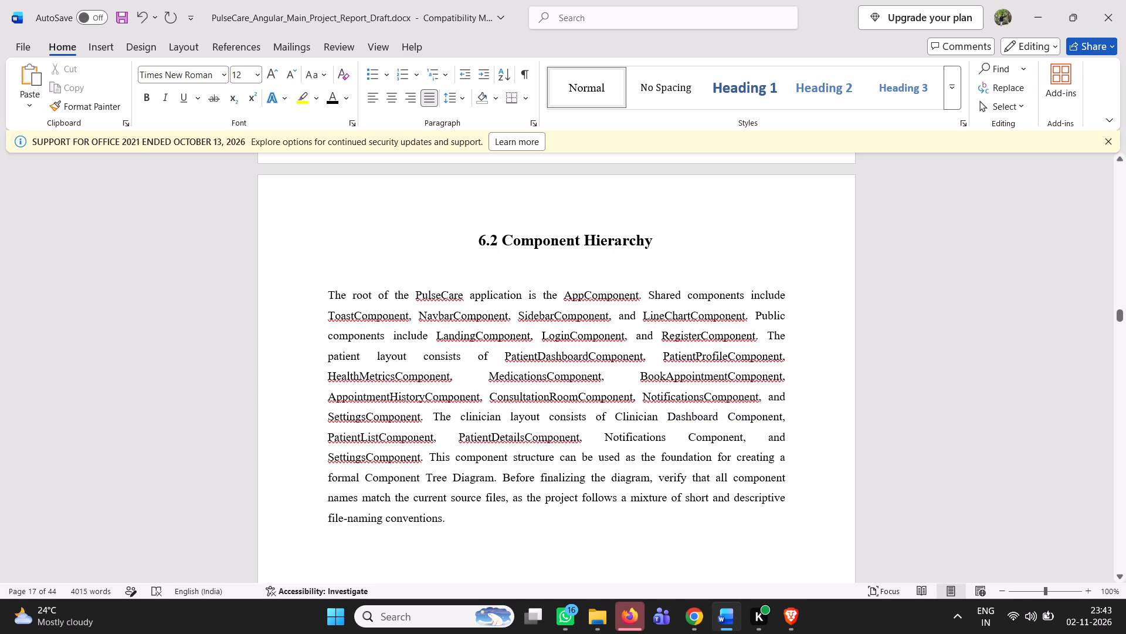
# Split PatientDetailsComponent in the clinician layout sentence into the separate words "Patient Details Component".
pyautogui.click(531, 437)
pyautogui.press('Left')
pyautogui.press('space')
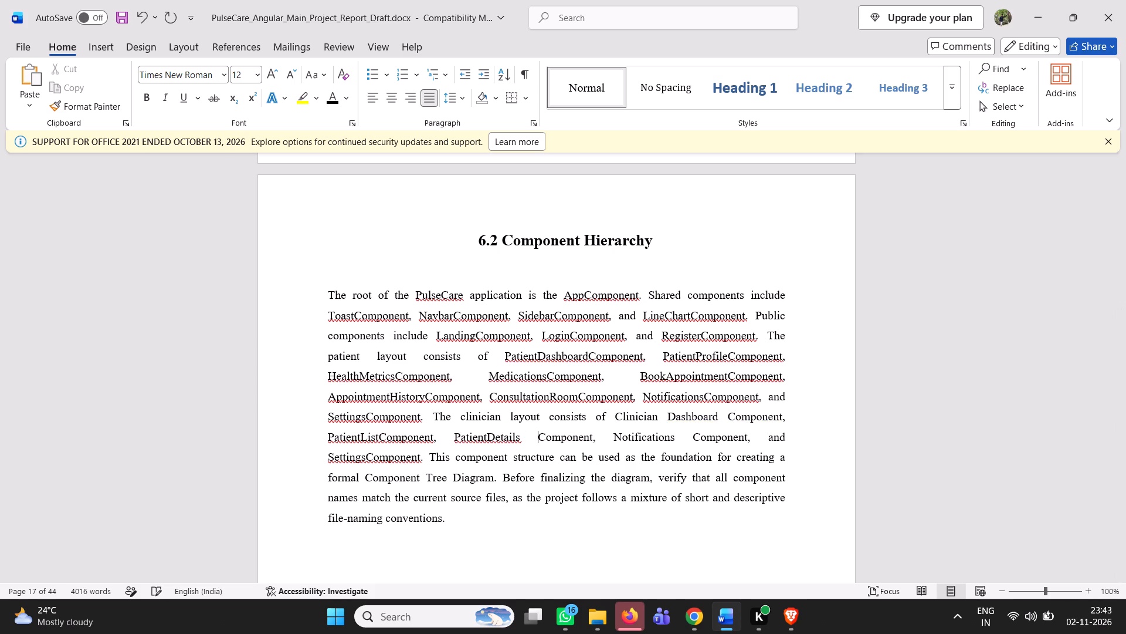
pyautogui.click(487, 436)
pyautogui.press('space')
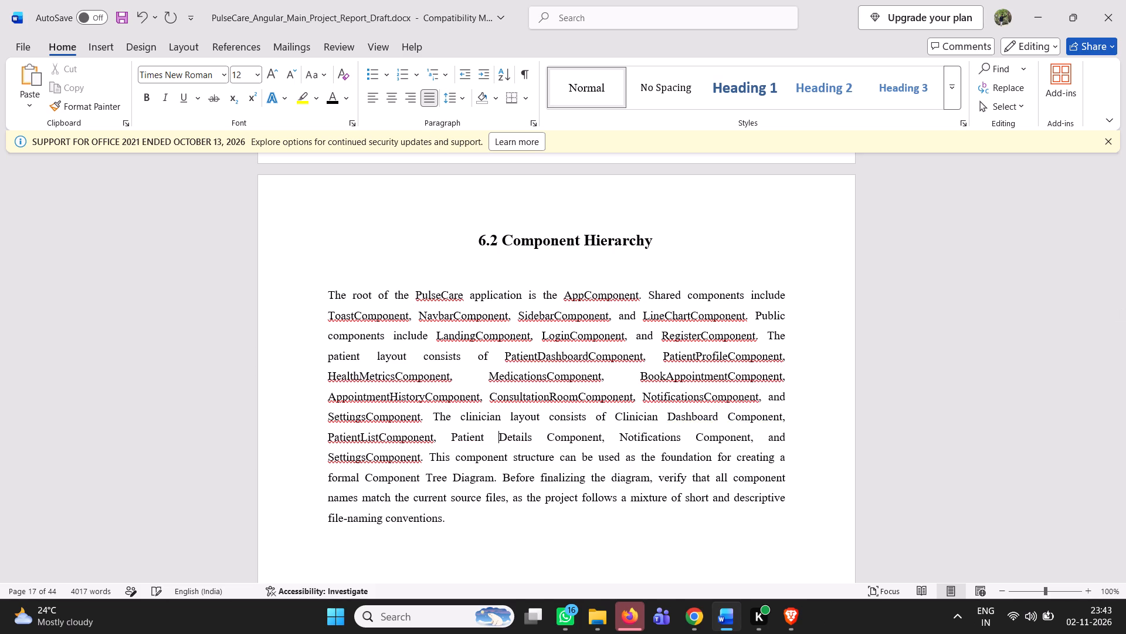
# Split PatientListComponent in the clinician layout sentence into the separate words "Patient List Component".
pyautogui.click(379, 435)
pyautogui.press('space')
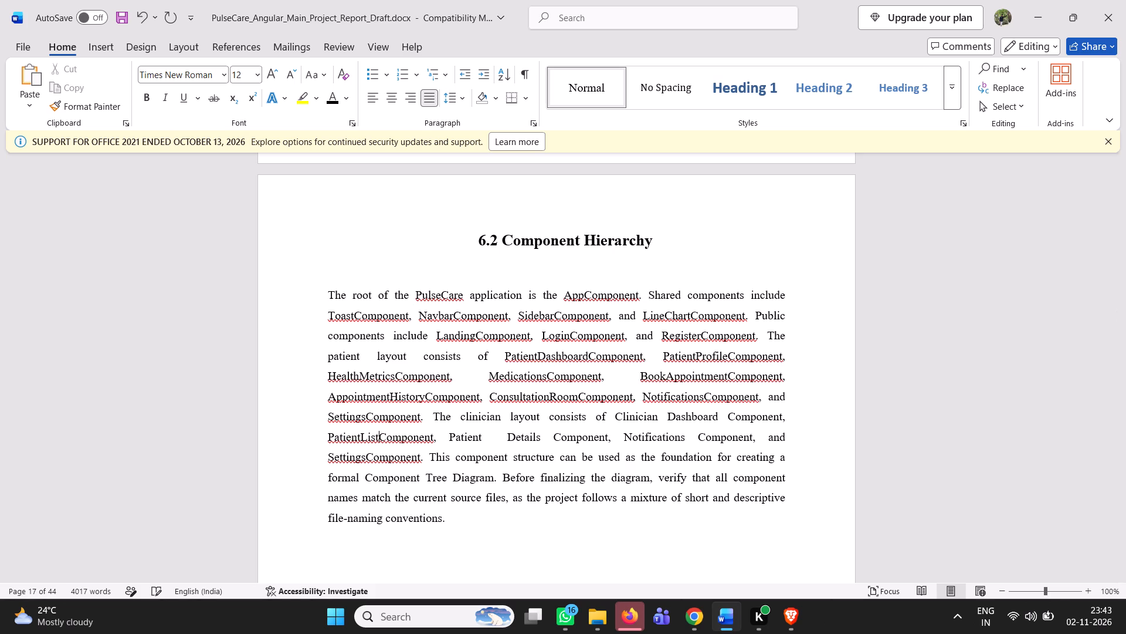
pyautogui.press('space')
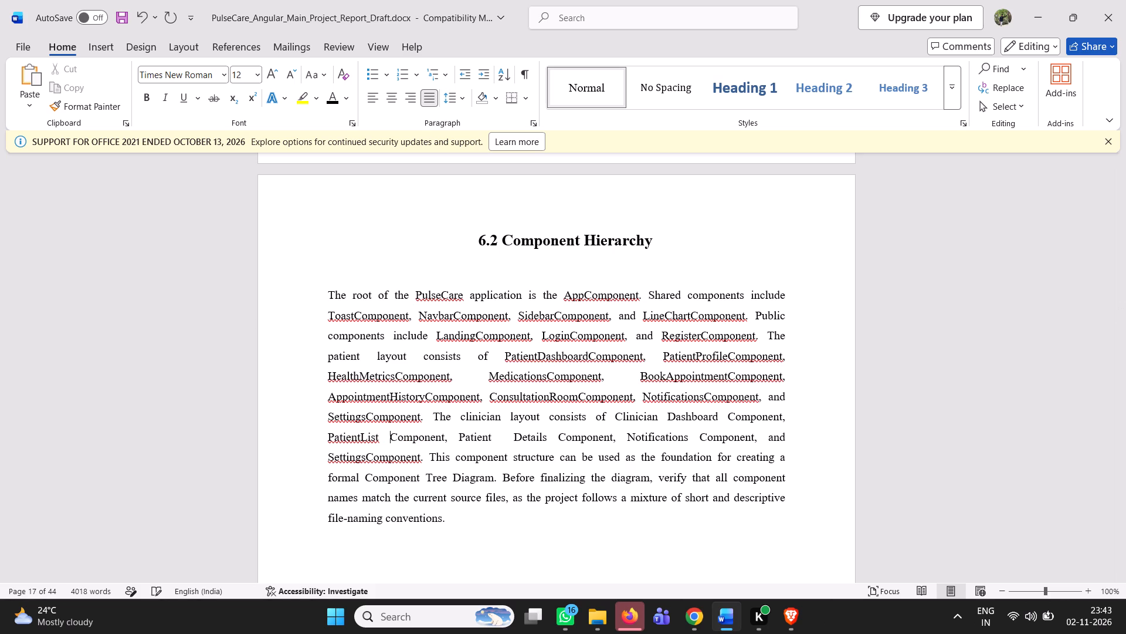
pyautogui.press('BackSpace')
pyautogui.press('space')
pyautogui.click(359, 437)
pyautogui.press('space')
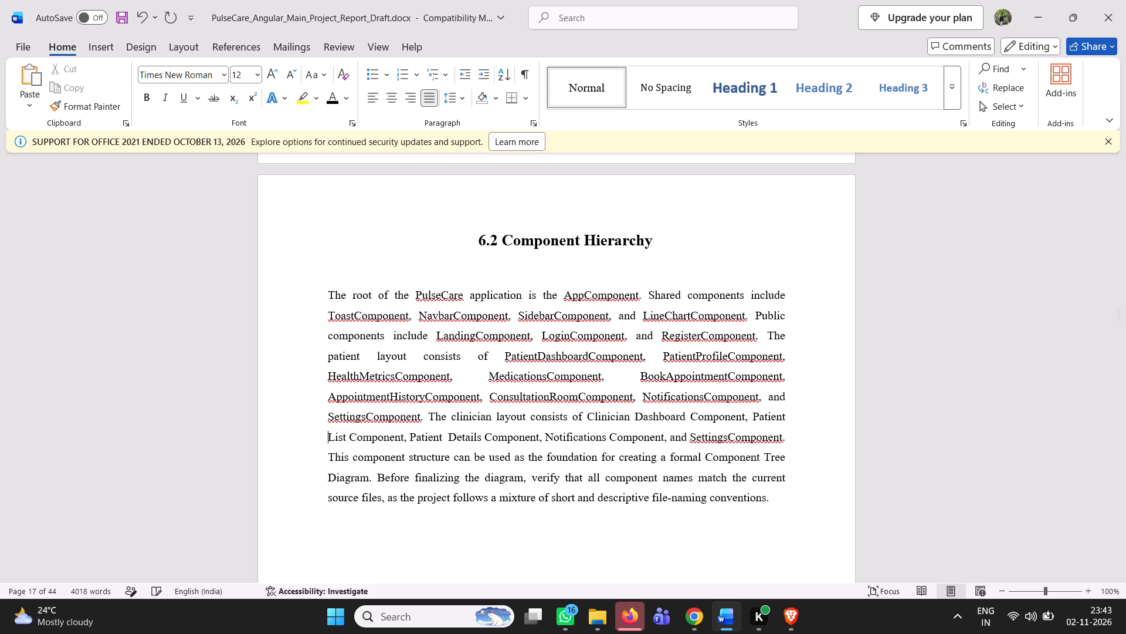
# Change SettingsComponent to "Settings Component" at the end of both the clinician layout and patient layout lists.
pyautogui.click(730, 438)
pyautogui.press('space')
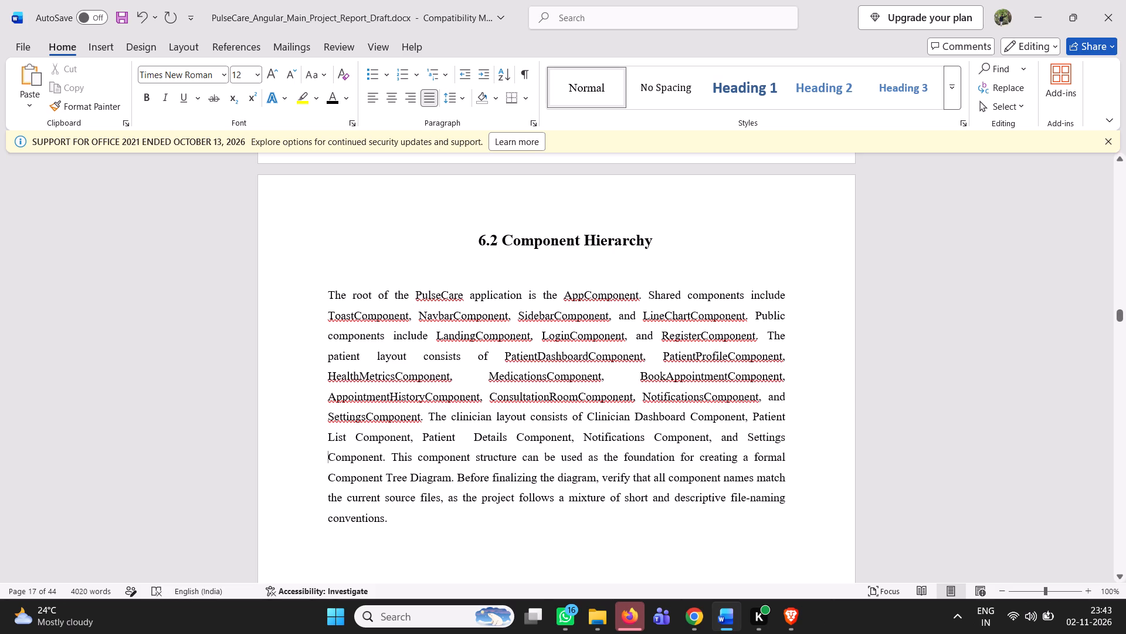
pyautogui.click(362, 414)
pyautogui.press('space')
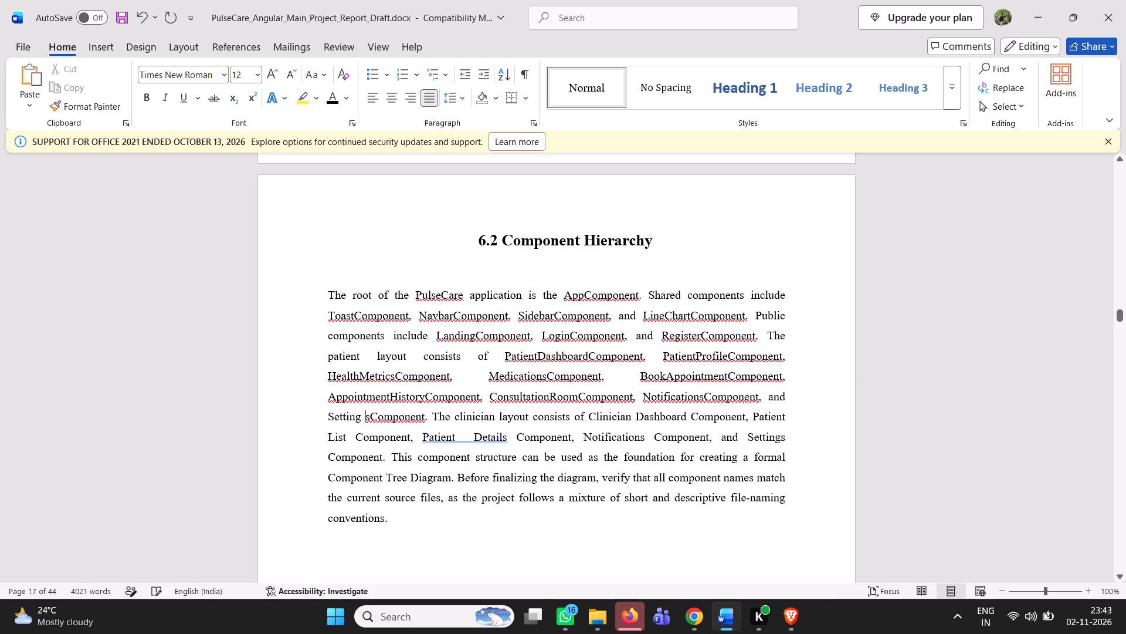
pyautogui.press('BackSpace')
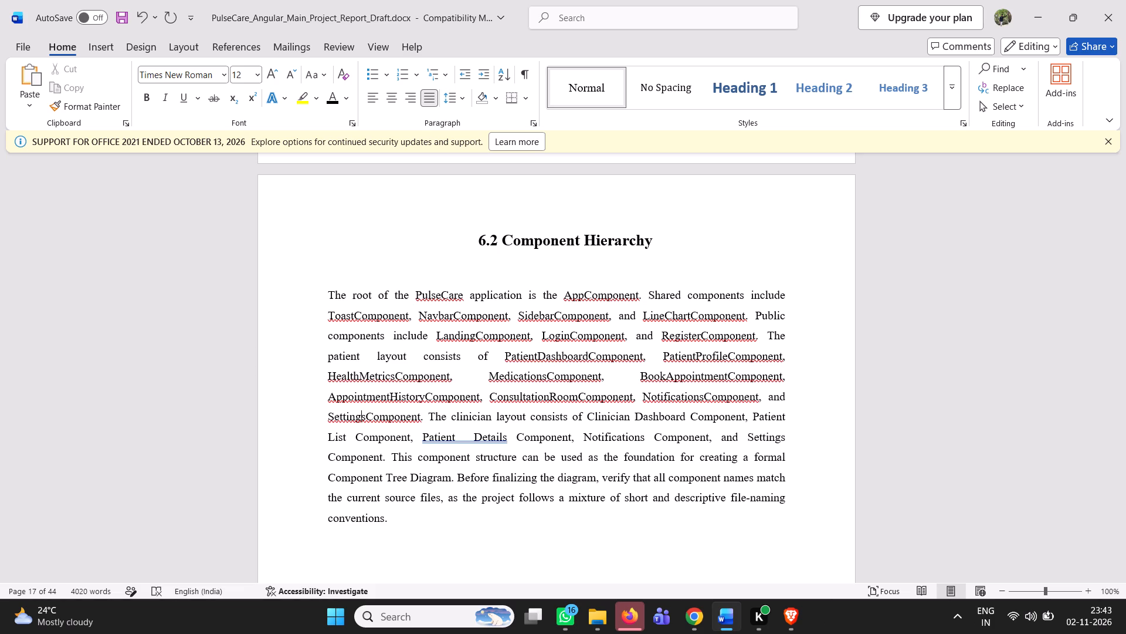
pyautogui.press('Right')
pyautogui.press('space')
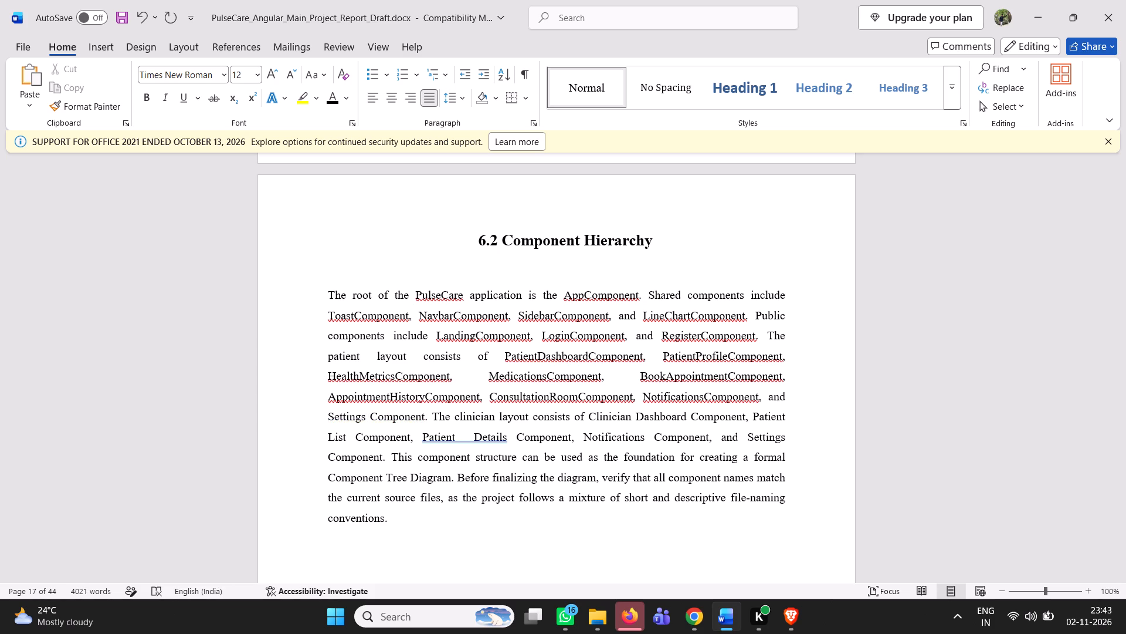
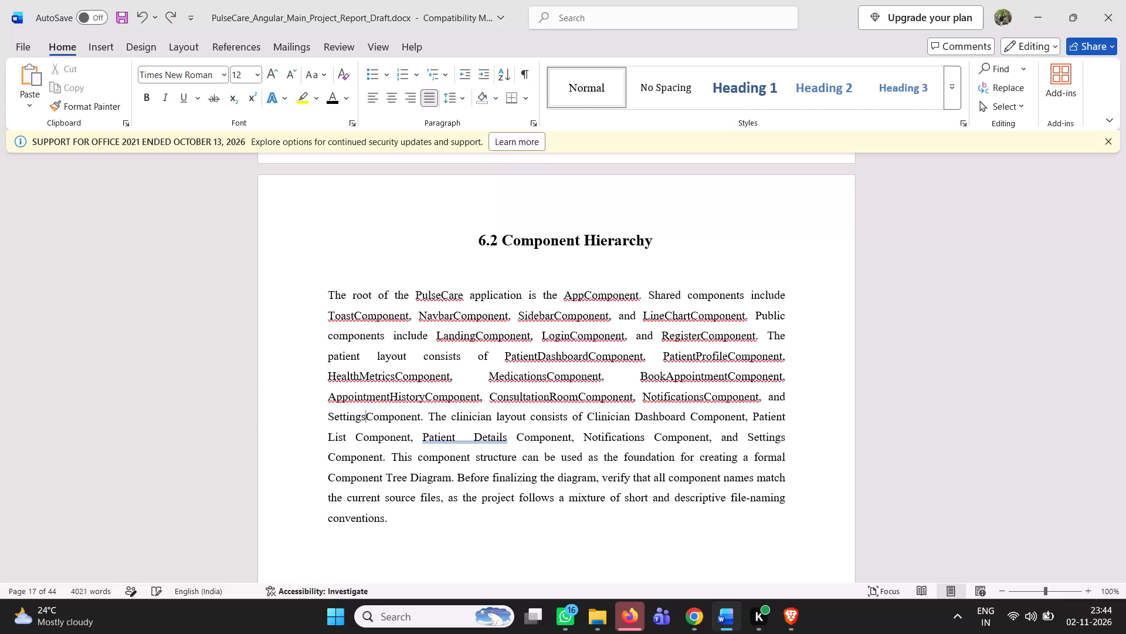
# Undo all the component-name spacing edits in section 6.2, back to before its two paragraphs were joined.
pyautogui.hotkey('ctrl', 'z')
pyautogui.hotkey('ctrl', 'z')
pyautogui.hotkey('ctrl', 'z')
pyautogui.hotkey('ctrl', 'z')
pyautogui.hotkey('ctrl', 'z')
pyautogui.hotkey('ctrl', 'z')
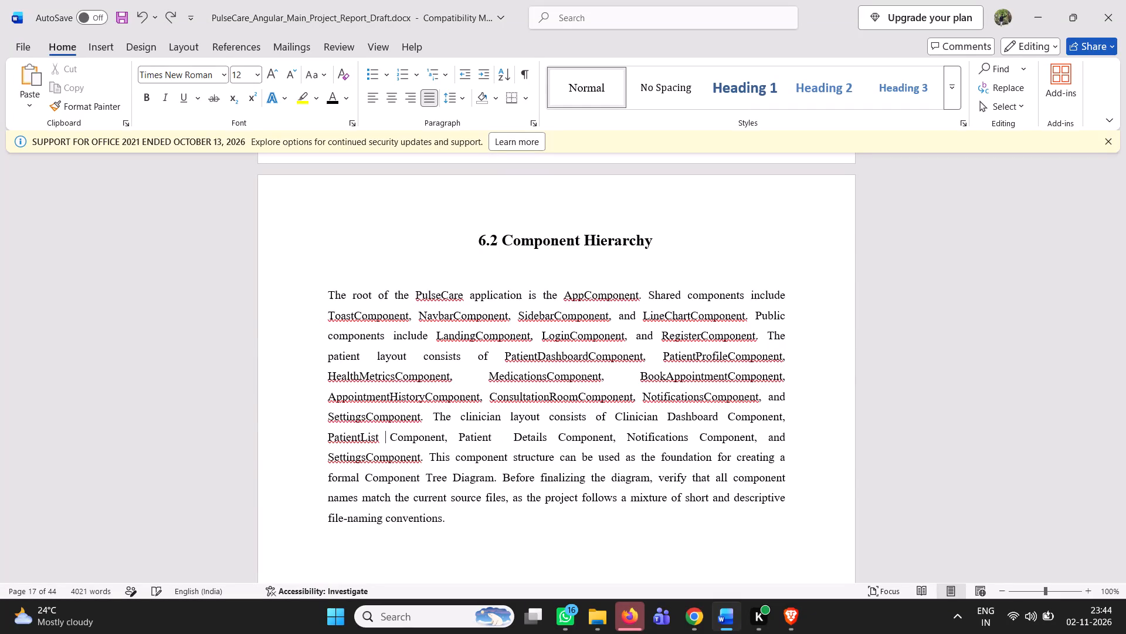
pyautogui.hotkey('ctrl', 'z')
pyautogui.hotkey('ctrl', 'z')
pyautogui.hotkey('ctrl', 'z')
pyautogui.hotkey('ctrl', 'z')
pyautogui.hotkey('ctrl', 'z')
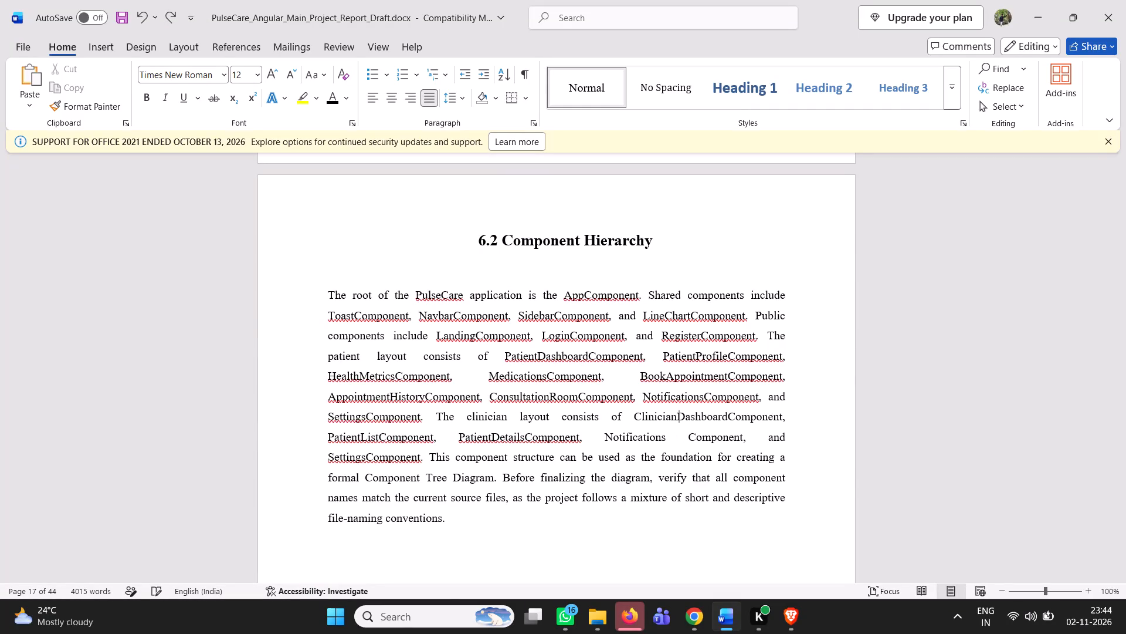
pyautogui.hotkey('ctrl', 'z')
pyautogui.hotkey('ctrl', 'z')
pyautogui.hotkey('ctrl', 'z')
pyautogui.hotkey('ctrl', 'z')
pyautogui.hotkey('ctrl', 'z')
pyautogui.hotkey('ctrl', 'z')
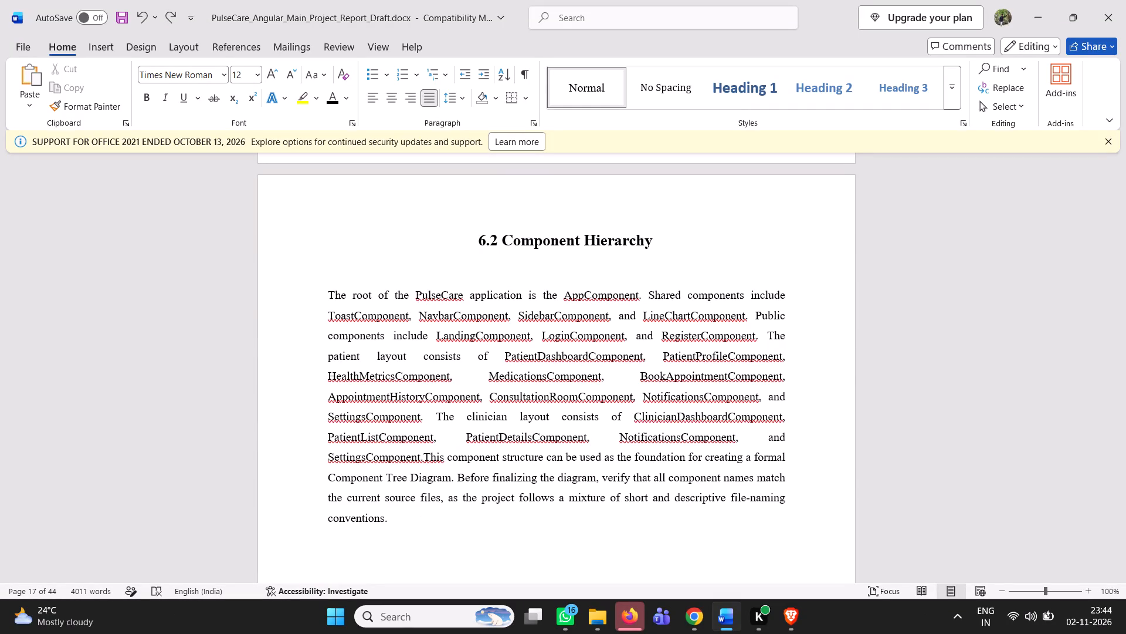
pyautogui.hotkey('ctrl', 'z')
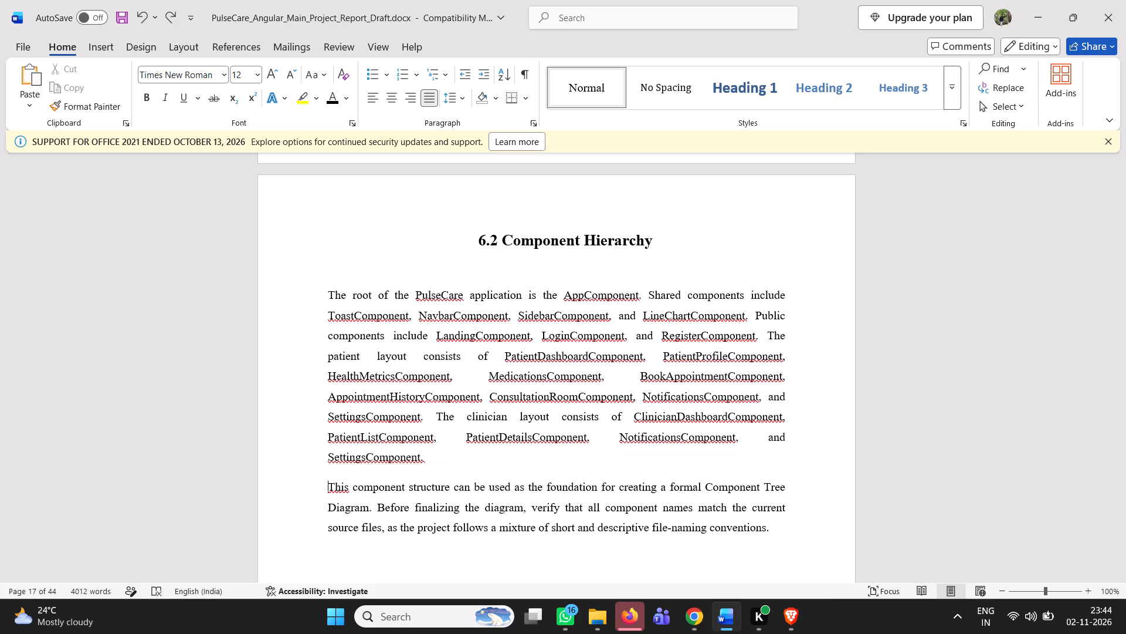
# Join the paragraph starting "This component structure" onto the end of the preceding paragraph, separated by a single space.
pyautogui.click(328, 474)
pyautogui.click(326, 480)
pyautogui.press('BackSpace')
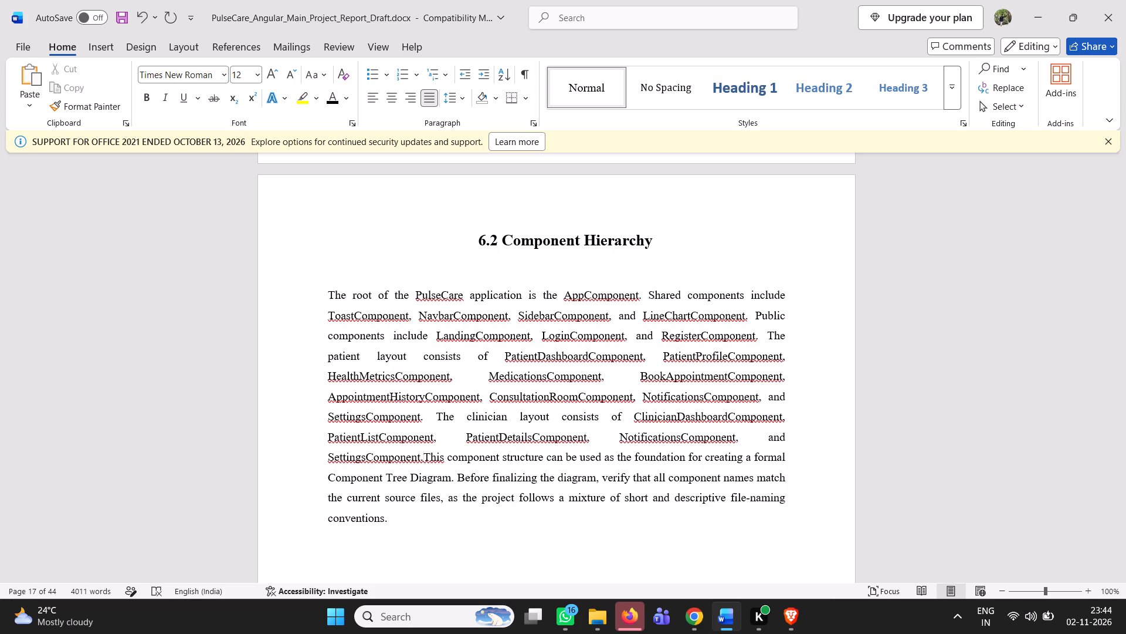
pyautogui.press('space')
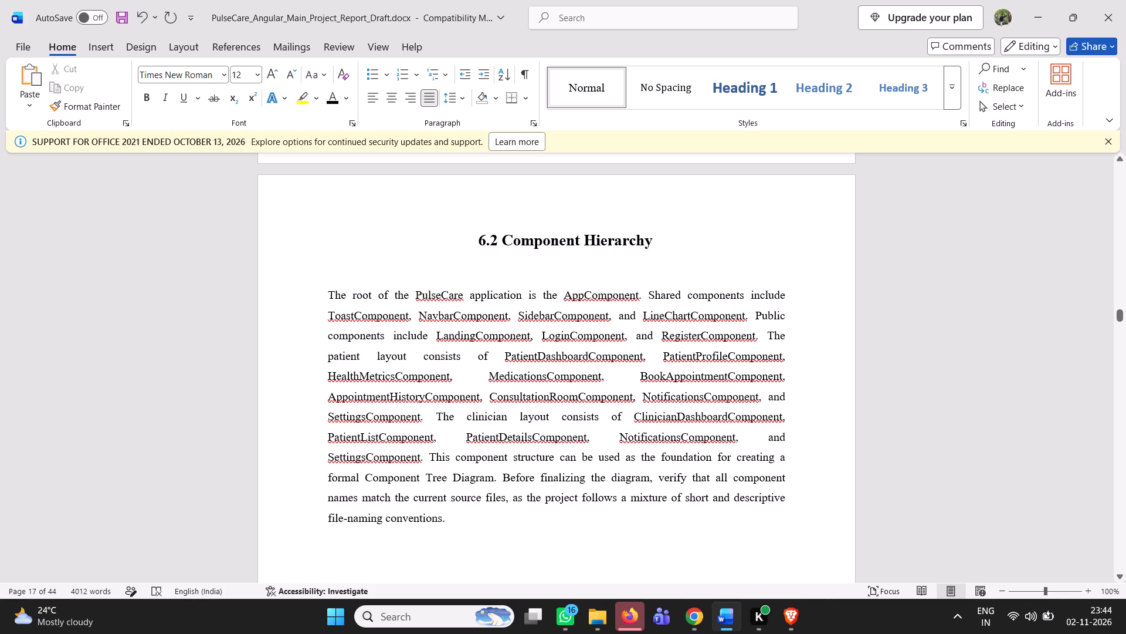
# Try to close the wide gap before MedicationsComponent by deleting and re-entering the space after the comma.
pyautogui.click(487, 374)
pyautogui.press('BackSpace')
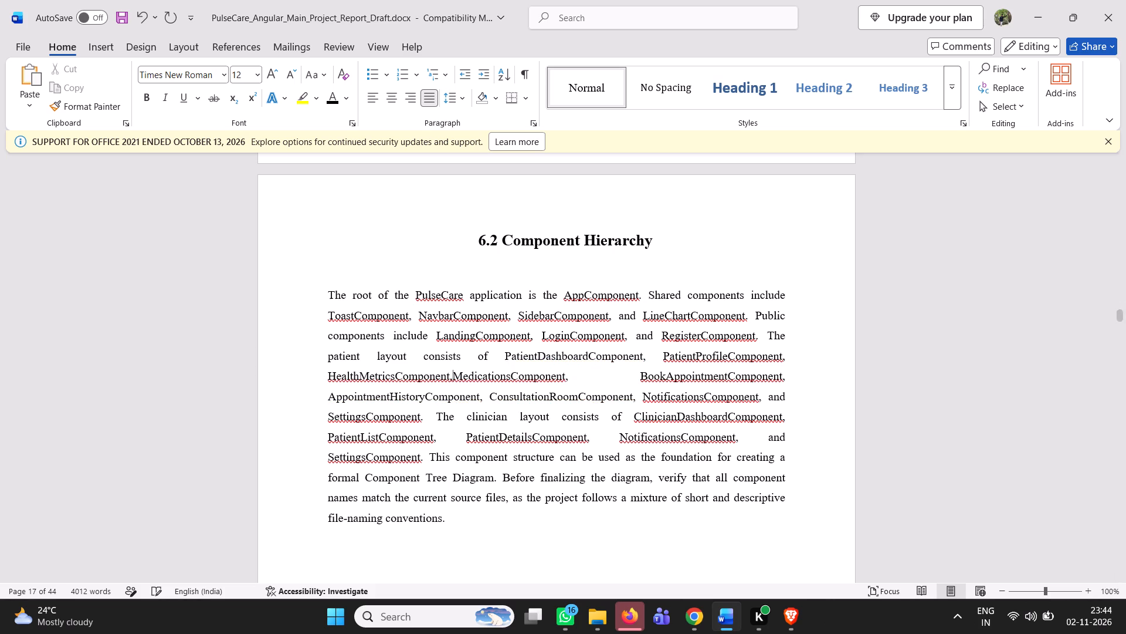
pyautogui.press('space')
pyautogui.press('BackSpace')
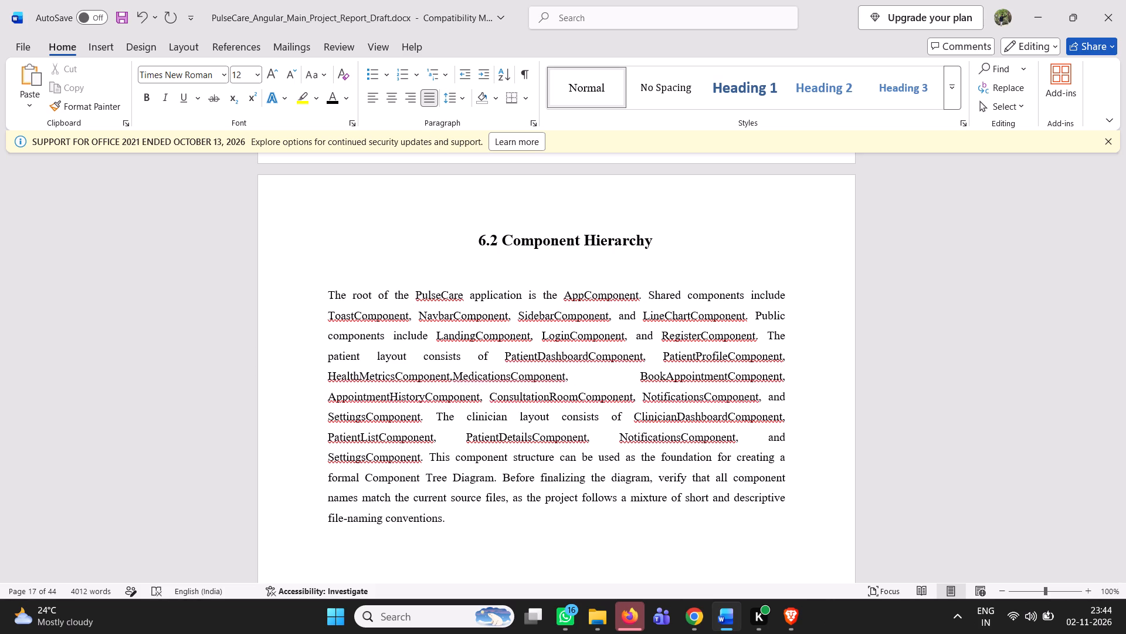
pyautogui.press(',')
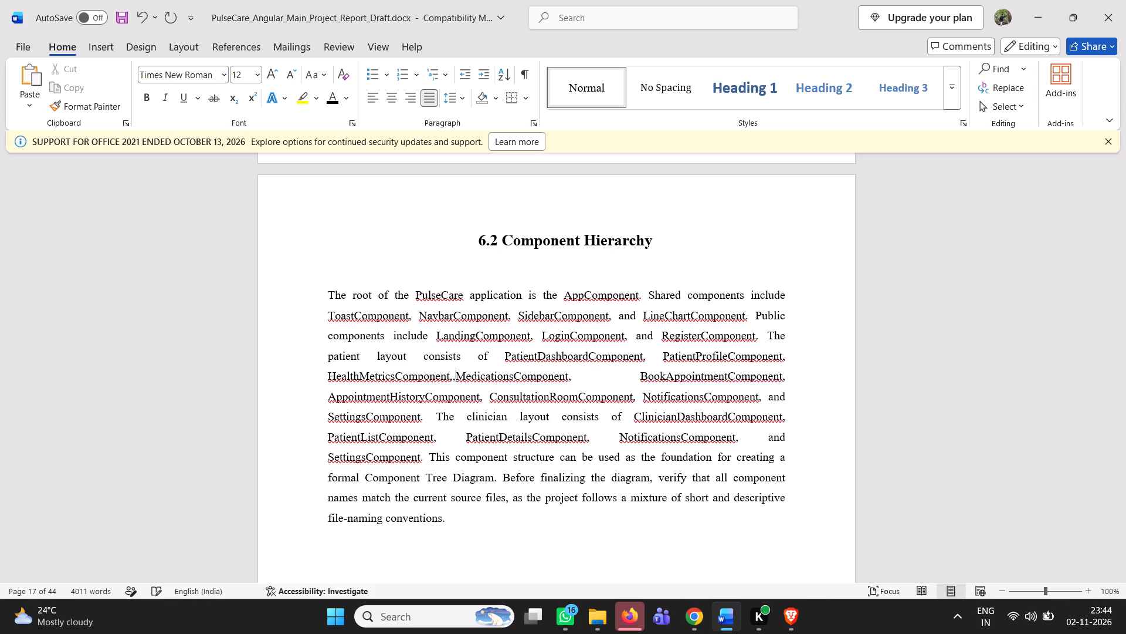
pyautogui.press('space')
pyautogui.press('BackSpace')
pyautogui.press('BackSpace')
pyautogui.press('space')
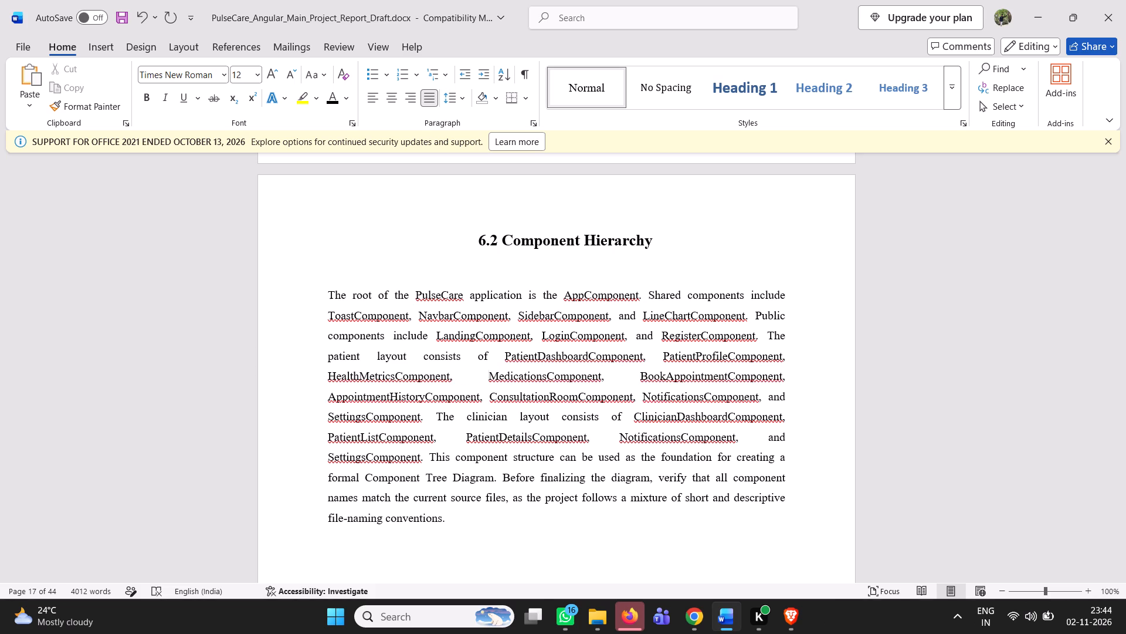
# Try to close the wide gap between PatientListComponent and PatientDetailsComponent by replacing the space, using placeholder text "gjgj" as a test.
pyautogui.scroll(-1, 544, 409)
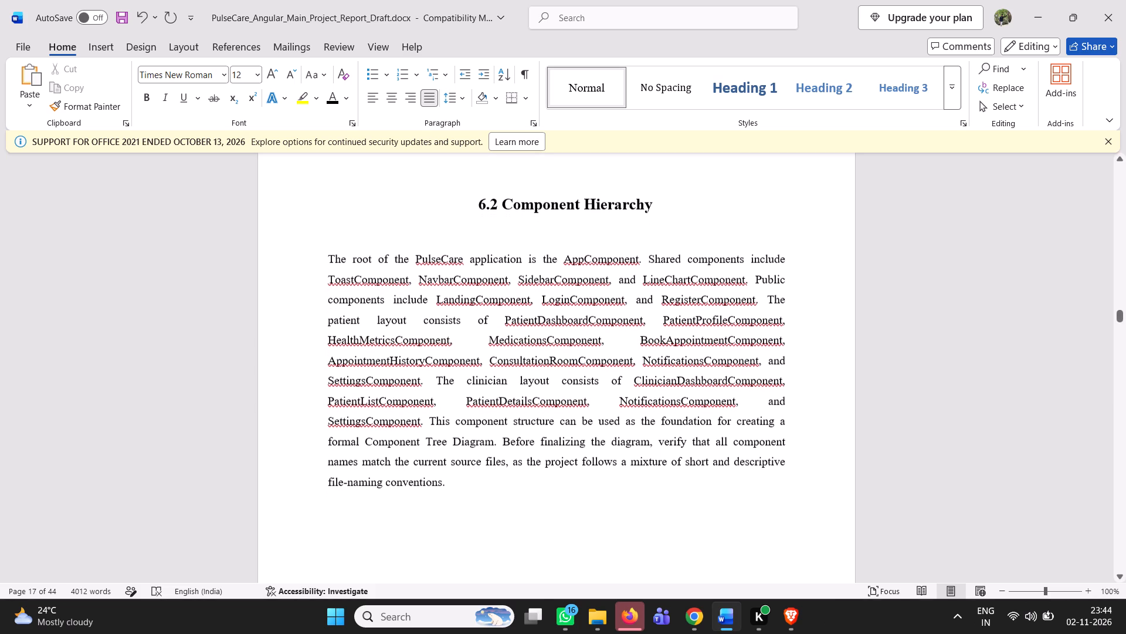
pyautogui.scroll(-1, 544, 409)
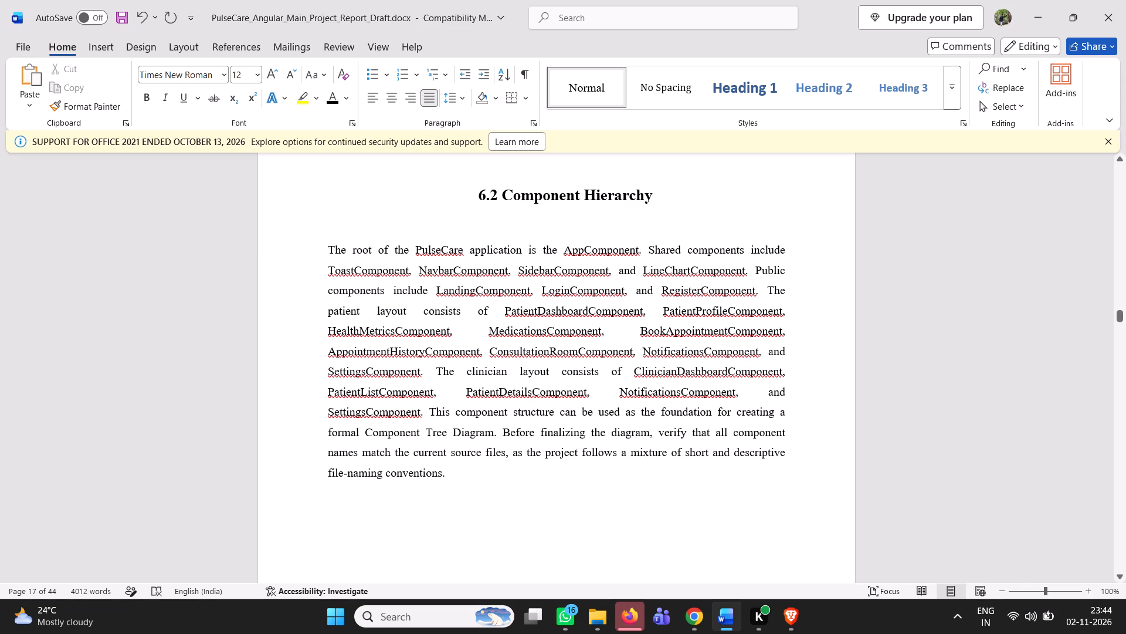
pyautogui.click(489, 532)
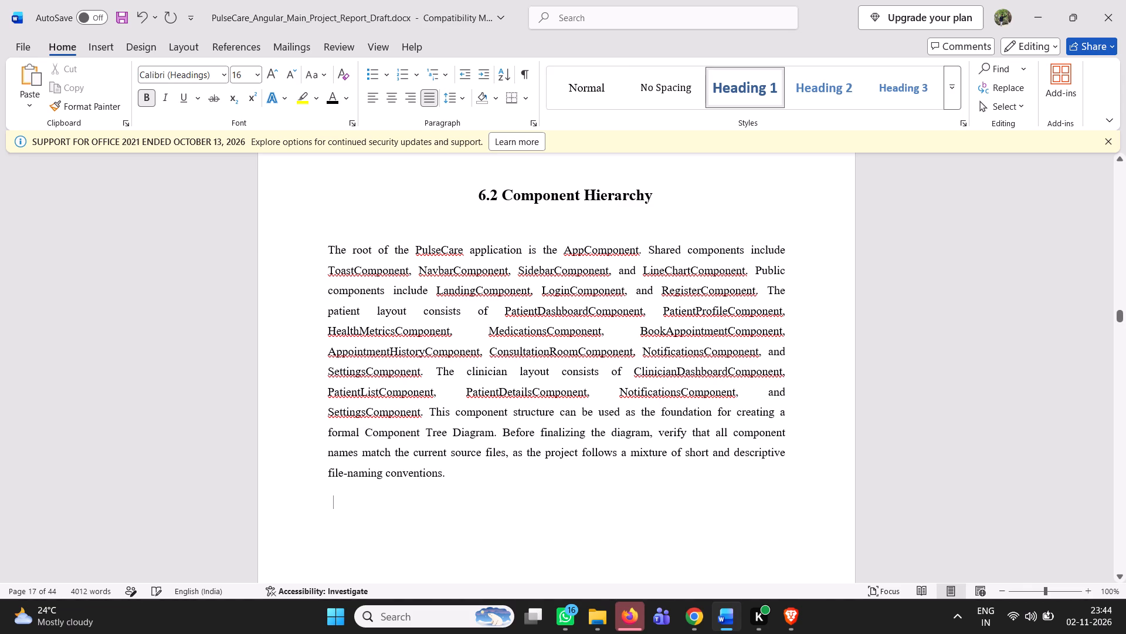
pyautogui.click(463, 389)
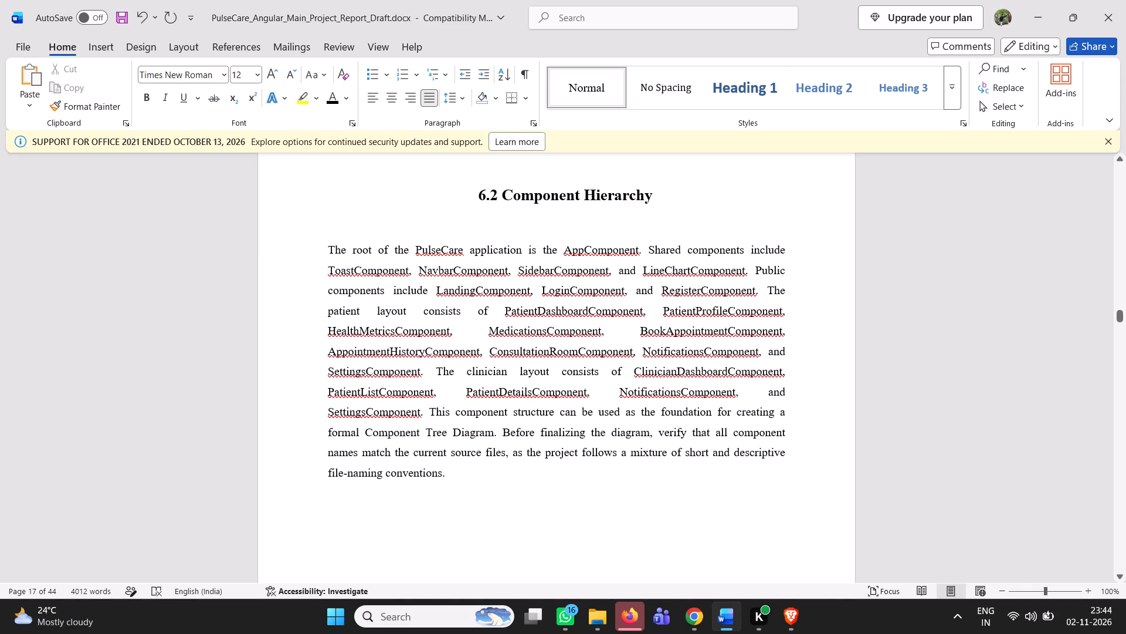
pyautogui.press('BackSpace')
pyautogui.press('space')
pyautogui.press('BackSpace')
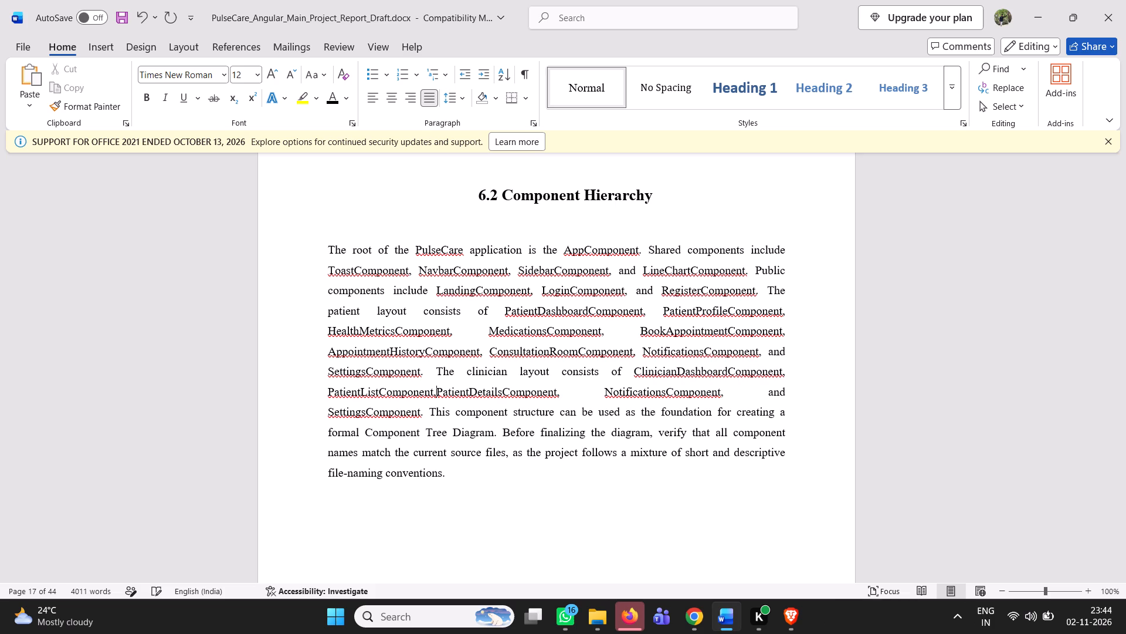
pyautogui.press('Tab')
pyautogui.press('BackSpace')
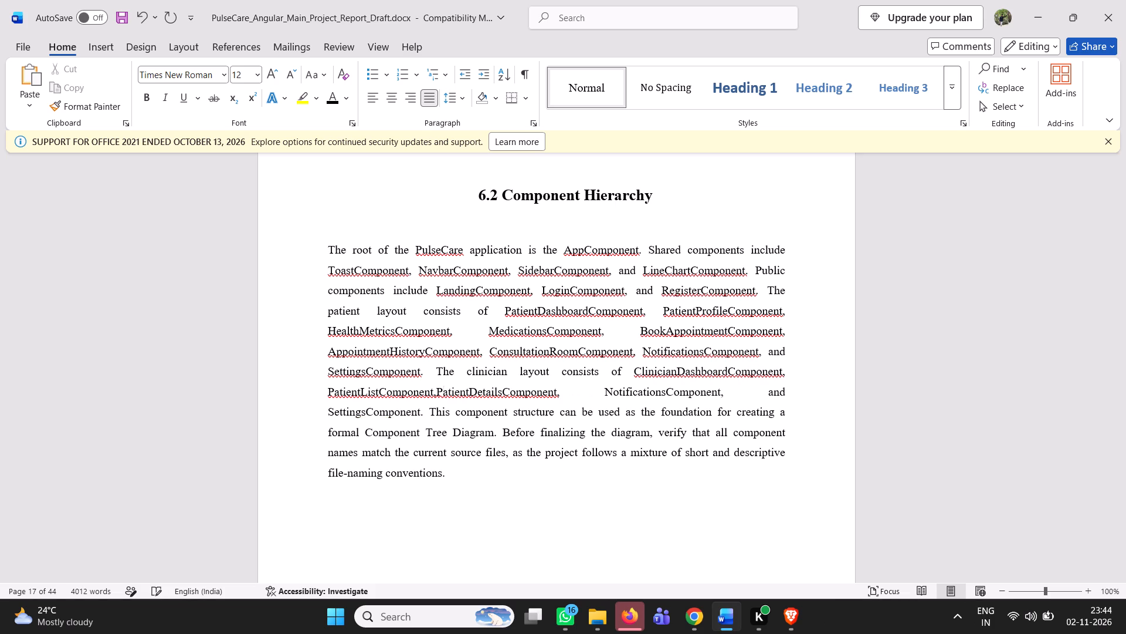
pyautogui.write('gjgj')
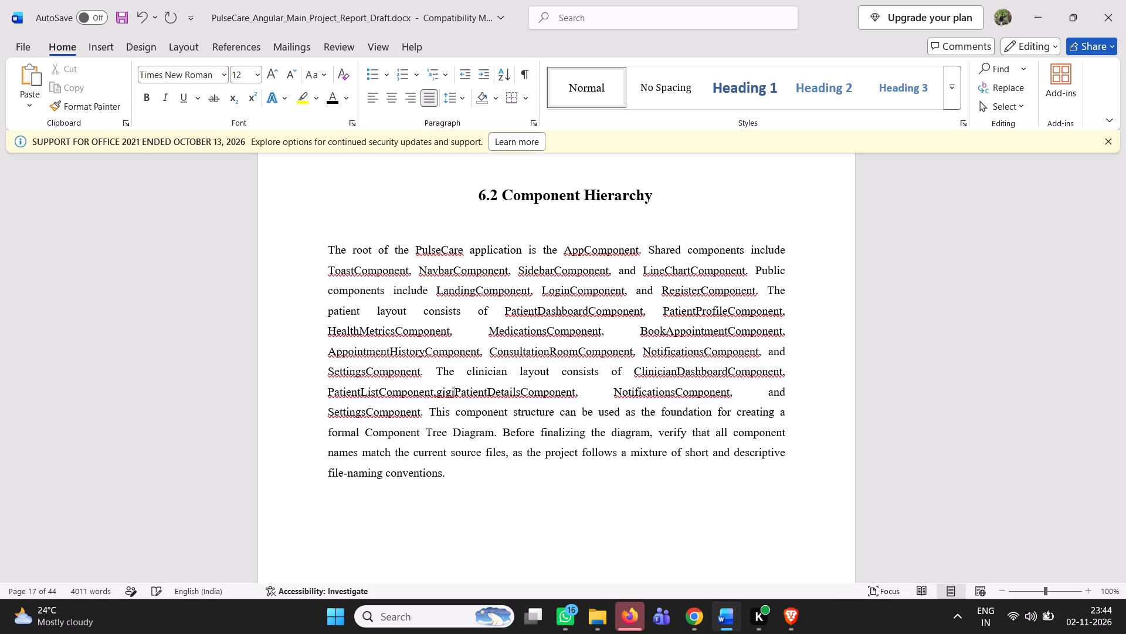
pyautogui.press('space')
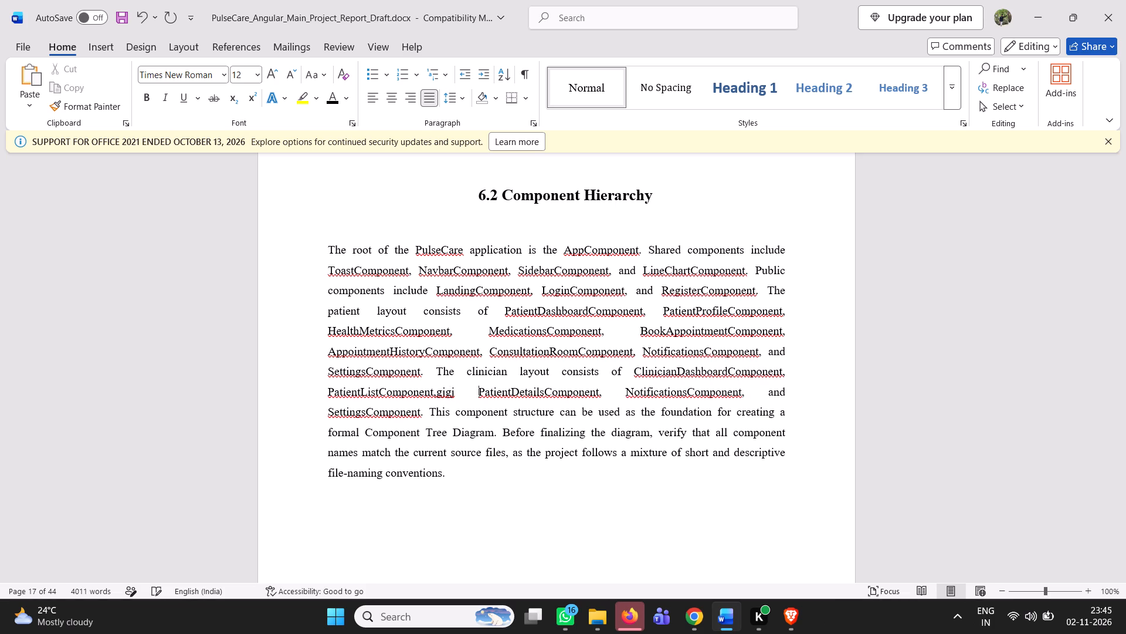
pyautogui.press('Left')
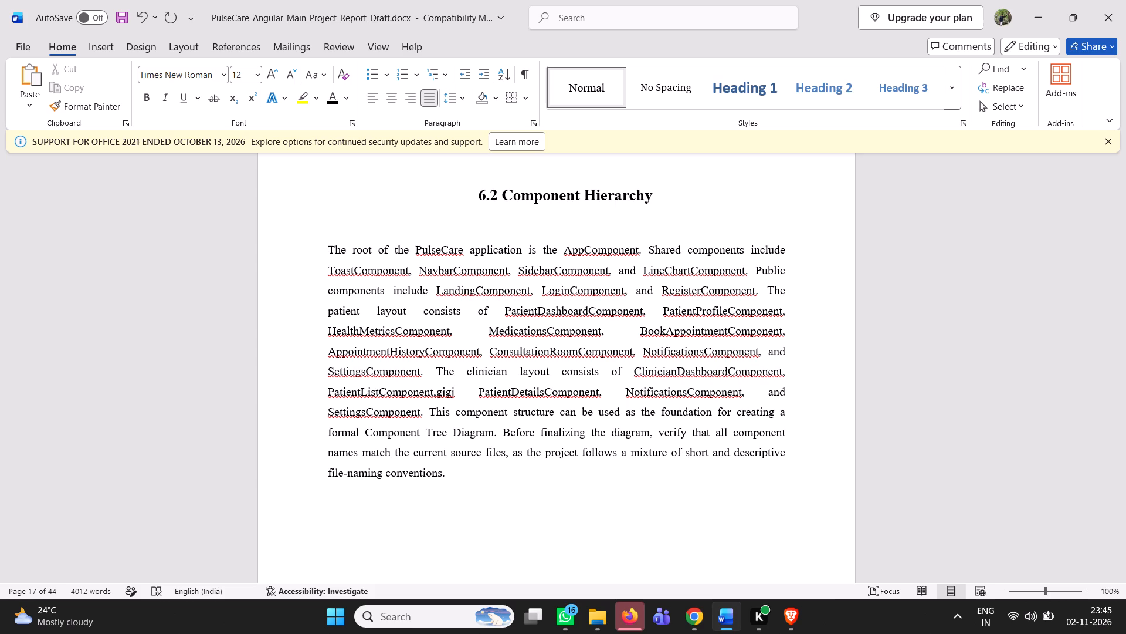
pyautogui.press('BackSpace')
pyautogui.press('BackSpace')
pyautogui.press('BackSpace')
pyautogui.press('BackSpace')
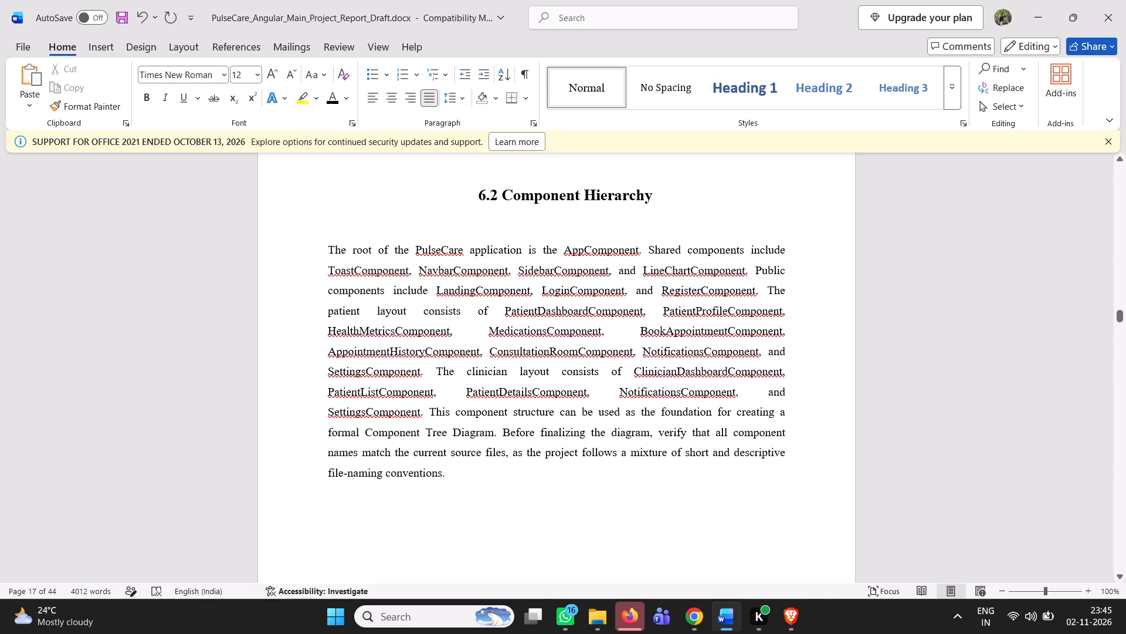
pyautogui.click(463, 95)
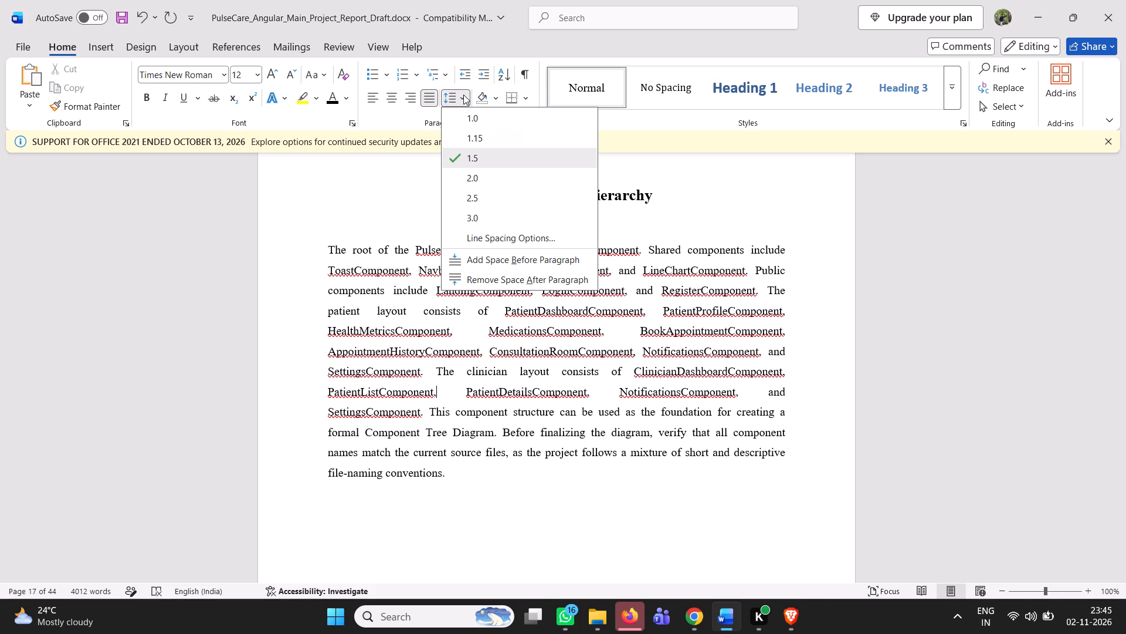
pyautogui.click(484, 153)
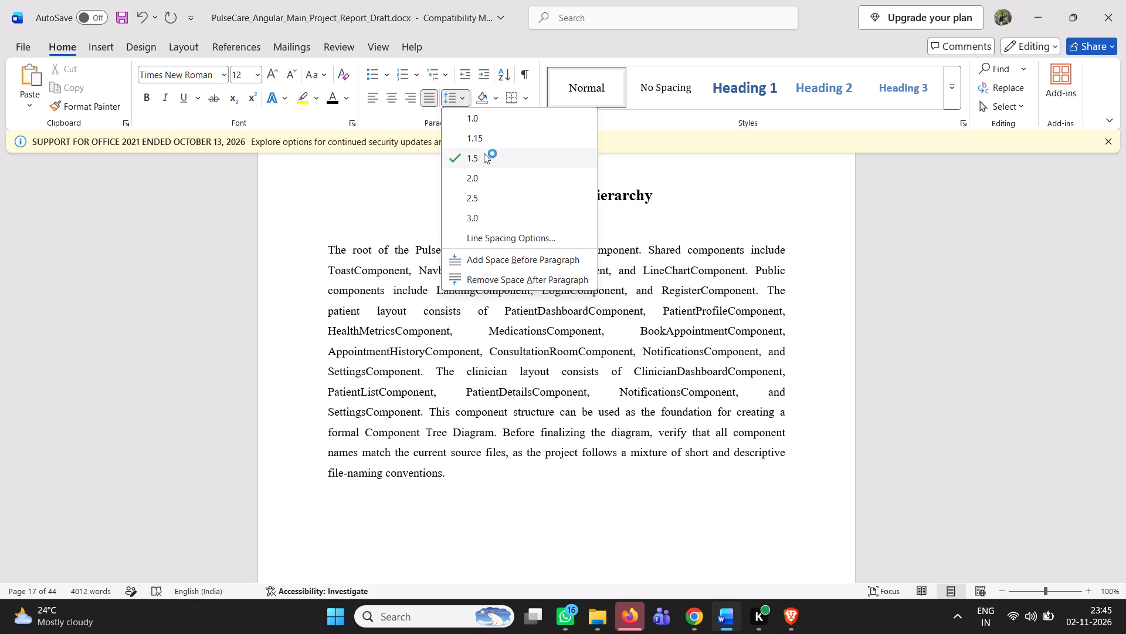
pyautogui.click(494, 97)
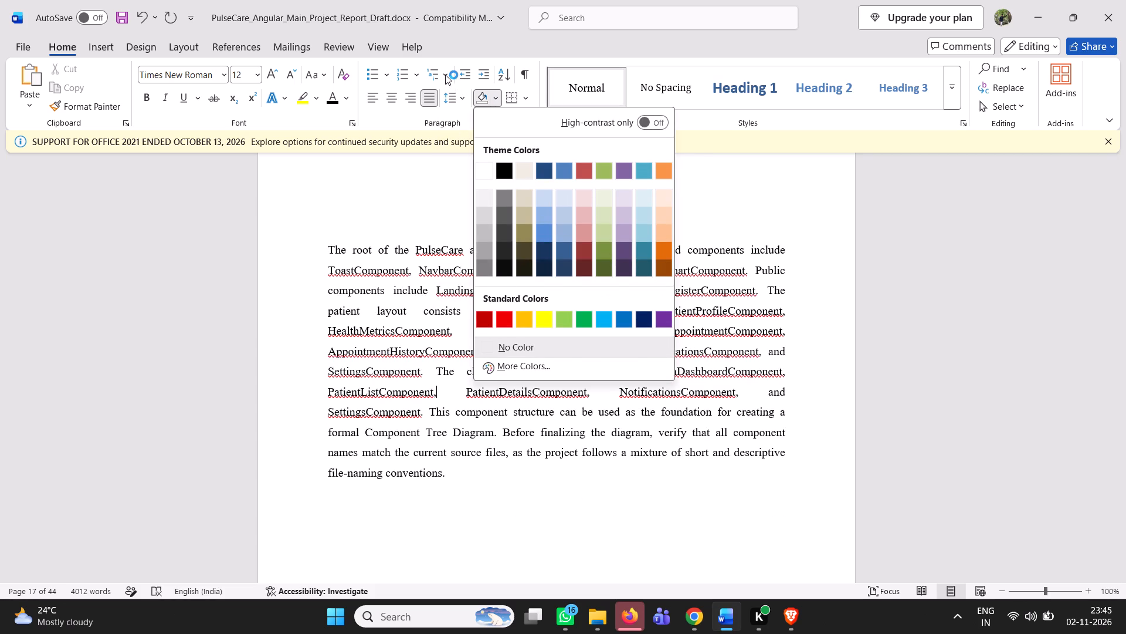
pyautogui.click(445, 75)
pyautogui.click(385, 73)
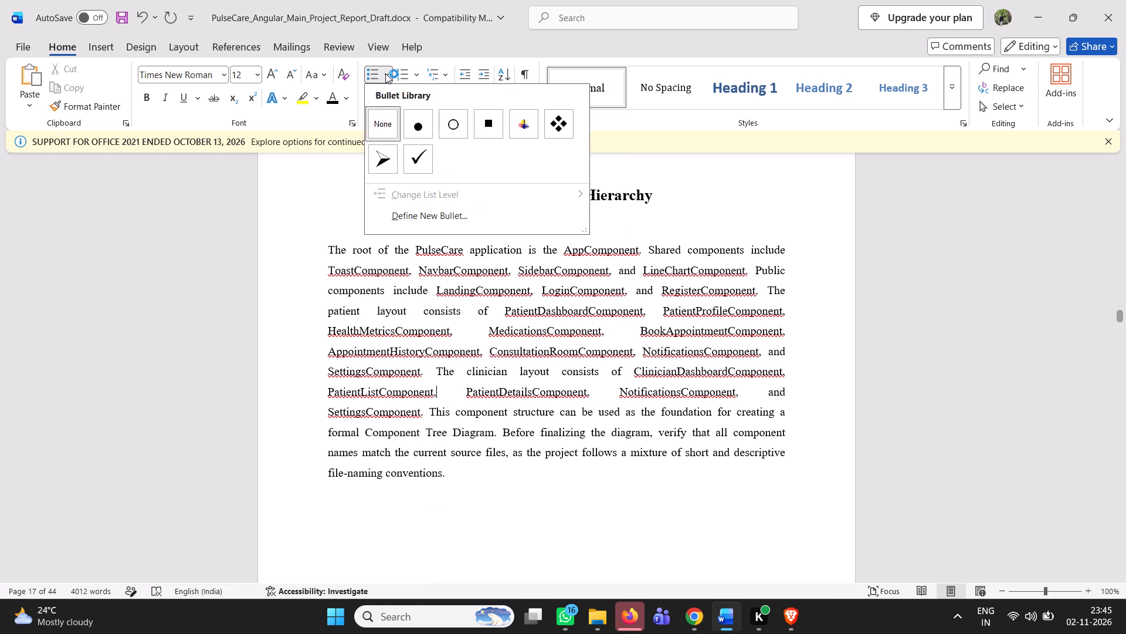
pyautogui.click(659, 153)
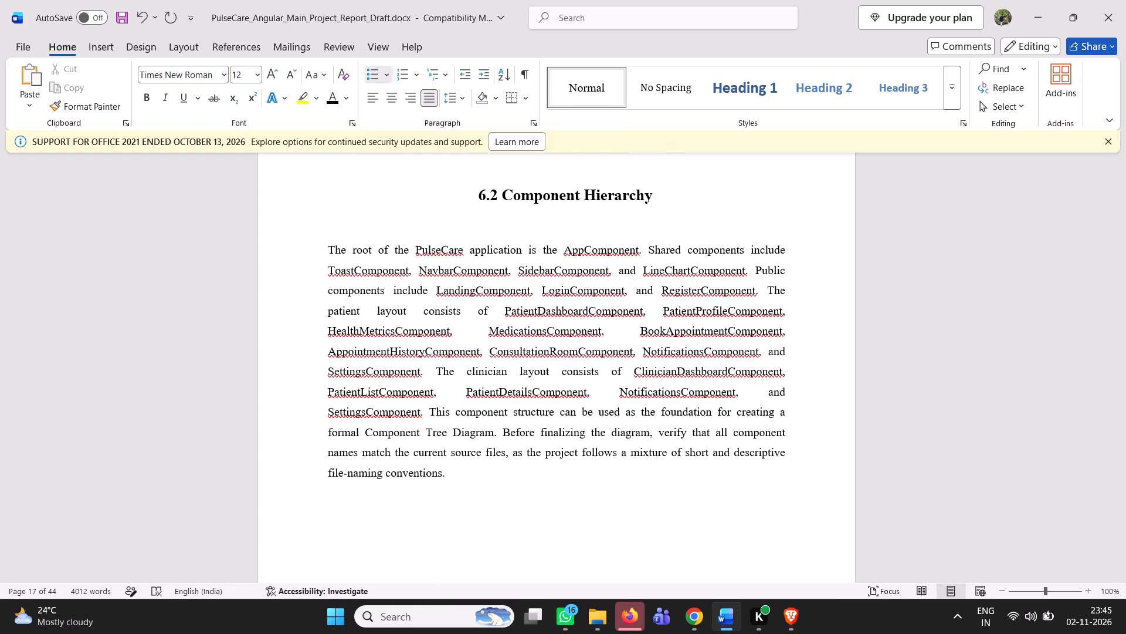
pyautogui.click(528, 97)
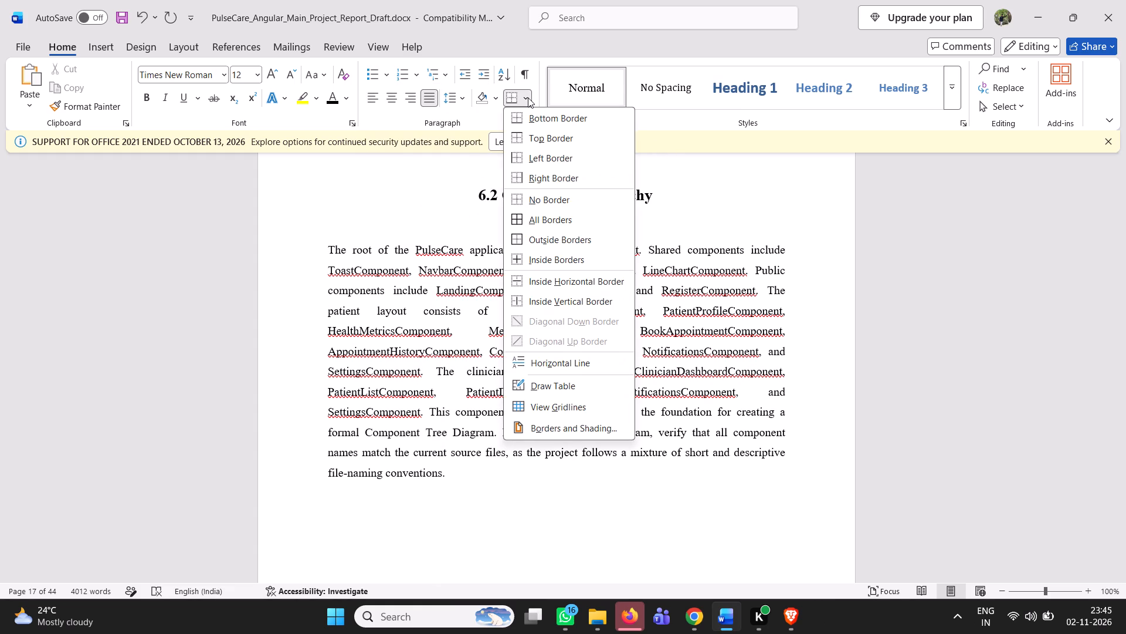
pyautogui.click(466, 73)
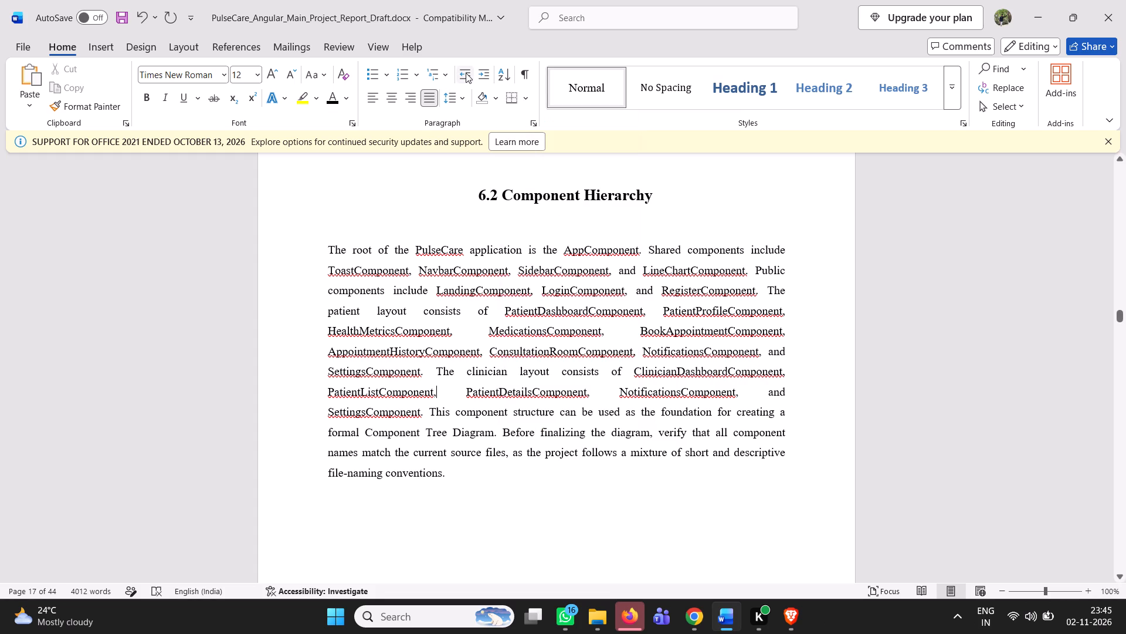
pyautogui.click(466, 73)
# Format the heading "7. Technology Stack" in black Times New Roman and centre it.
pyautogui.scroll(3, 473, 322)
pyautogui.scroll(-2, 473, 322)
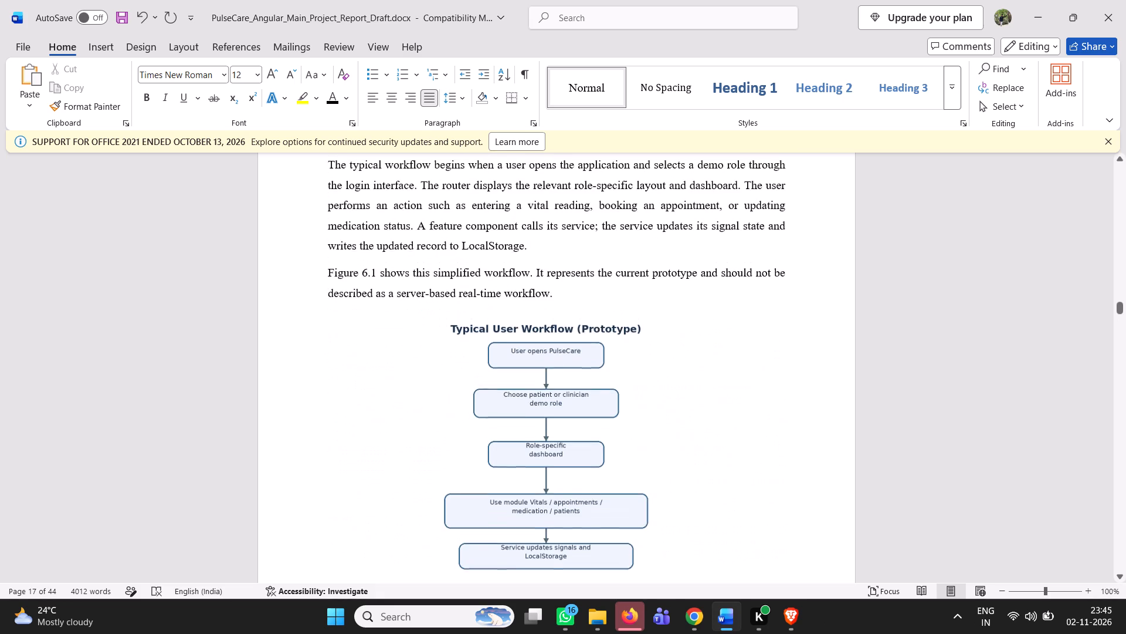
pyautogui.scroll(-3, 473, 322)
pyautogui.scroll(1, 473, 322)
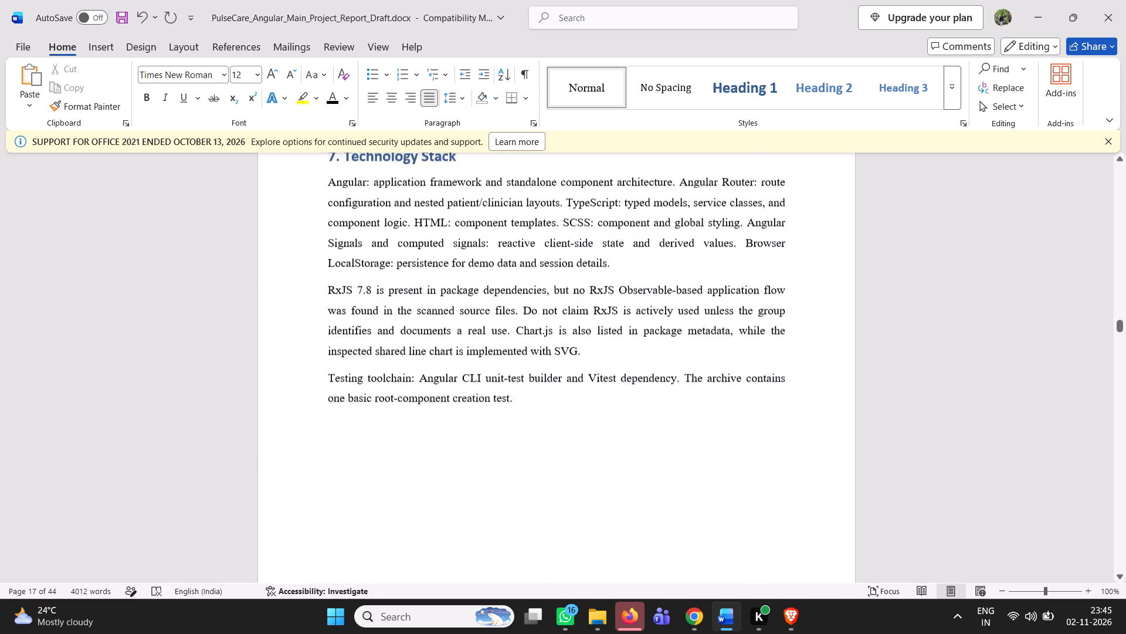
pyautogui.scroll(1, 473, 322)
pyautogui.moveTo(466, 238); pyautogui.dragTo(406, 229)
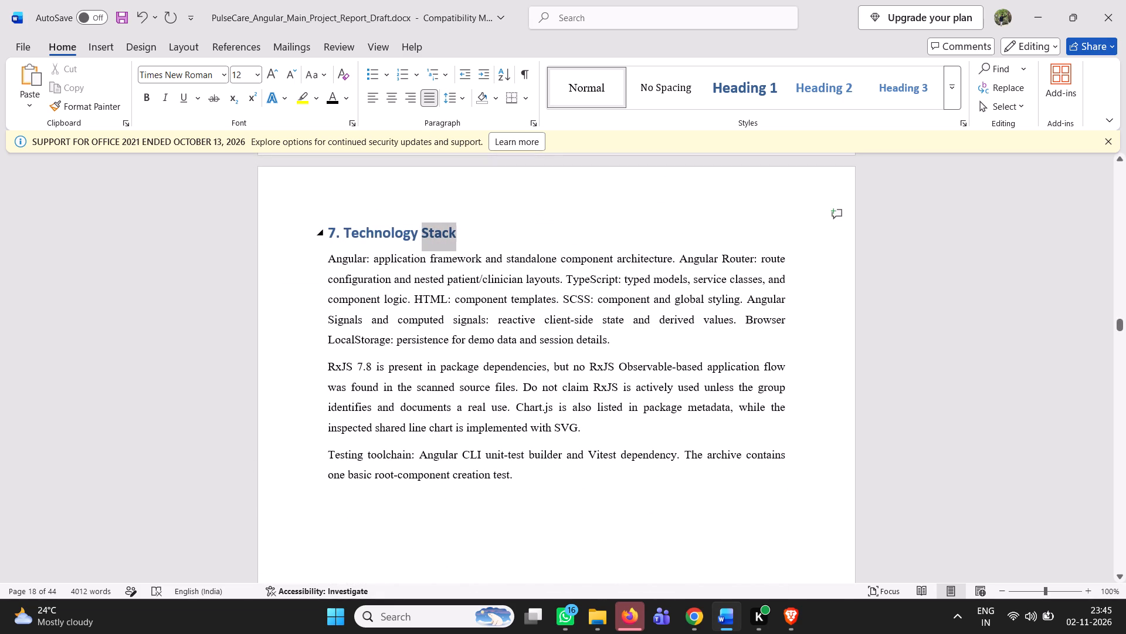
pyautogui.moveTo(406, 229); pyautogui.dragTo(316, 227)
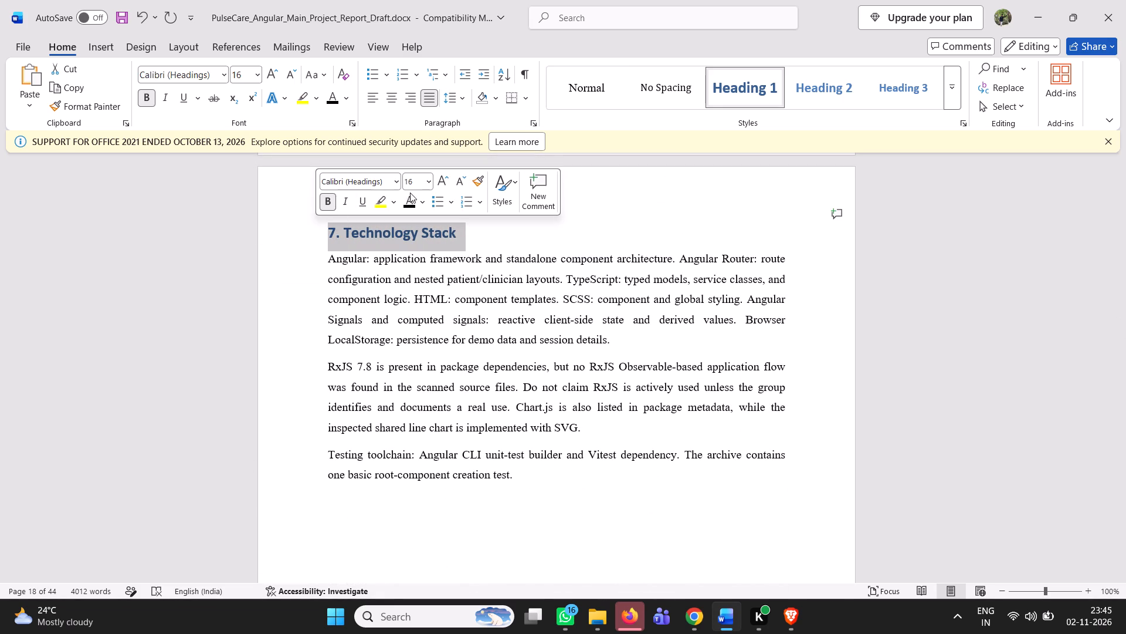
pyautogui.click(412, 198)
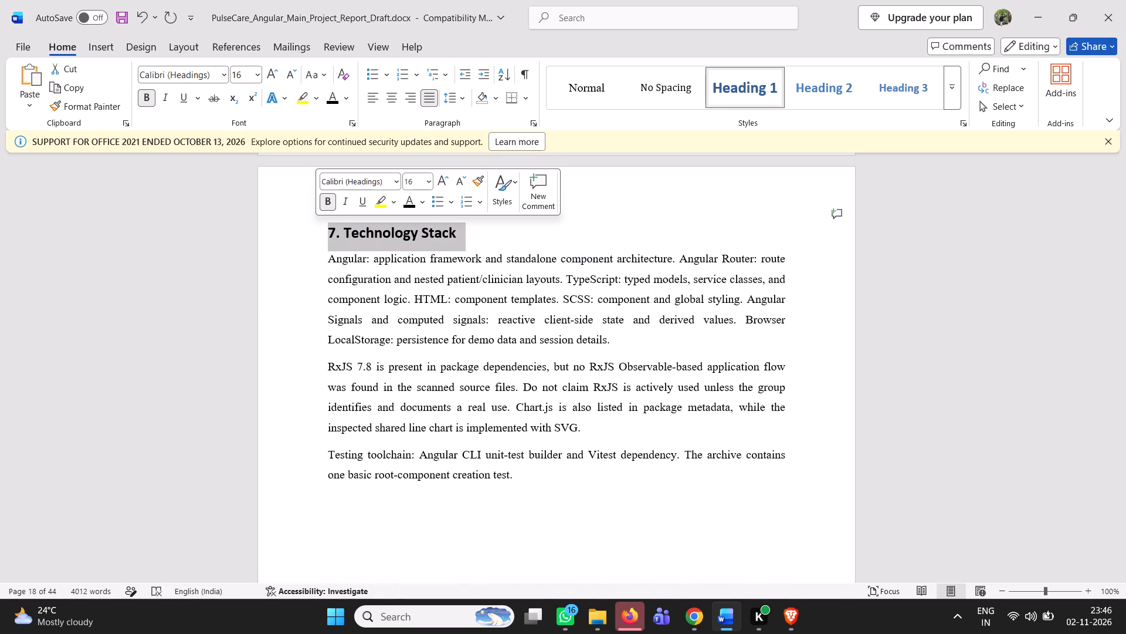
pyautogui.click(392, 184)
pyautogui.click(389, 289)
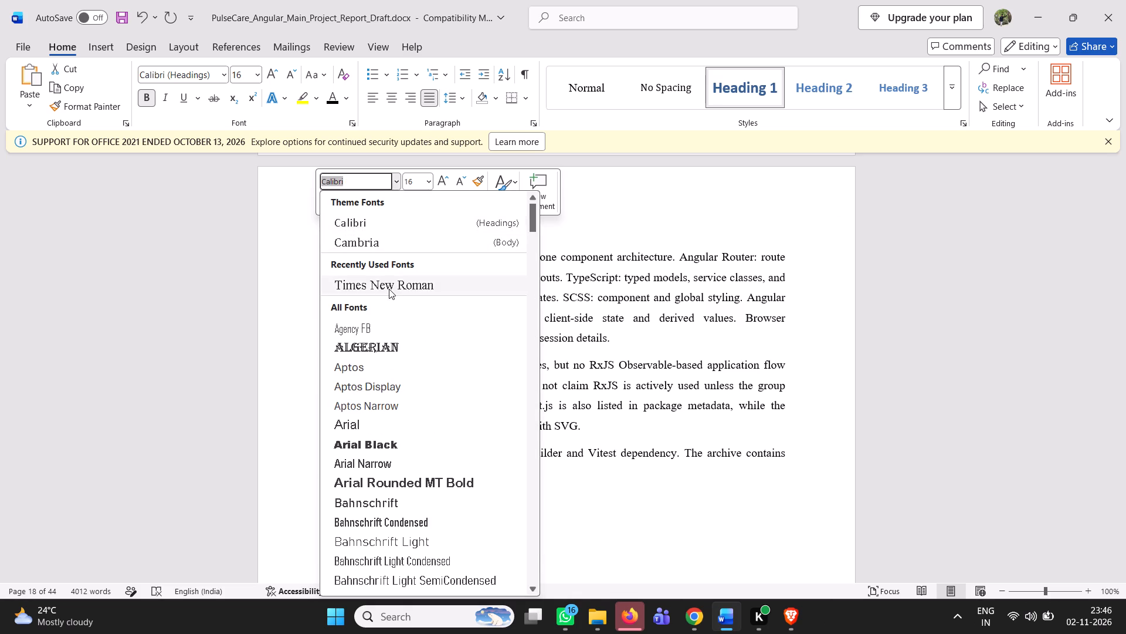
pyautogui.click(394, 104)
# Insert an empty, unnumbered line between the "7. Technology Stack" heading and its first paragraph.
pyautogui.click(640, 234)
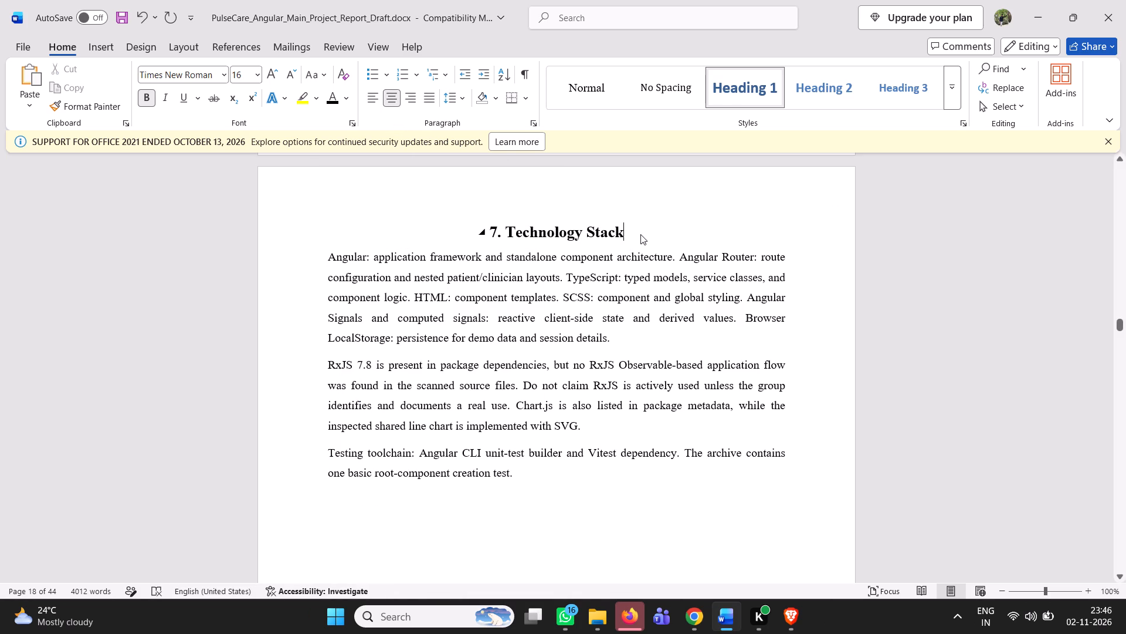
pyautogui.press('Return')
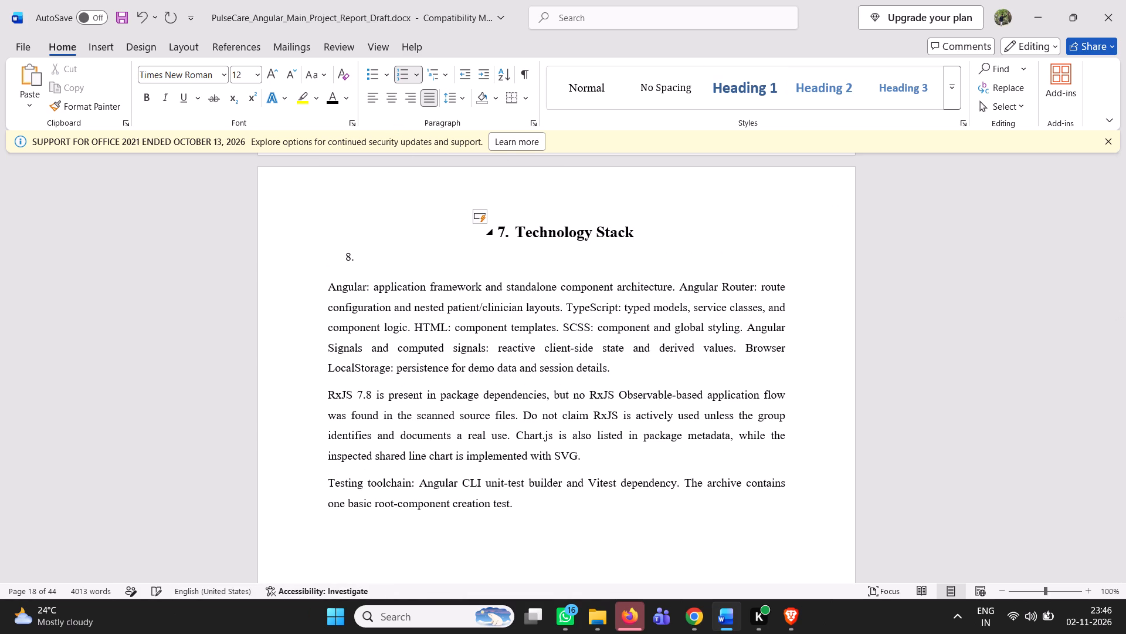
pyautogui.press('BackSpace')
pyautogui.scroll(-1, 605, 345)
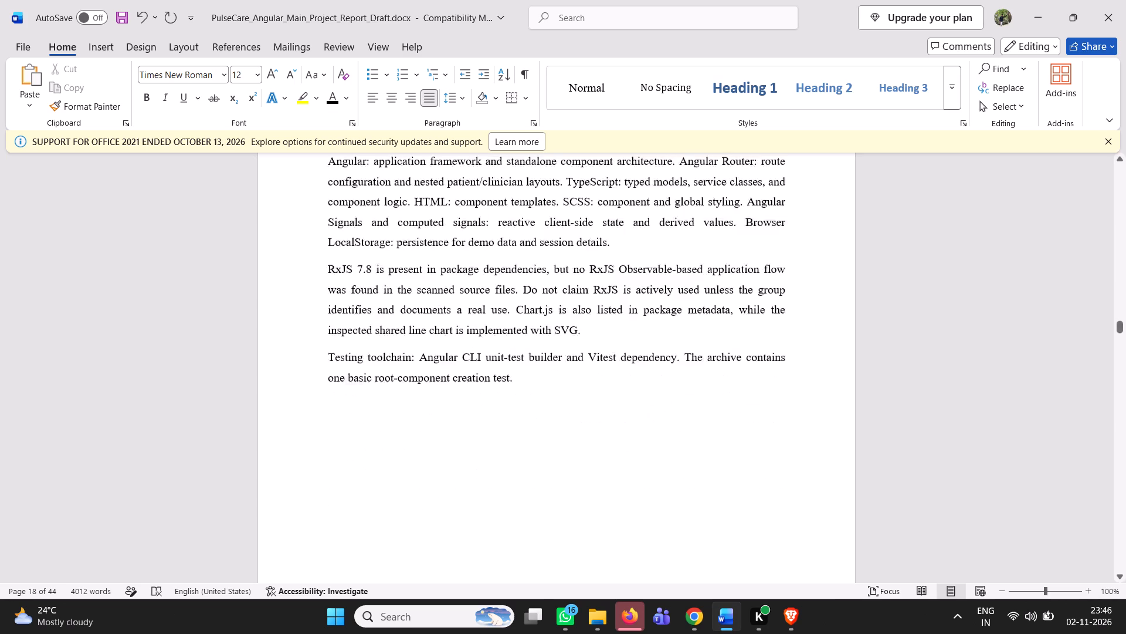
pyautogui.scroll(-2, 605, 345)
pyautogui.scroll(4, 605, 345)
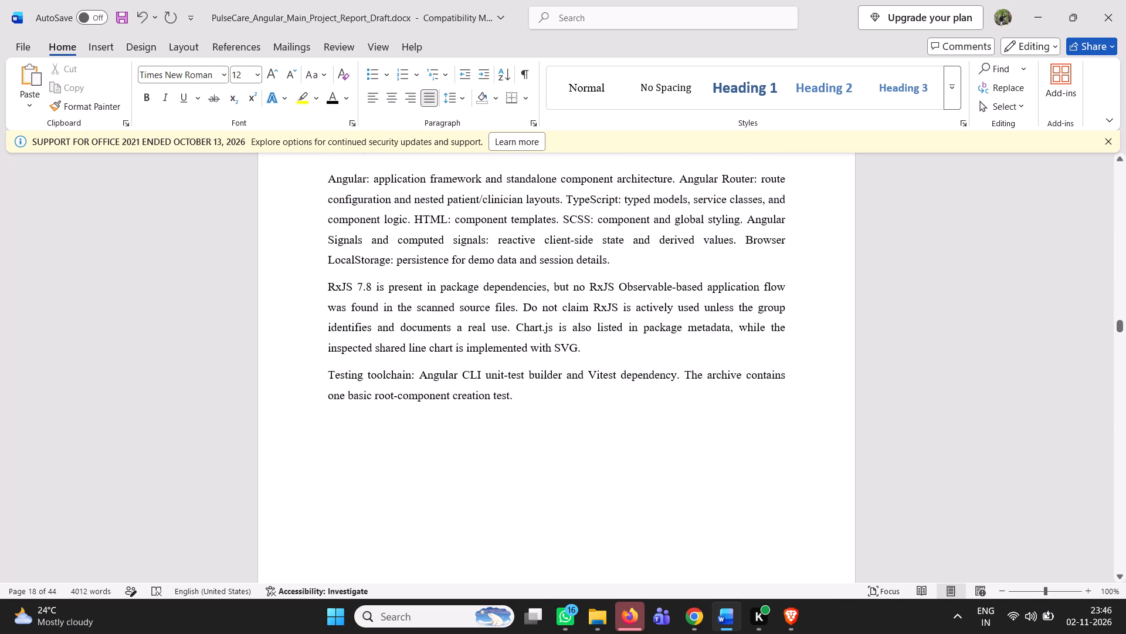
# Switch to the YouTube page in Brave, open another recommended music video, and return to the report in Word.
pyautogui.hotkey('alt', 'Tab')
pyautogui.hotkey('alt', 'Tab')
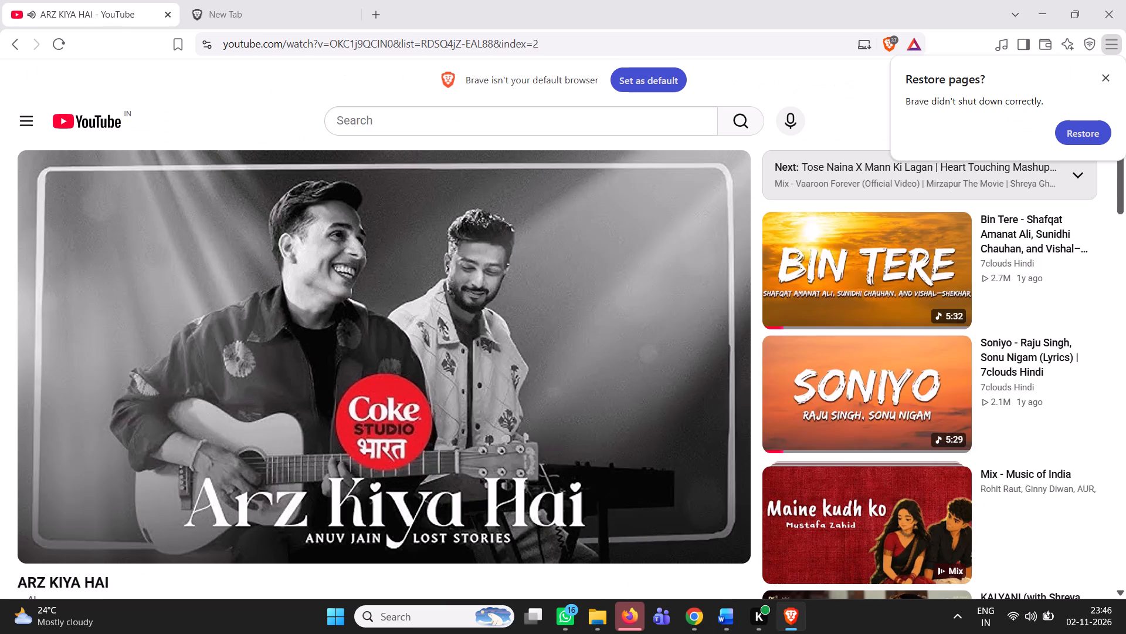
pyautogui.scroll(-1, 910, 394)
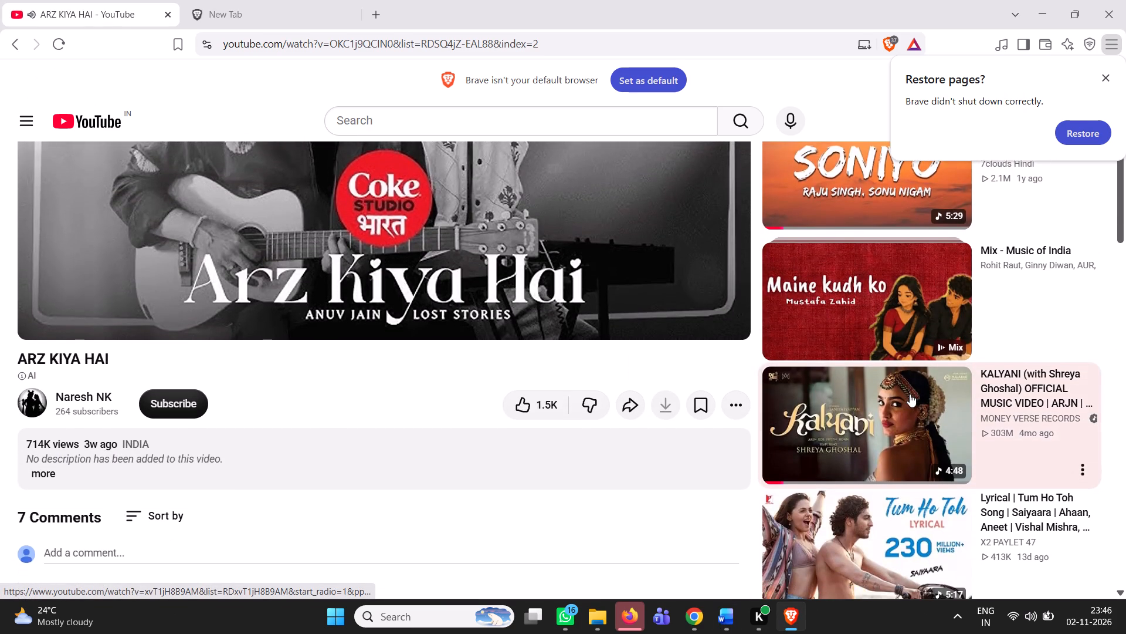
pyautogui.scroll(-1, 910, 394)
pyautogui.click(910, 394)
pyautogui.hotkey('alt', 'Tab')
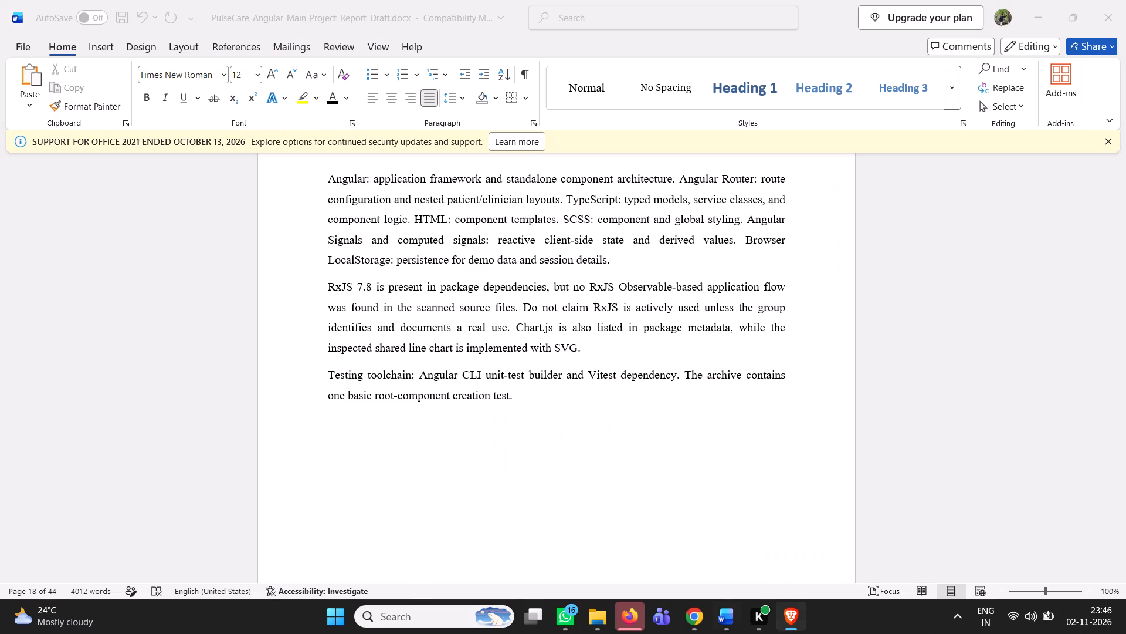
# Format the heading "8. Module Description – Public and Authentication" in black Times New Roman and centre it.
pyautogui.scroll(1, 726, 286)
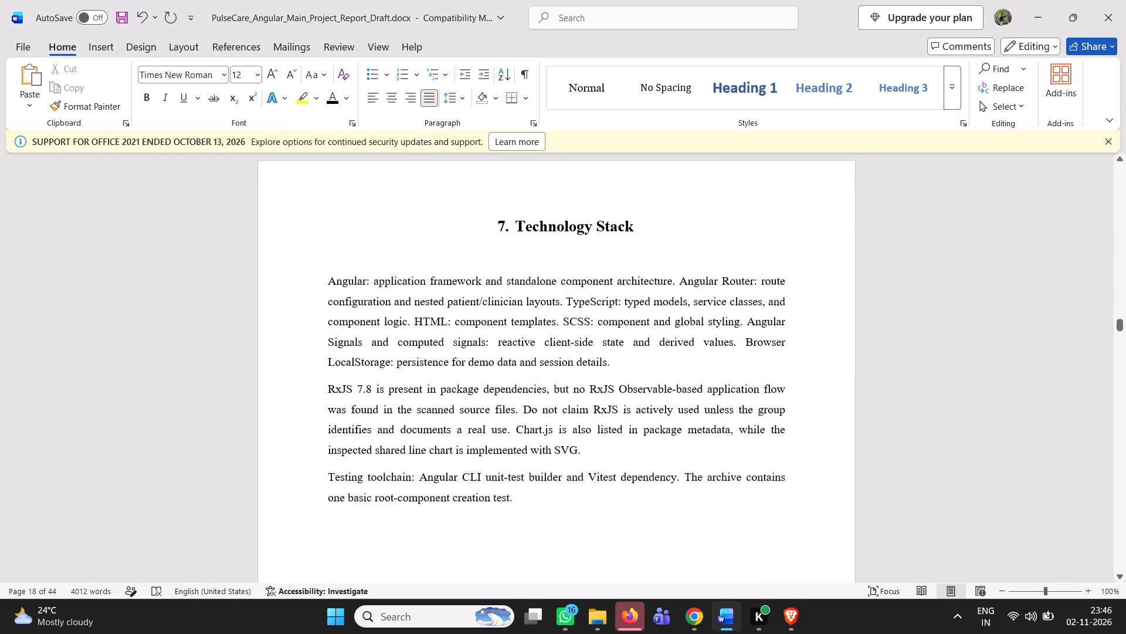
pyautogui.scroll(-1, 726, 286)
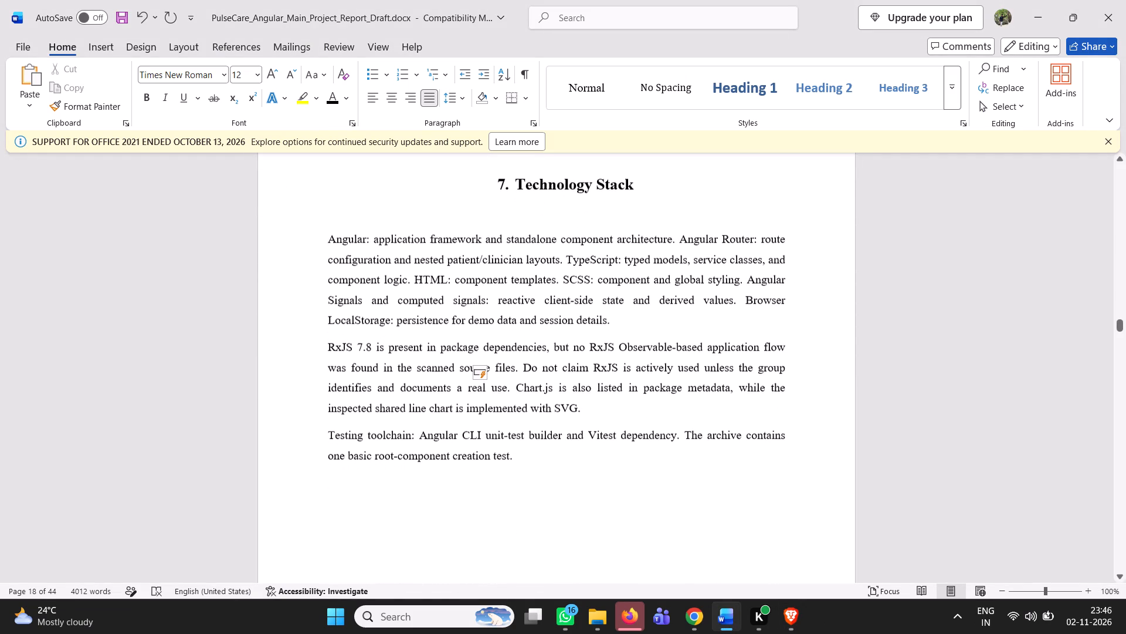
pyautogui.scroll(-2, 726, 286)
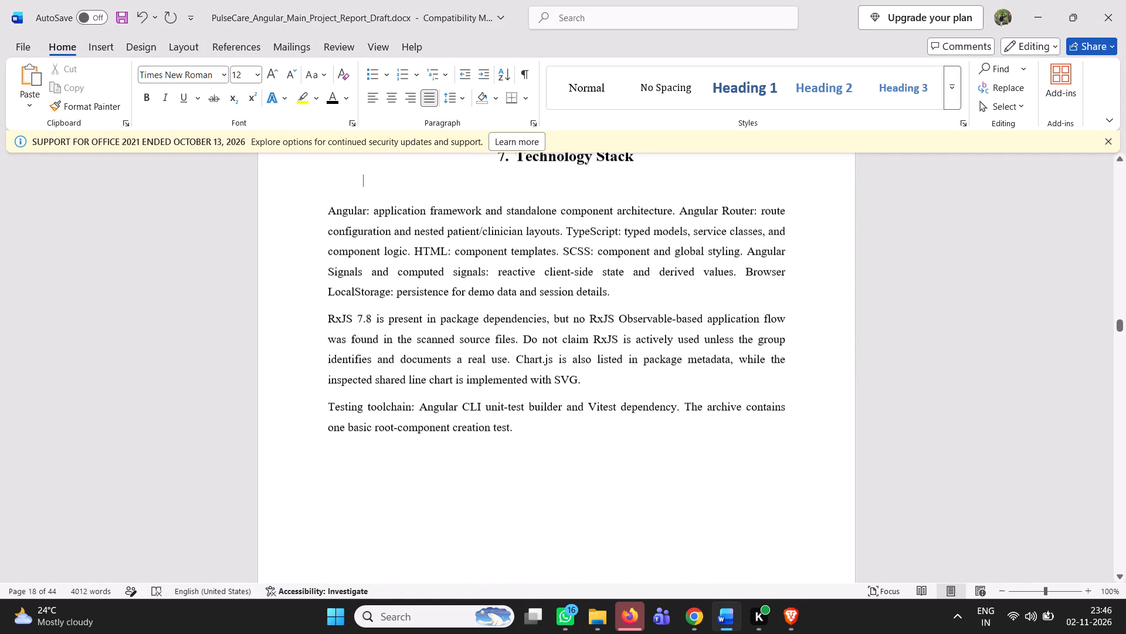
pyautogui.scroll(-2, 726, 286)
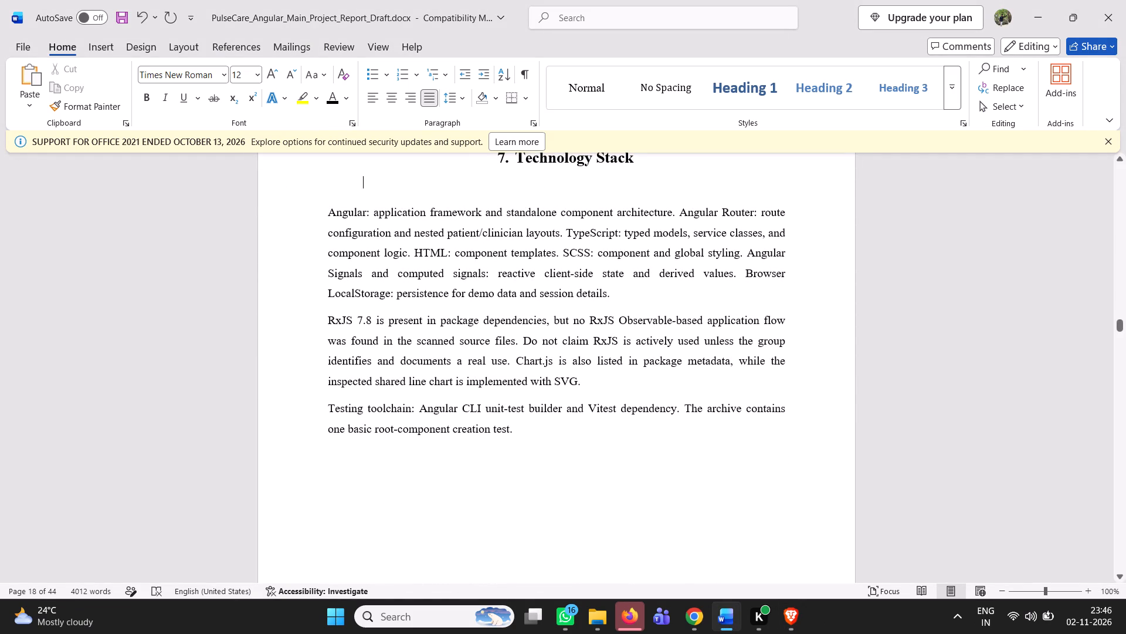
pyautogui.scroll(-2, 726, 286)
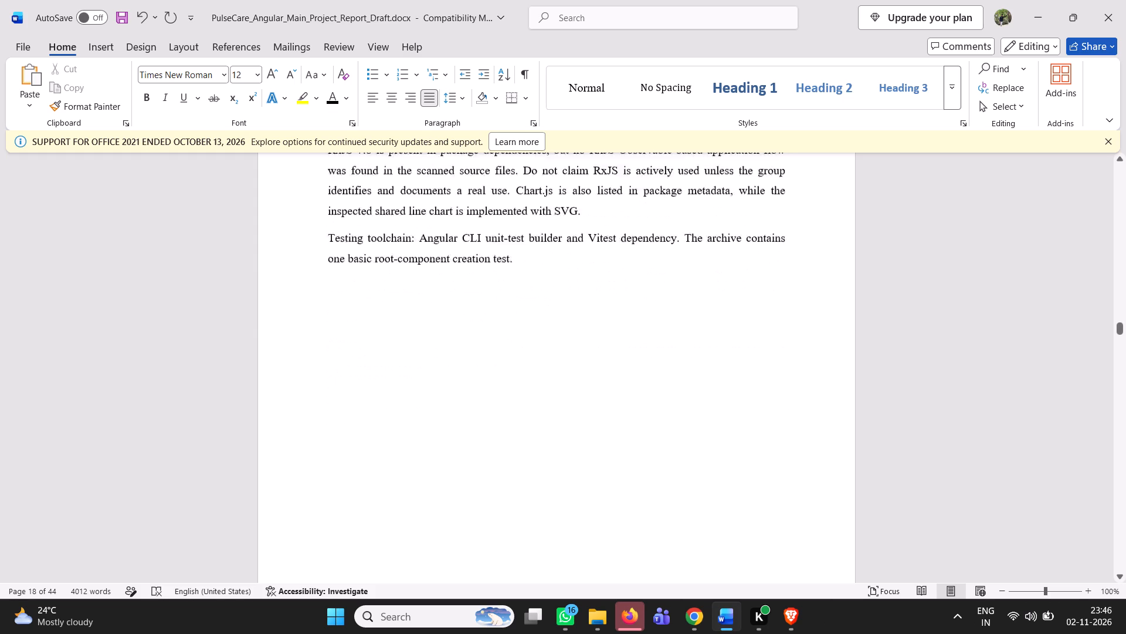
pyautogui.scroll(-1, 726, 286)
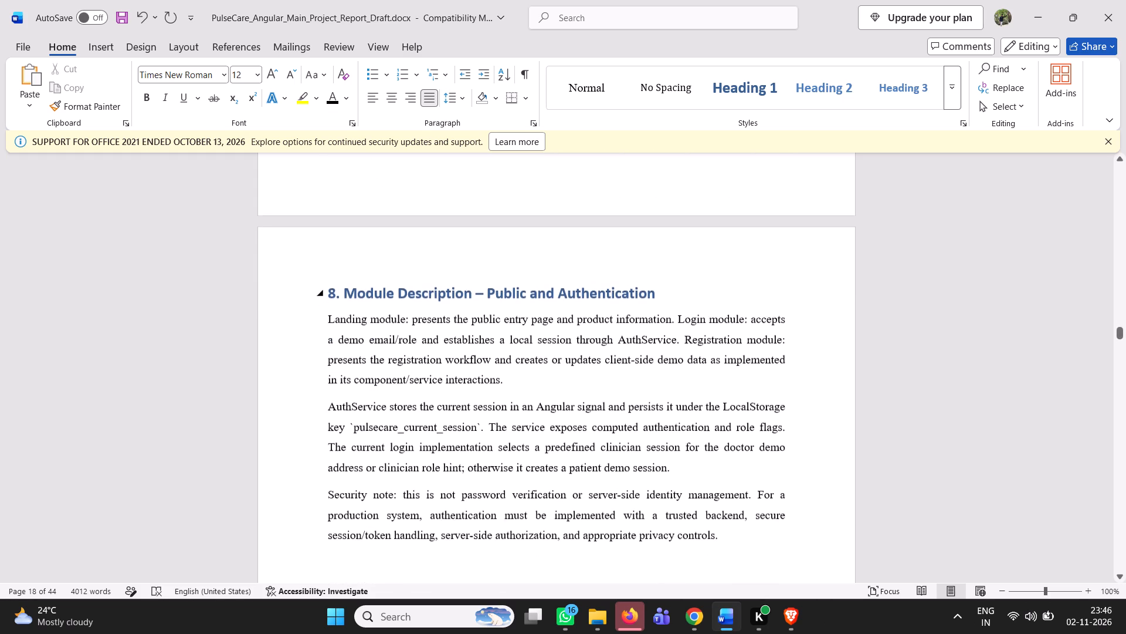
pyautogui.moveTo(671, 284); pyautogui.dragTo(339, 276)
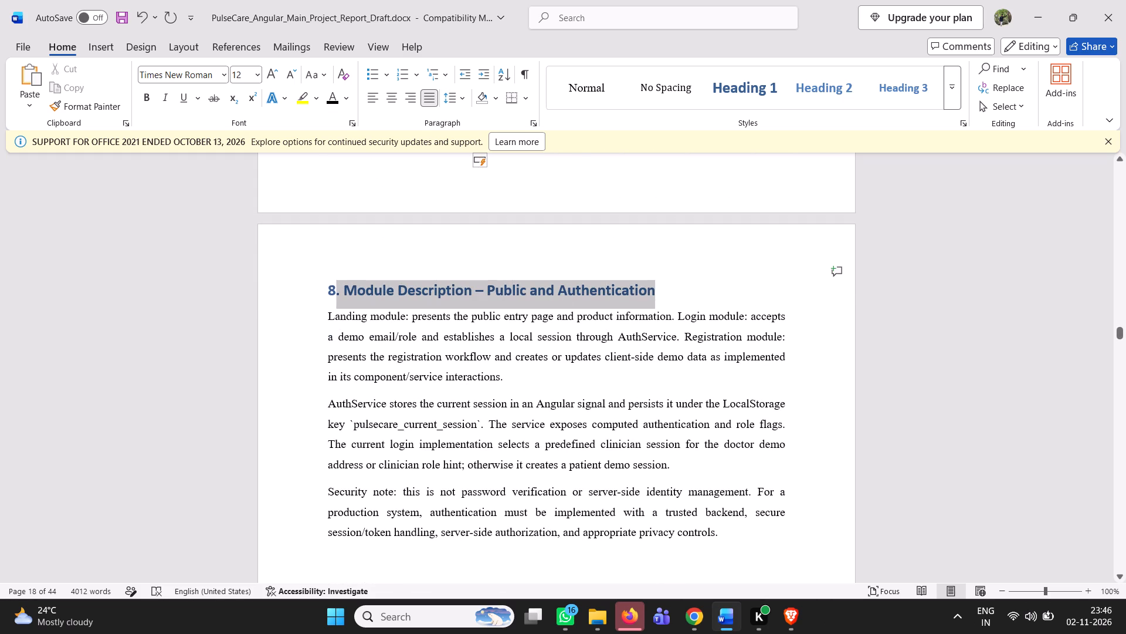
pyautogui.moveTo(339, 276); pyautogui.dragTo(328, 274)
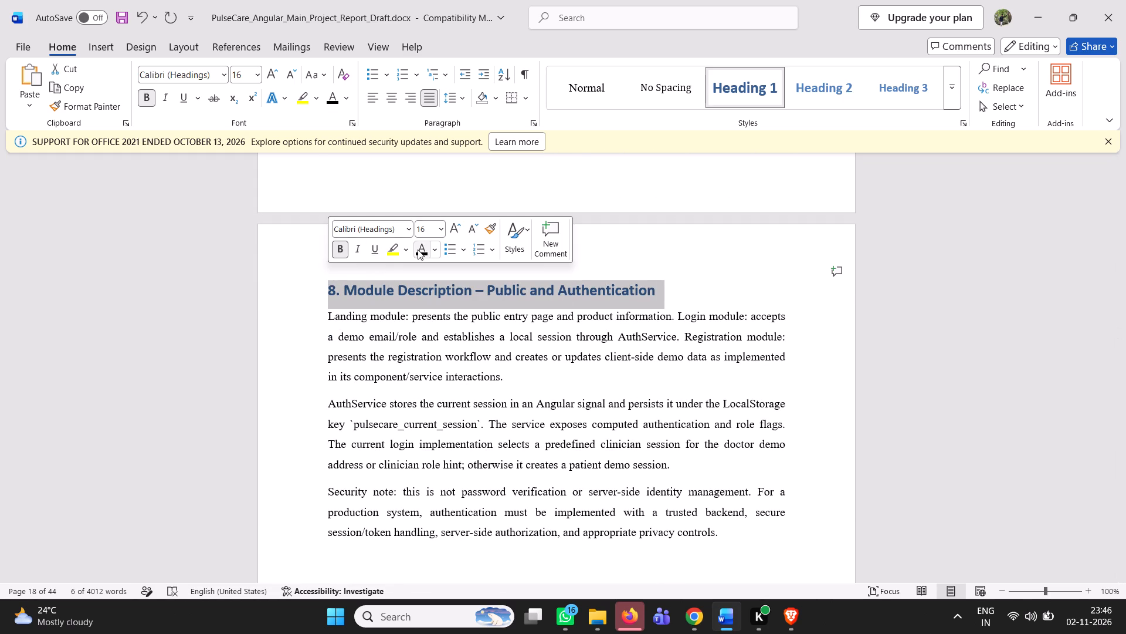
pyautogui.click(418, 249)
pyautogui.click(408, 228)
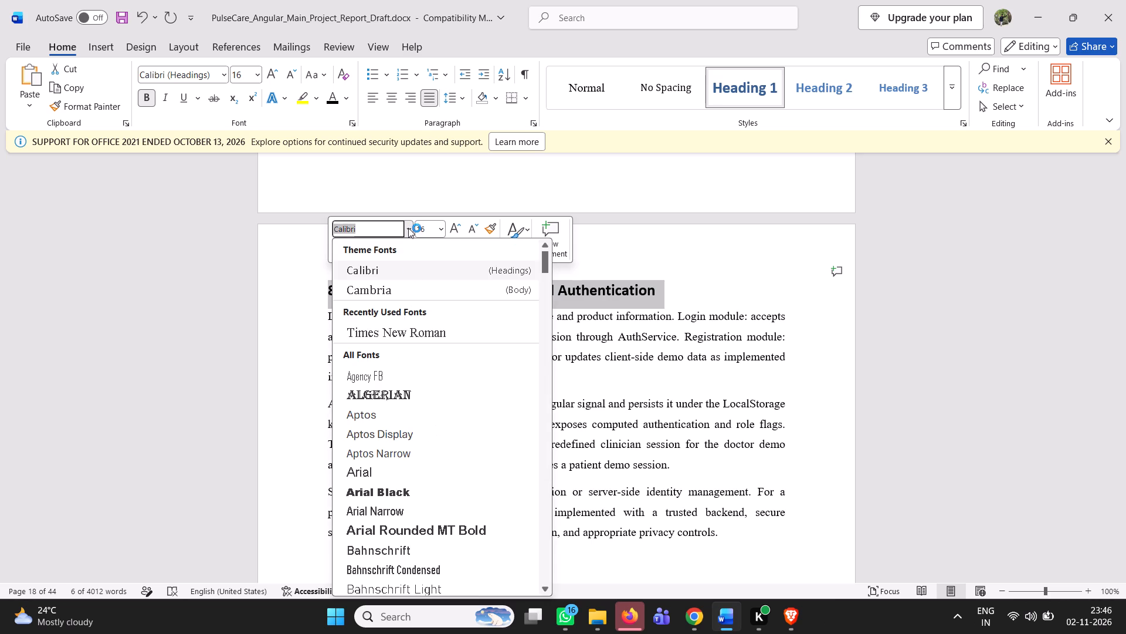
pyautogui.click(403, 325)
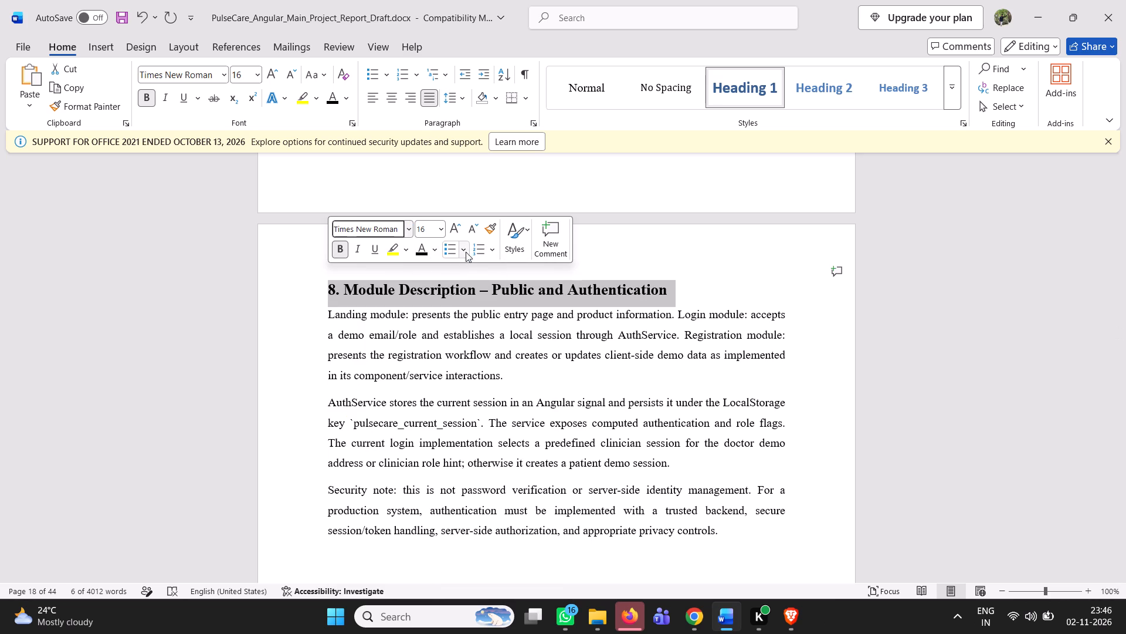
pyautogui.click(387, 104)
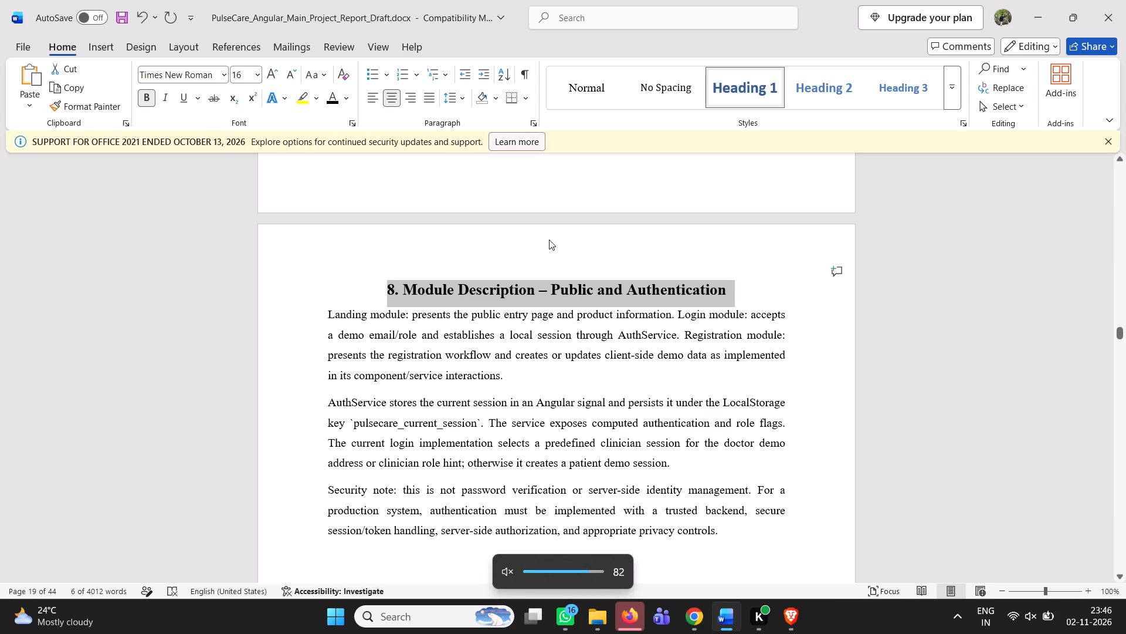
# Insert an empty, unnumbered line between the section 8 heading and the "Landing module" paragraph.
pyautogui.click(745, 283)
pyautogui.press('Return')
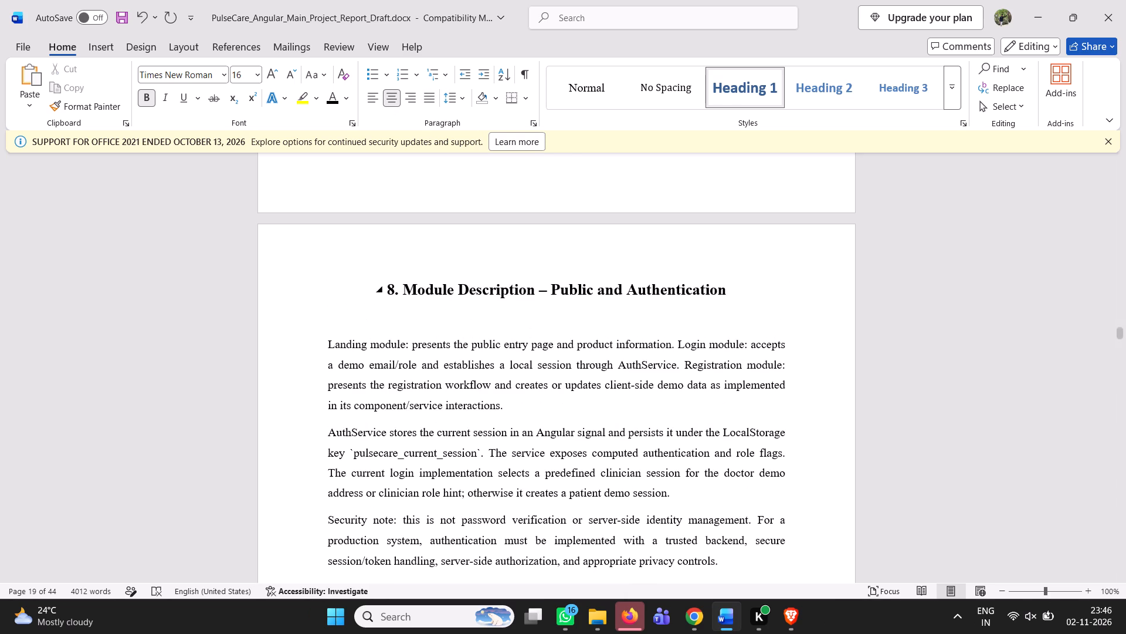
pyautogui.press('BackSpace')
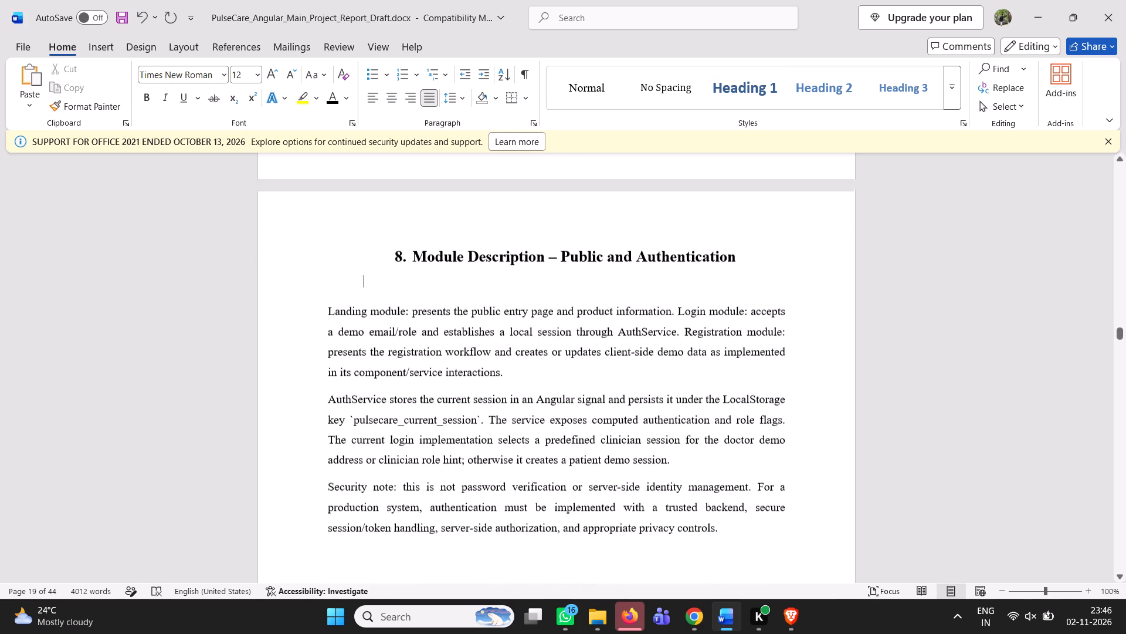
# Format the heading "8.1 Patient Dashboard and Profile" in black Times New Roman and centre it.
pyautogui.scroll(-1, 711, 325)
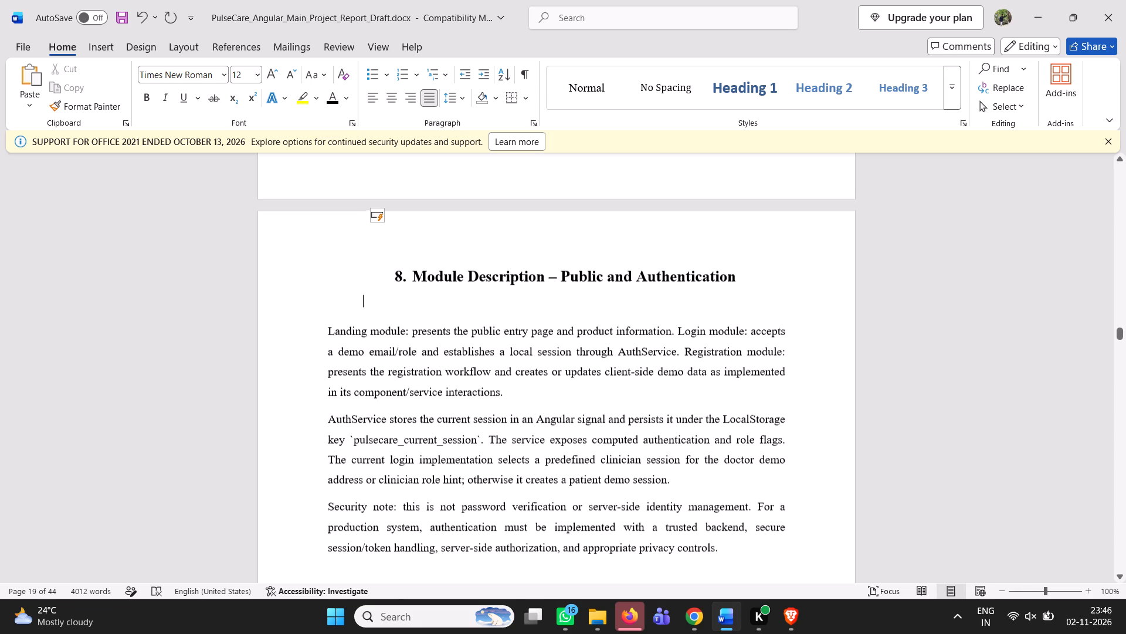
pyautogui.scroll(-3, 711, 325)
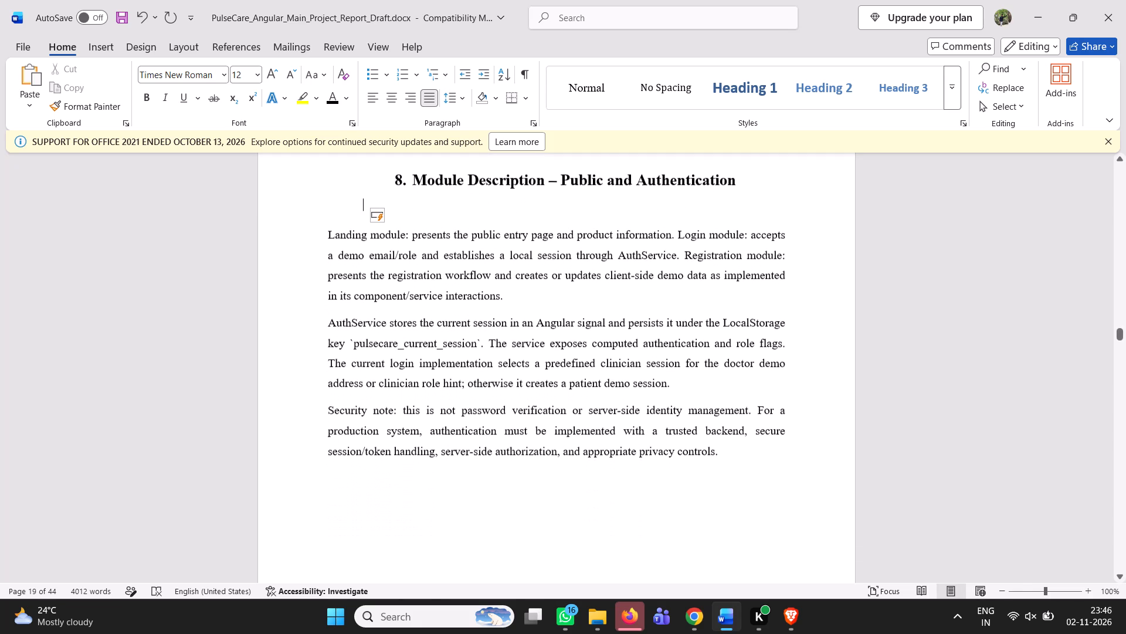
pyautogui.scroll(-3, 711, 325)
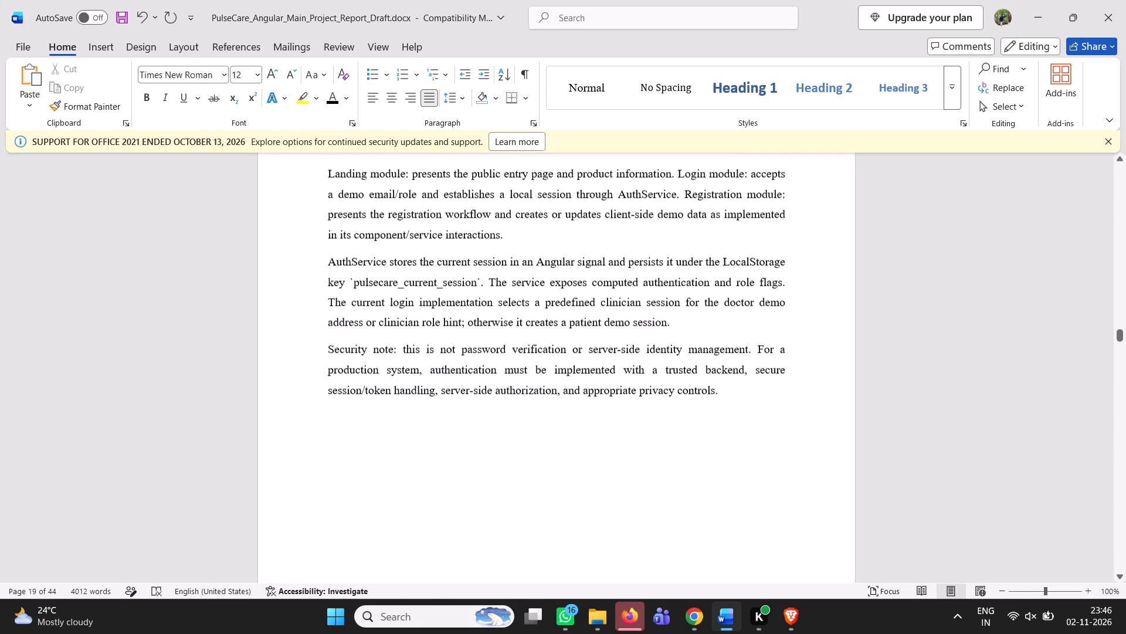
pyautogui.scroll(-2, 711, 325)
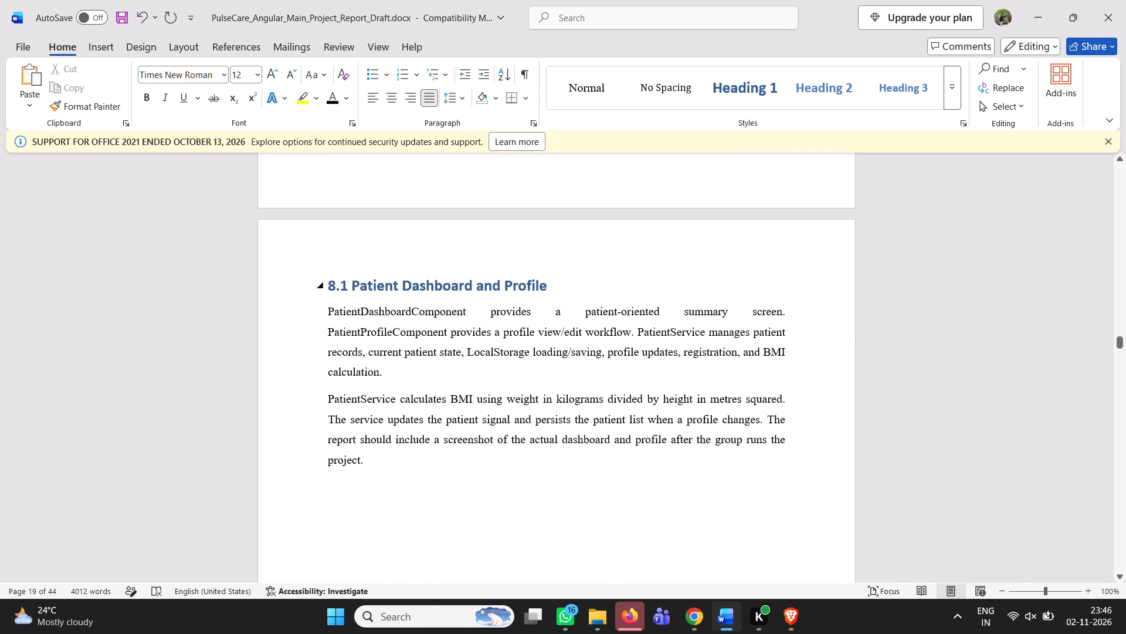
pyautogui.moveTo(555, 289); pyautogui.dragTo(317, 275)
pyautogui.click(409, 249)
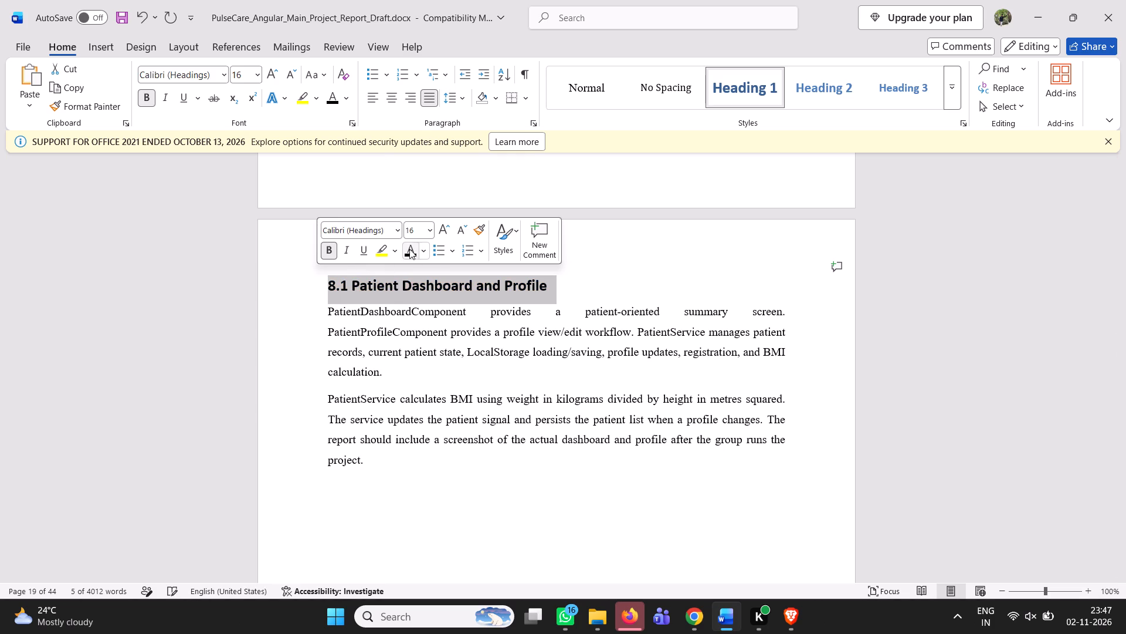
pyautogui.click(400, 230)
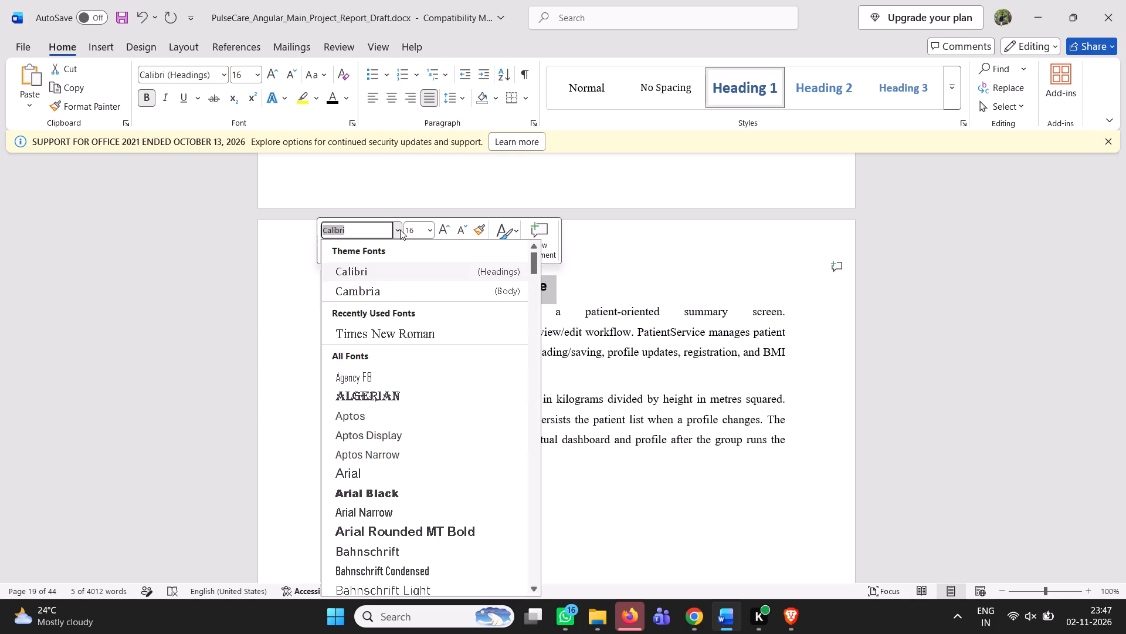
pyautogui.click(378, 326)
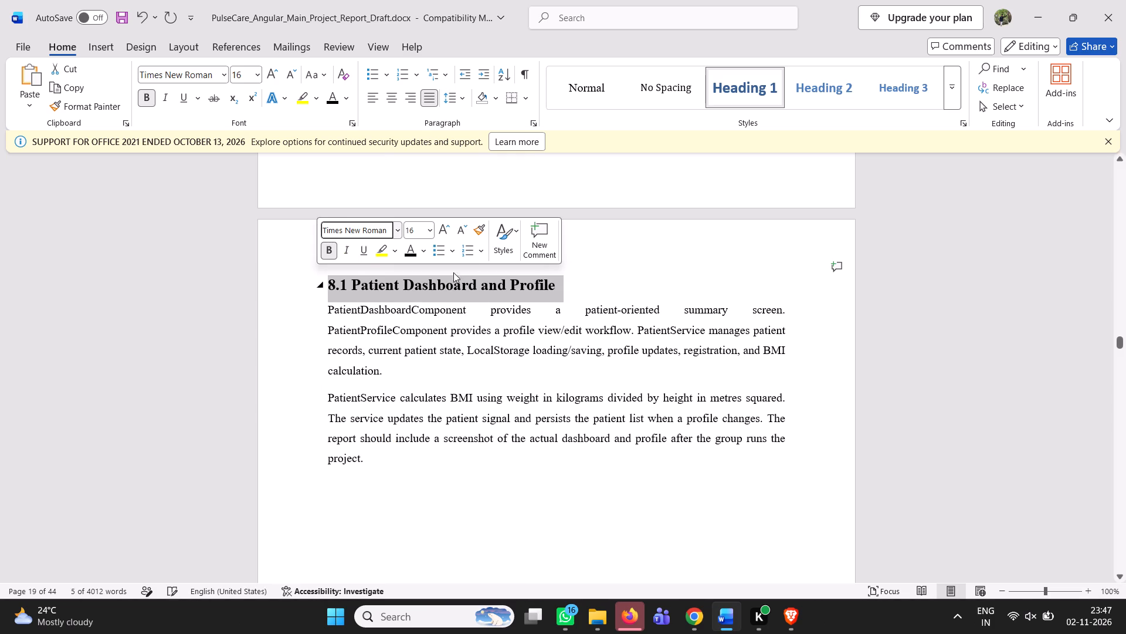
pyautogui.click(395, 96)
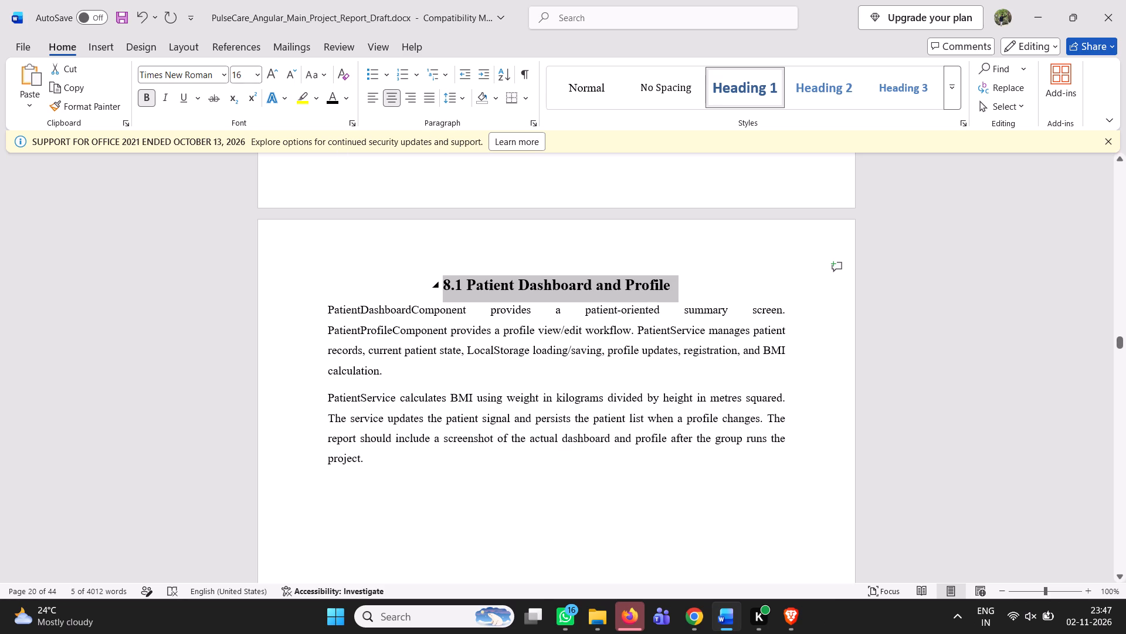
# Insert an empty, unnumbered line between the heading "8.1 Patient Dashboard and Profile" and its first paragraph.
pyautogui.click(679, 292)
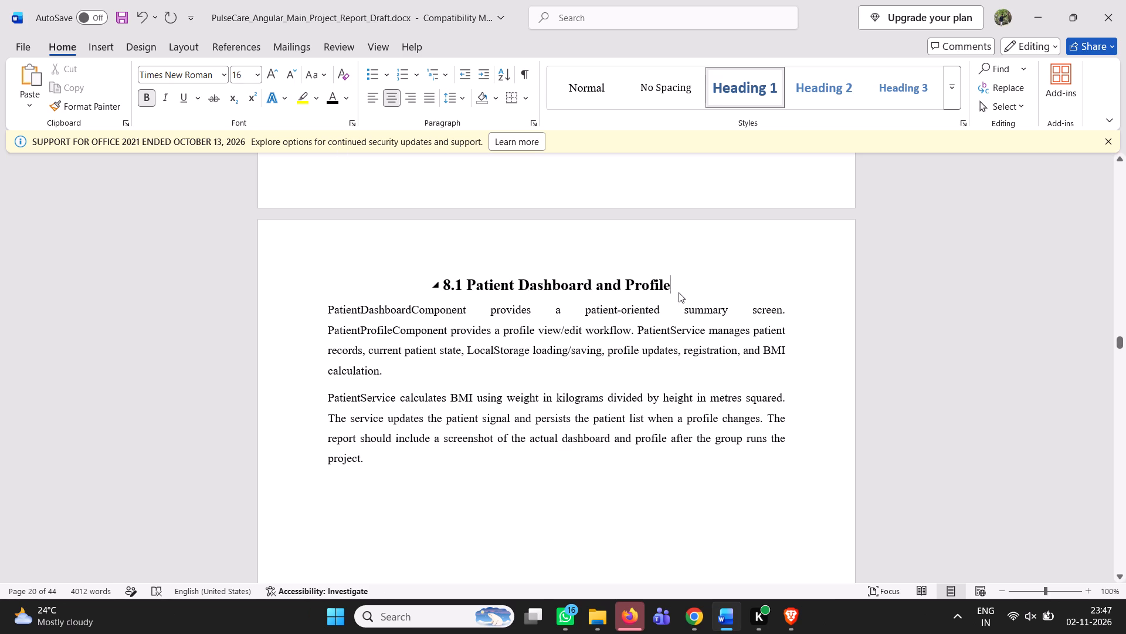
pyautogui.press('Return')
pyautogui.press('BackSpace')
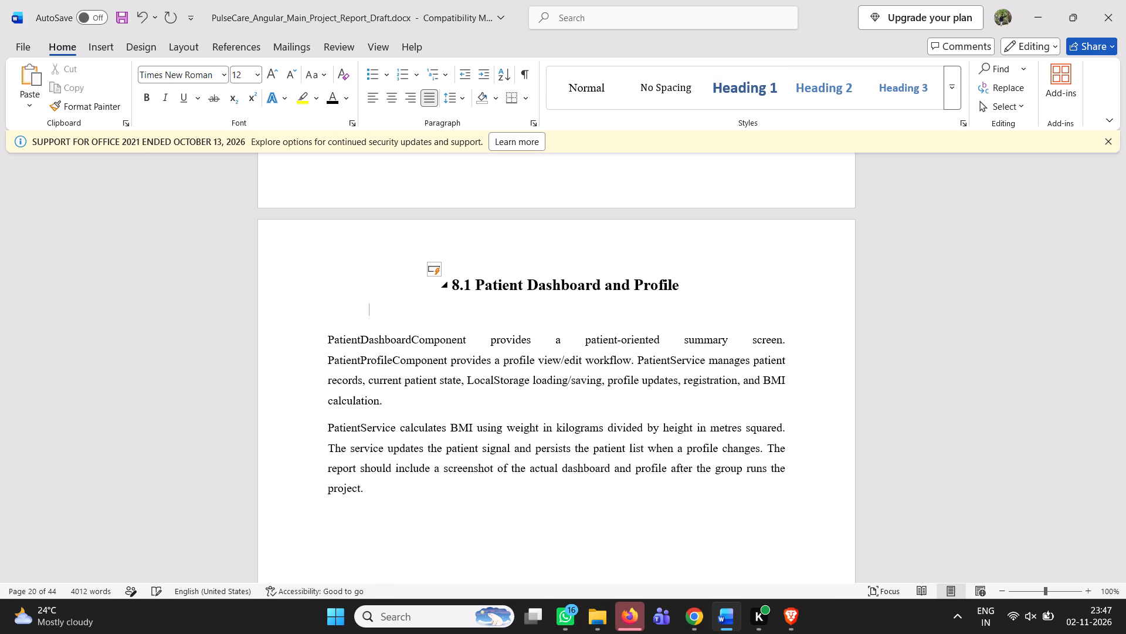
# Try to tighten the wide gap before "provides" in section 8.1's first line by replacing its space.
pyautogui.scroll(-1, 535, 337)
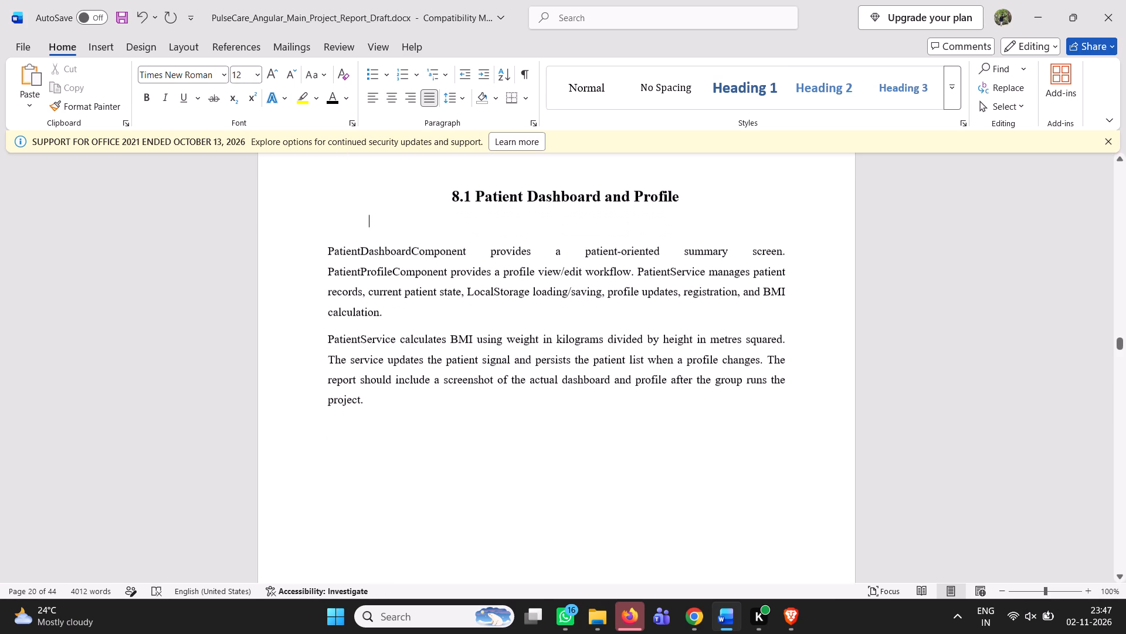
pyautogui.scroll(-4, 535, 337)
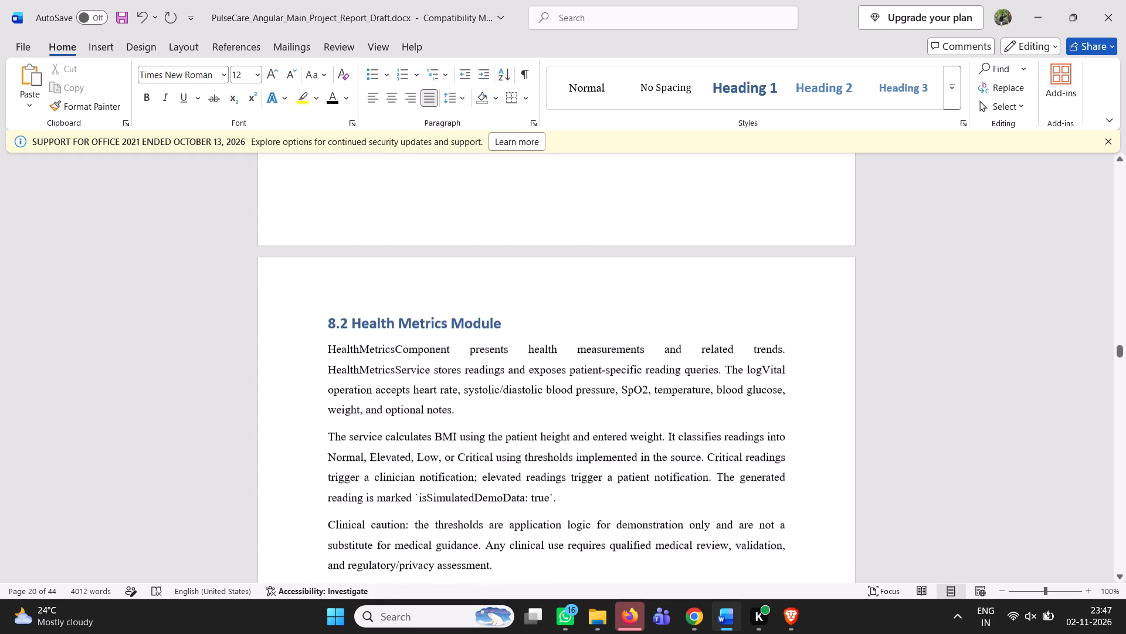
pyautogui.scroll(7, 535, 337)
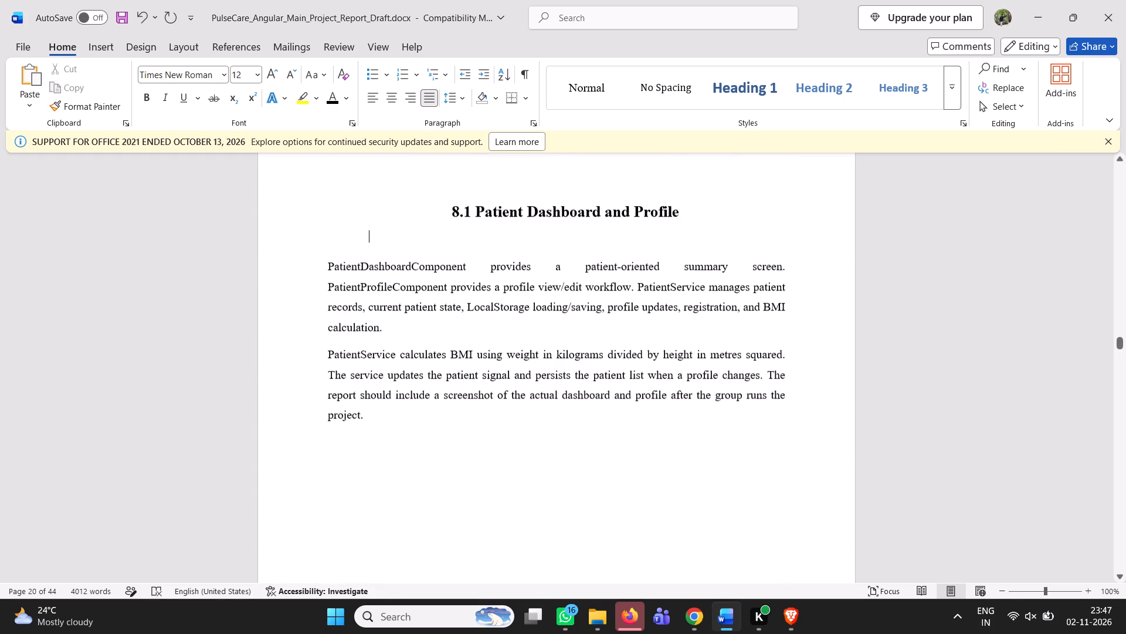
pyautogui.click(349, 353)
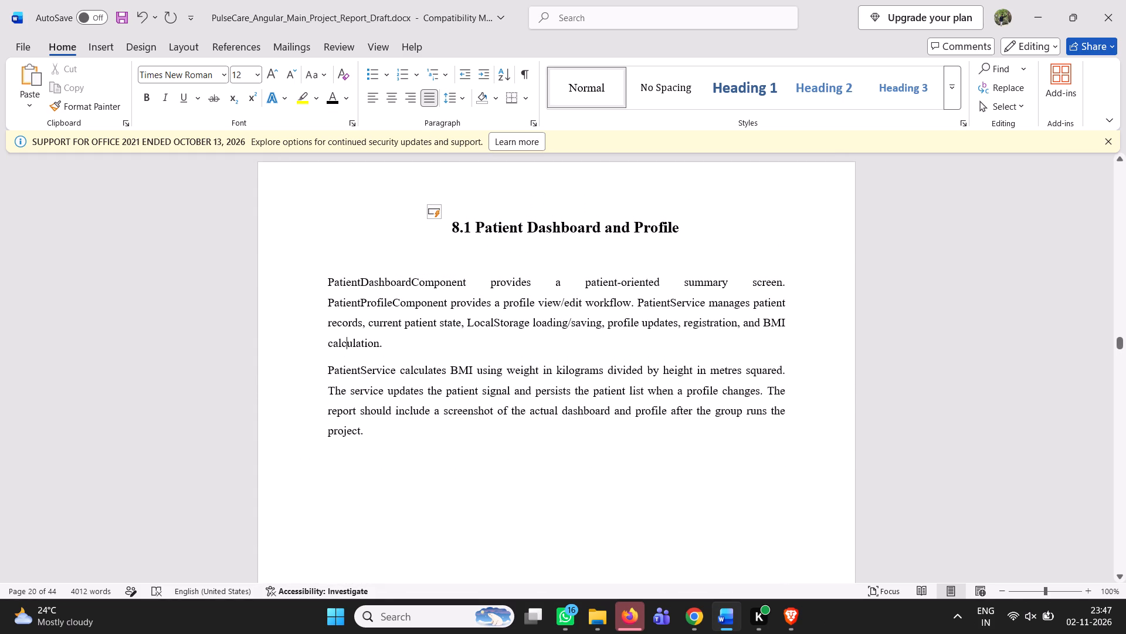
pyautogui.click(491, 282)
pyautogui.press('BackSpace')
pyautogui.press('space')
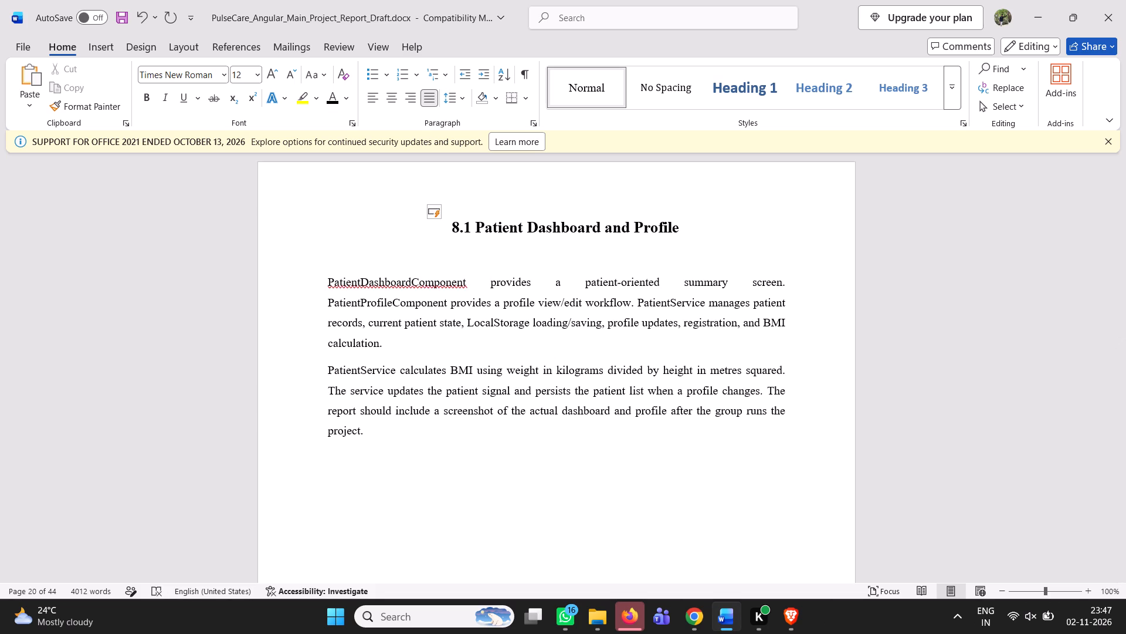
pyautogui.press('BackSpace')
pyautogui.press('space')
# Split "PatientDashboardComponent" in section 8.1's first line into "Patient Dashboard Component".
pyautogui.click(413, 280)
pyautogui.press('space')
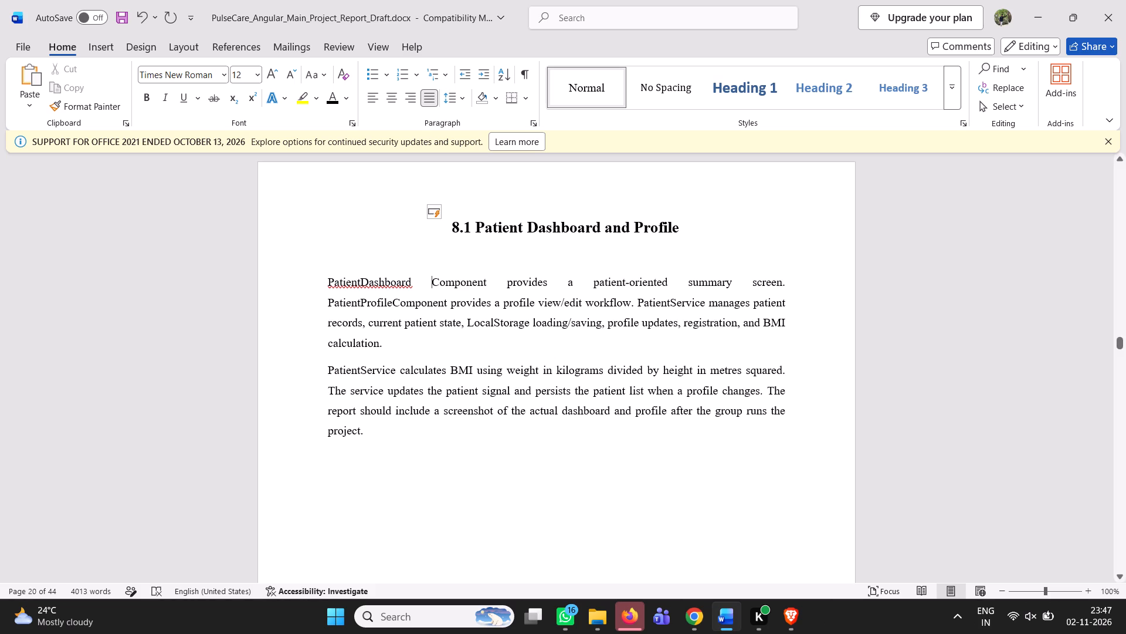
pyautogui.click(361, 284)
pyautogui.press('space')
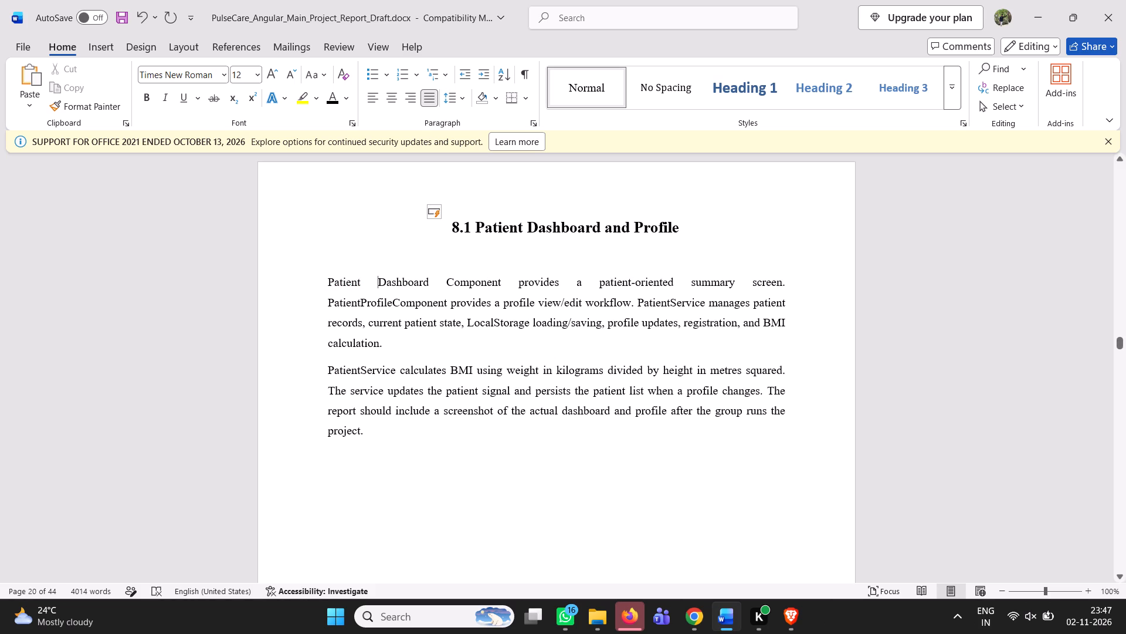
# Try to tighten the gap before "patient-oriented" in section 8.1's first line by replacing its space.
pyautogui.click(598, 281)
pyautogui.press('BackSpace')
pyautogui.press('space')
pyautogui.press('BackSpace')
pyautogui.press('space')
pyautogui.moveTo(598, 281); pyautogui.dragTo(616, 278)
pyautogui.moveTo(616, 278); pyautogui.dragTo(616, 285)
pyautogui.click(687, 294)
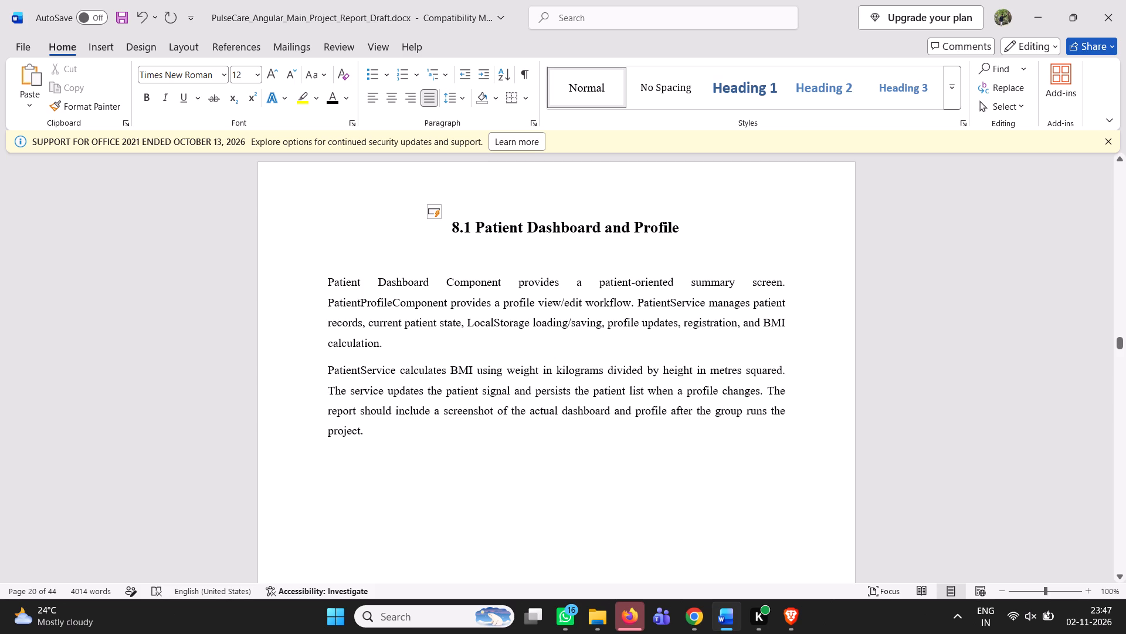
# Copy the sentence "Patient Dashboard Component provides a patient-oriented summary screen." to the end of section 8.1's second paragraph.
pyautogui.moveTo(323, 279); pyautogui.dragTo(725, 282)
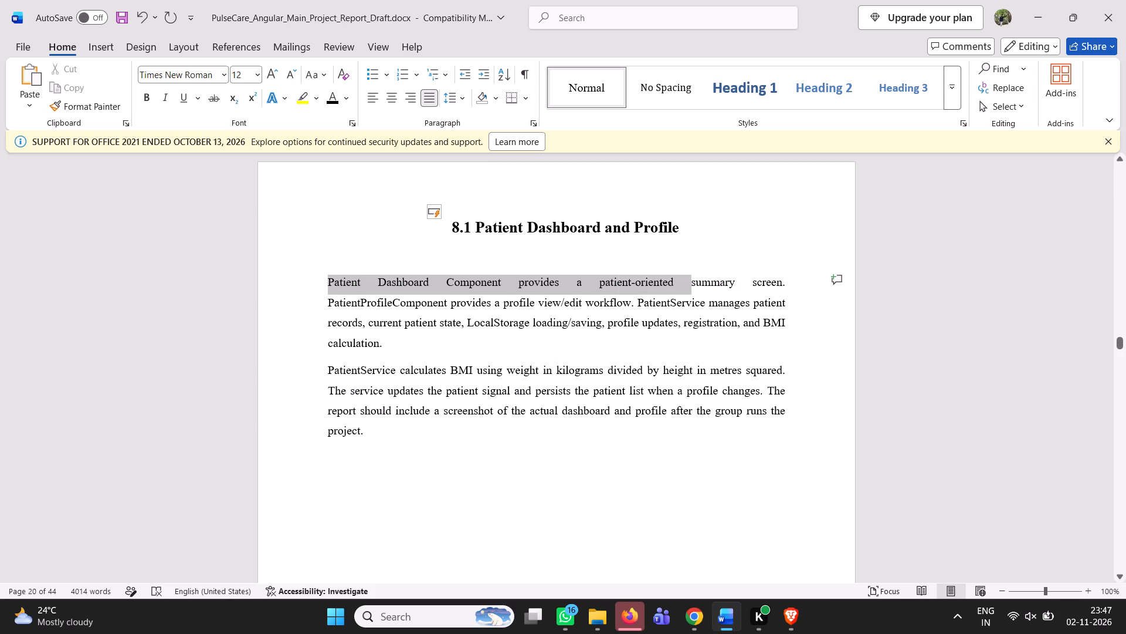
pyautogui.moveTo(725, 282); pyautogui.dragTo(789, 279)
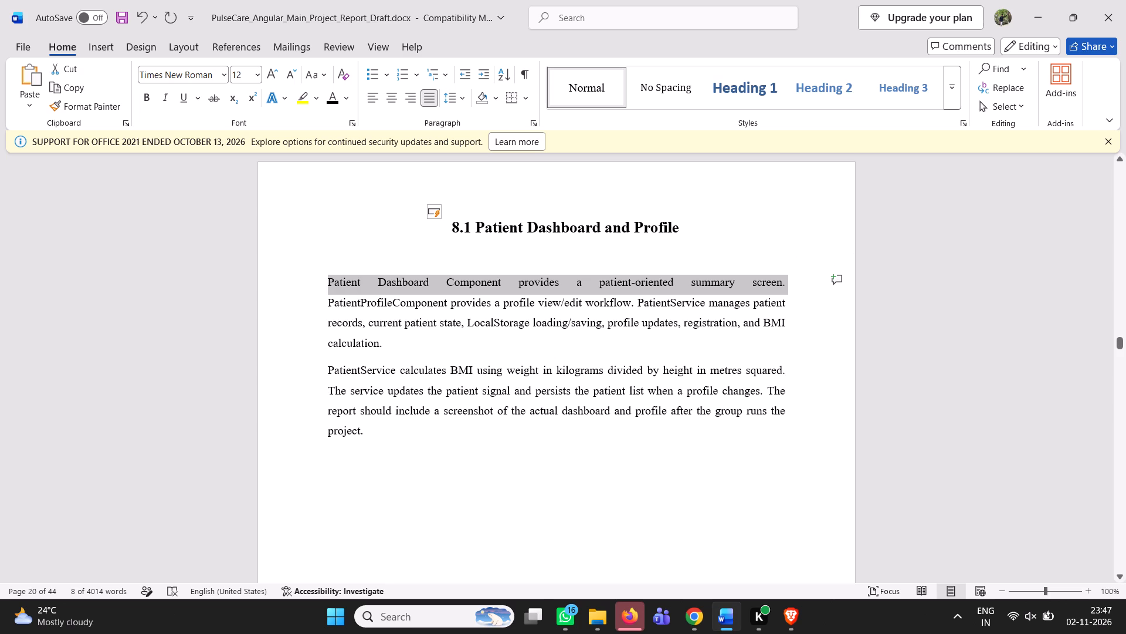
pyautogui.hotkey('ctrl', 'c')
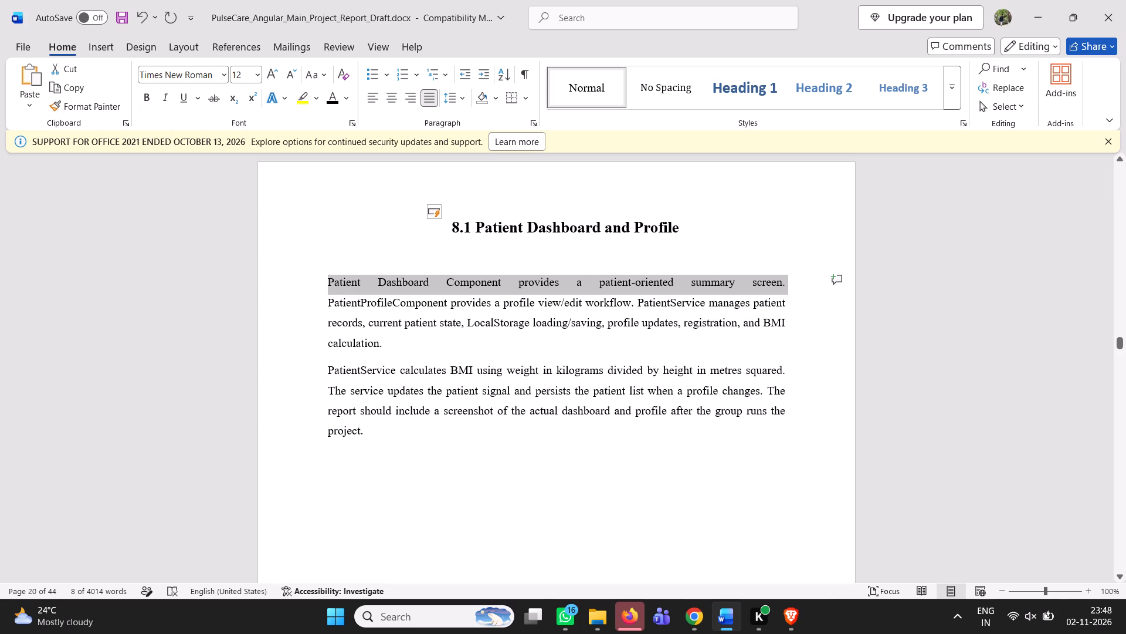
pyautogui.click(388, 437)
pyautogui.hotkey('ctrl', 'v')
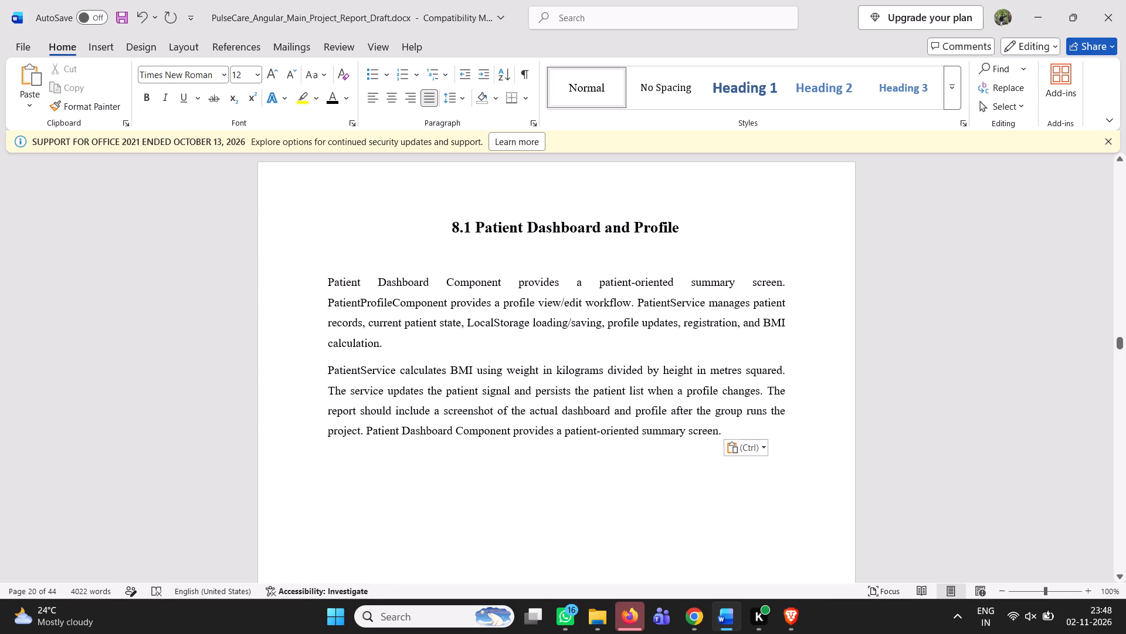
# Delete the original "Patient Dashboard Component provides a patient-oriented summary screen." sentence from the start of section 8.1's first paragraph.
pyautogui.click(789, 282)
pyautogui.press('BackSpace')
pyautogui.press('BackSpace')
pyautogui.press('BackSpace')
pyautogui.press('BackSpace')
pyautogui.press('BackSpace')
pyautogui.press('BackSpace')
pyautogui.press('BackSpace')
pyautogui.press('BackSpace')
pyautogui.press('BackSpace')
pyautogui.press('BackSpace')
pyautogui.press('BackSpace')
pyautogui.press('BackSpace')
pyautogui.press('BackSpace')
pyautogui.press('BackSpace')
pyautogui.press('BackSpace')
pyautogui.press('BackSpace')
pyautogui.press('BackSpace')
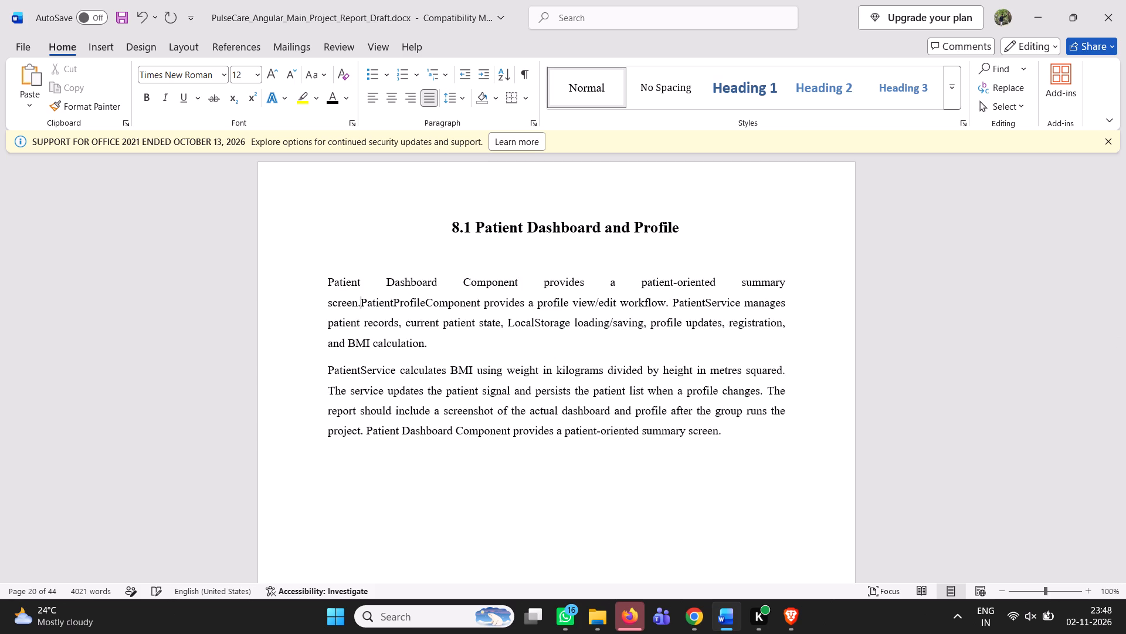
pyautogui.press('BackSpace')
pyautogui.press('BackSpace')
pyautogui.press('BackSpace')
pyautogui.press('BackSpace')
pyautogui.press('BackSpace')
pyautogui.press('BackSpace')
pyautogui.press('BackSpace')
pyautogui.press('BackSpace')
pyautogui.press('BackSpace')
pyautogui.press('BackSpace')
pyautogui.press('BackSpace')
pyautogui.press('BackSpace')
pyautogui.press('BackSpace')
pyautogui.press('BackSpace')
pyautogui.press('BackSpace')
pyautogui.press('BackSpace')
pyautogui.press('BackSpace')
pyautogui.press('BackSpace')
pyautogui.press('BackSpace')
pyautogui.press('BackSpace')
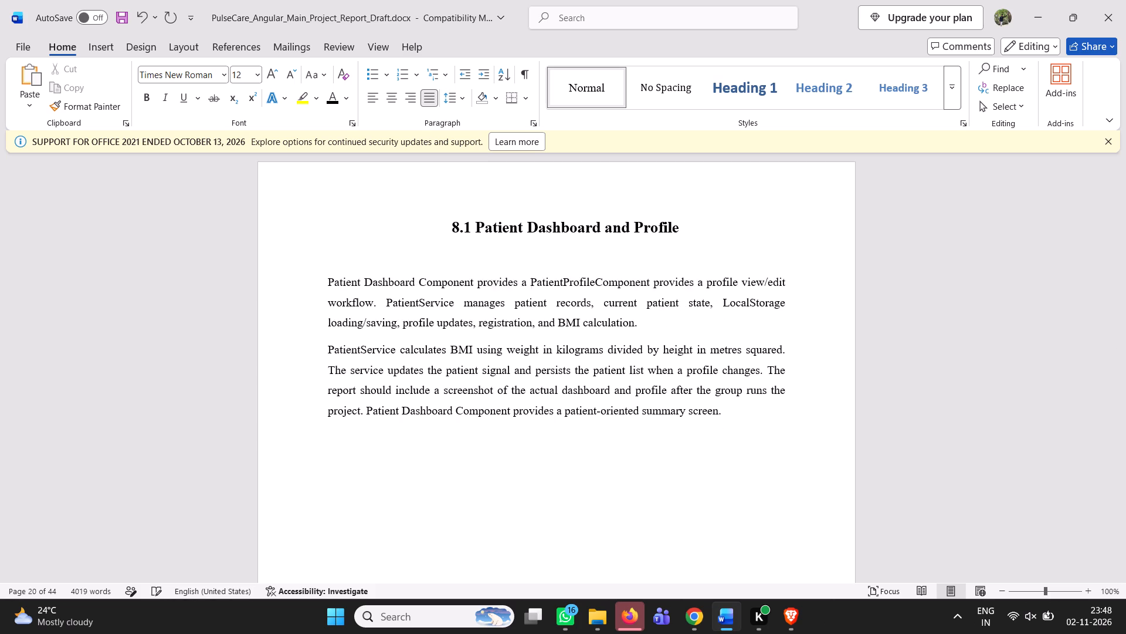
pyautogui.press('BackSpace')
pyautogui.press('BackSpace')
pyautogui.press('BackSpace')
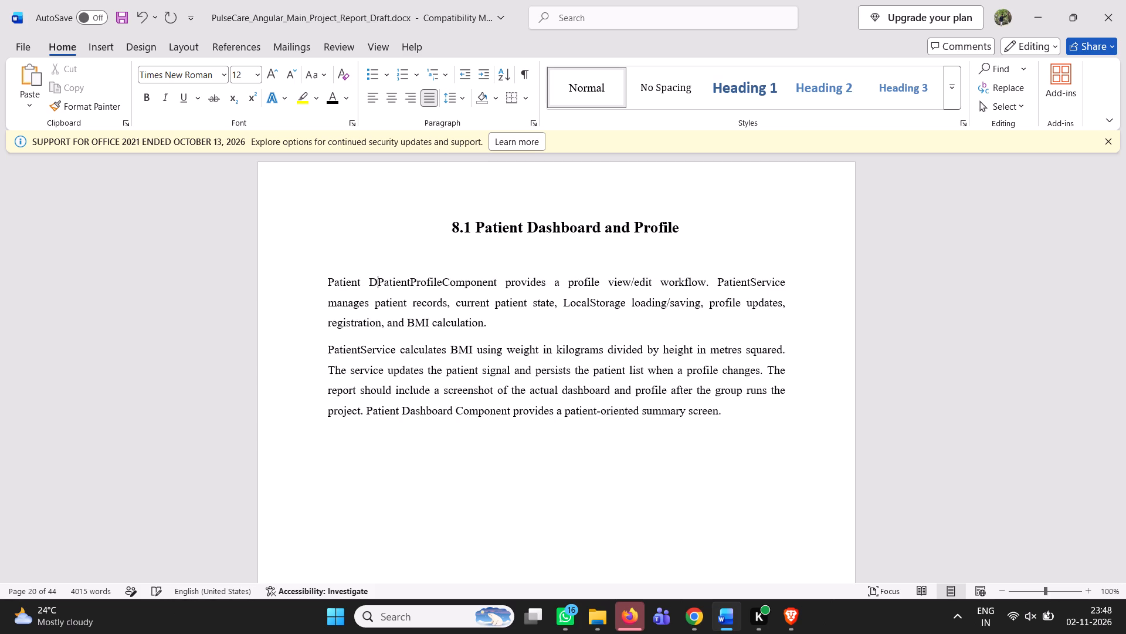
pyautogui.press('BackSpace')
pyautogui.press('BackSpace')
pyautogui.press('BackSpace')
pyautogui.press('BackSpace')
pyautogui.press('BackSpace')
pyautogui.press('BackSpace')
pyautogui.press('BackSpace')
pyautogui.press('BackSpace')
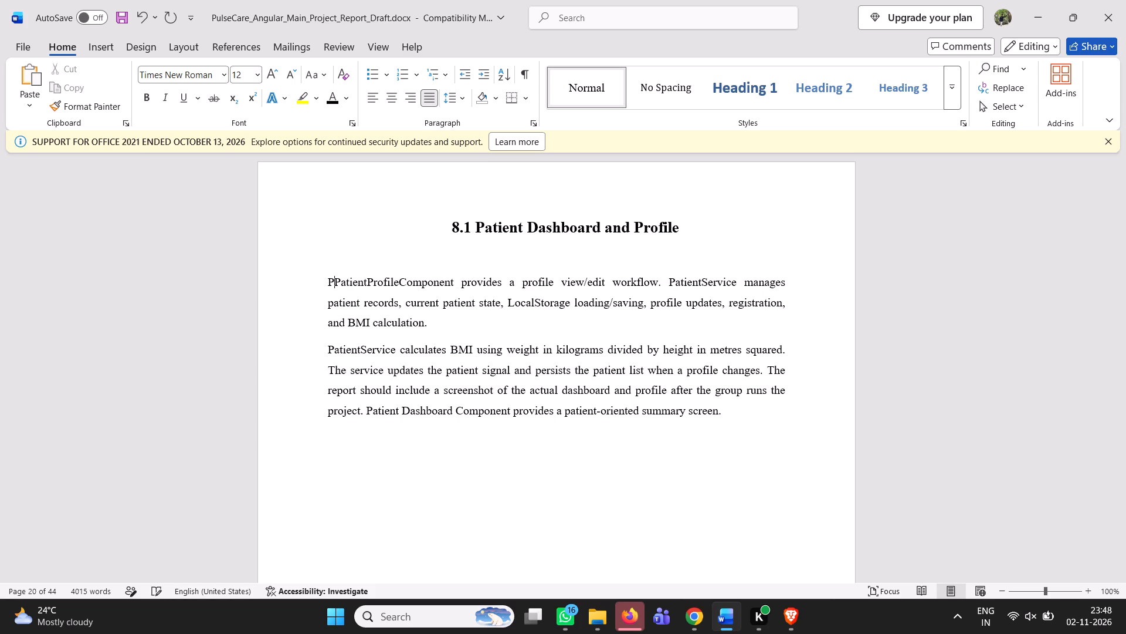
pyautogui.press('BackSpace')
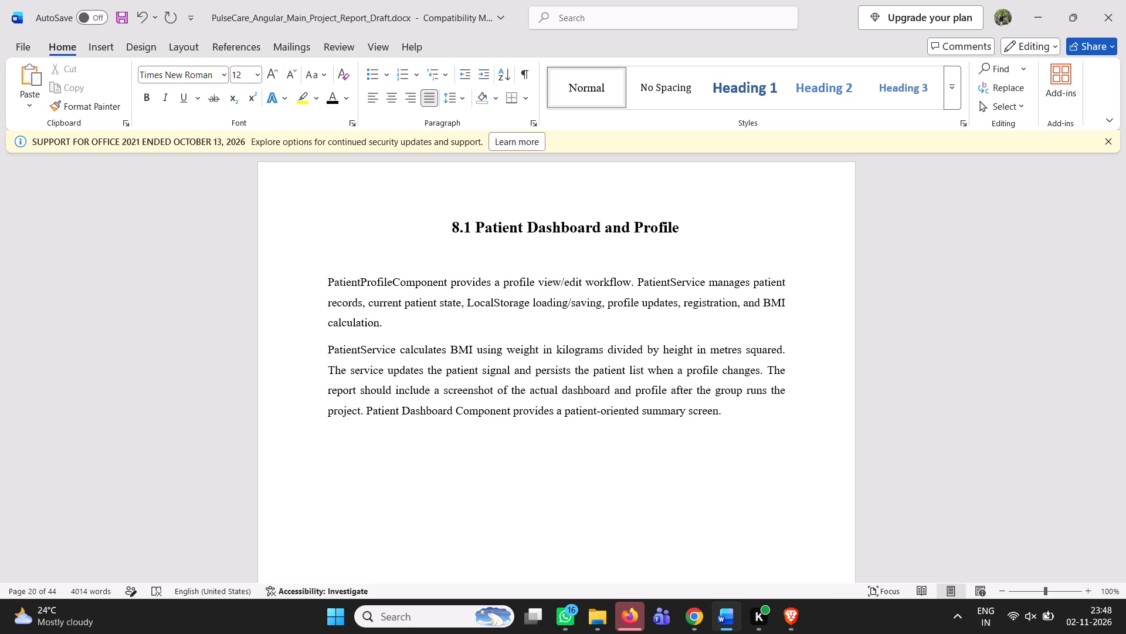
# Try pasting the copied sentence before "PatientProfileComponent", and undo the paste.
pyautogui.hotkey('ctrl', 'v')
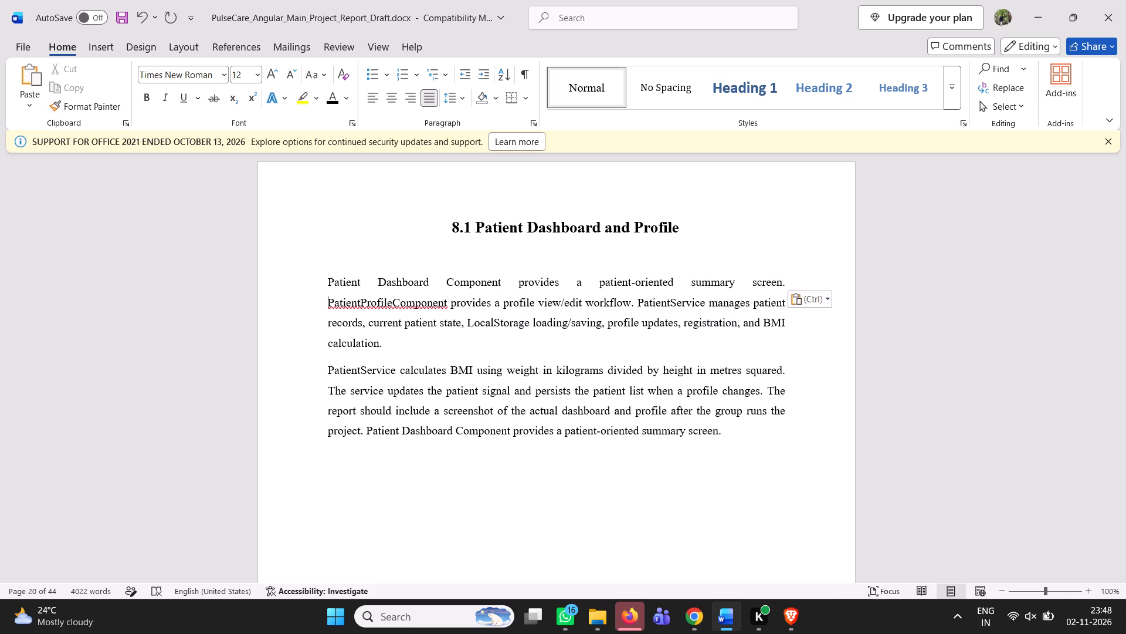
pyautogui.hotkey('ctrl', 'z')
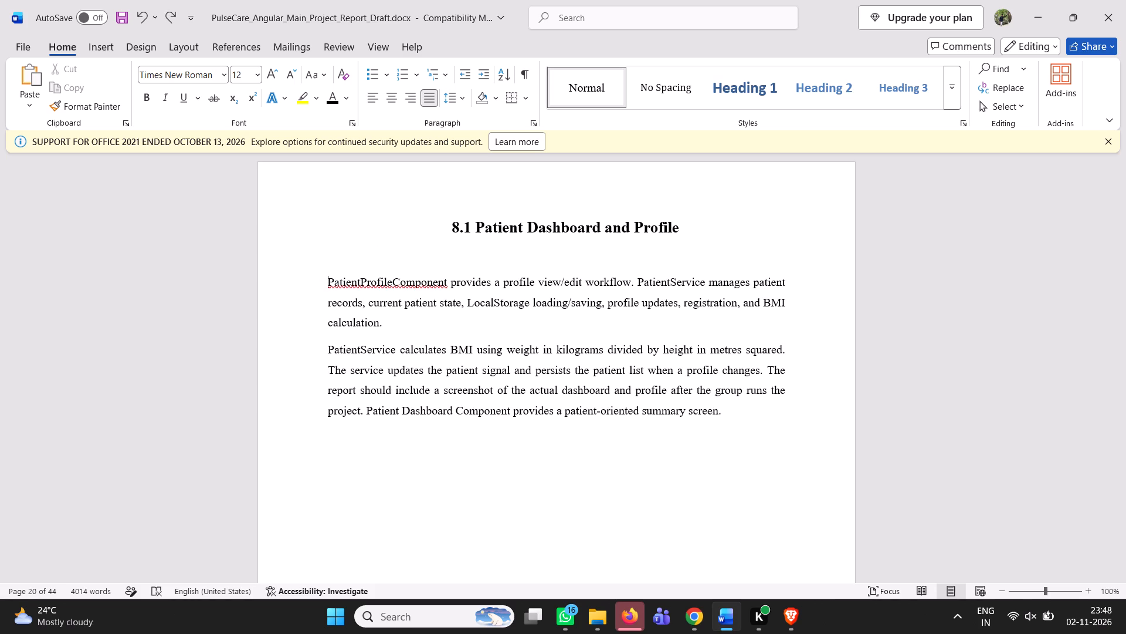
# Split "PatientProfileComponent" at the start of section 8.1's first paragraph into "Patient Profile Component".
pyautogui.click(361, 279)
pyautogui.press('space')
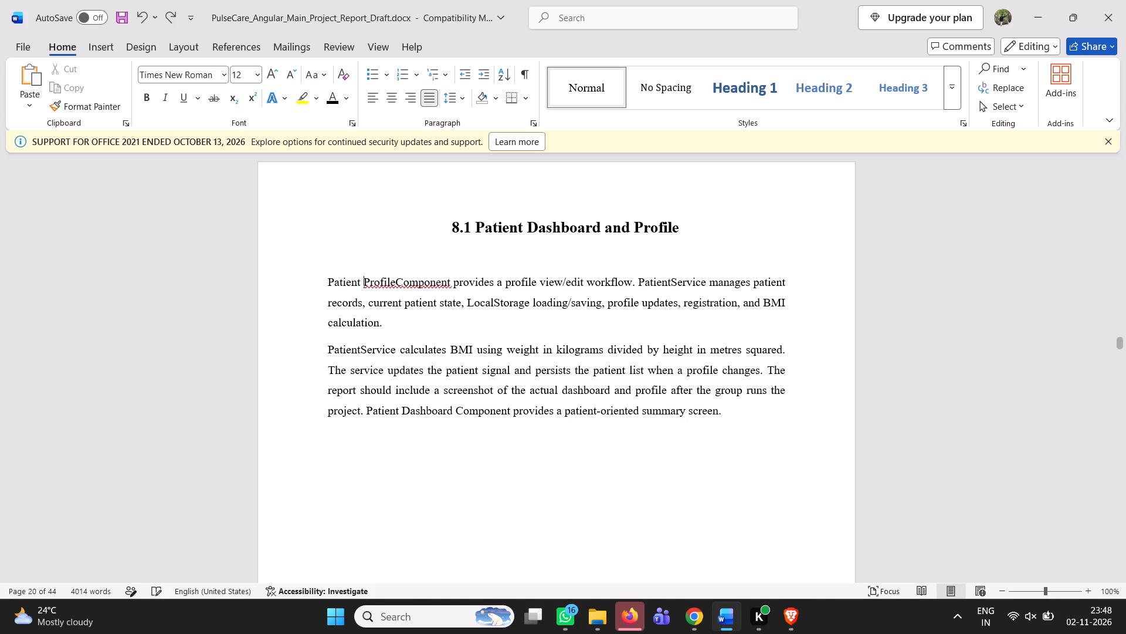
pyautogui.click(394, 282)
pyautogui.press('space')
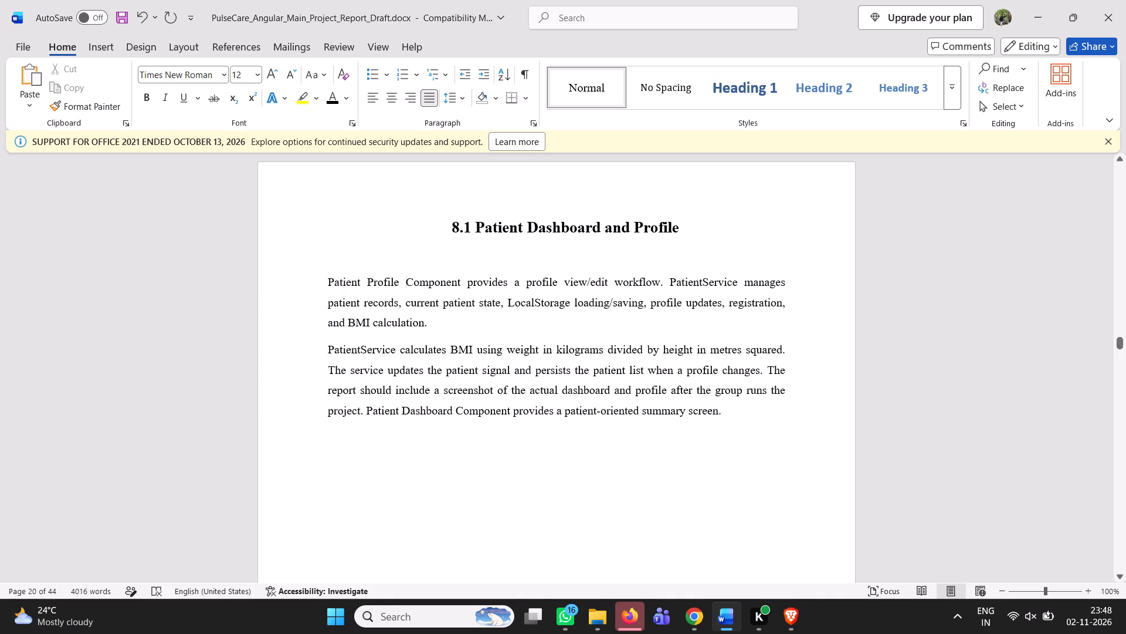
# Copy section 8.1's closing "Patient Dashboard Component" sentence to the start of the first paragraph, running on into "Patient Profile Component" after one space.
pyautogui.moveTo(365, 410); pyautogui.dragTo(531, 421)
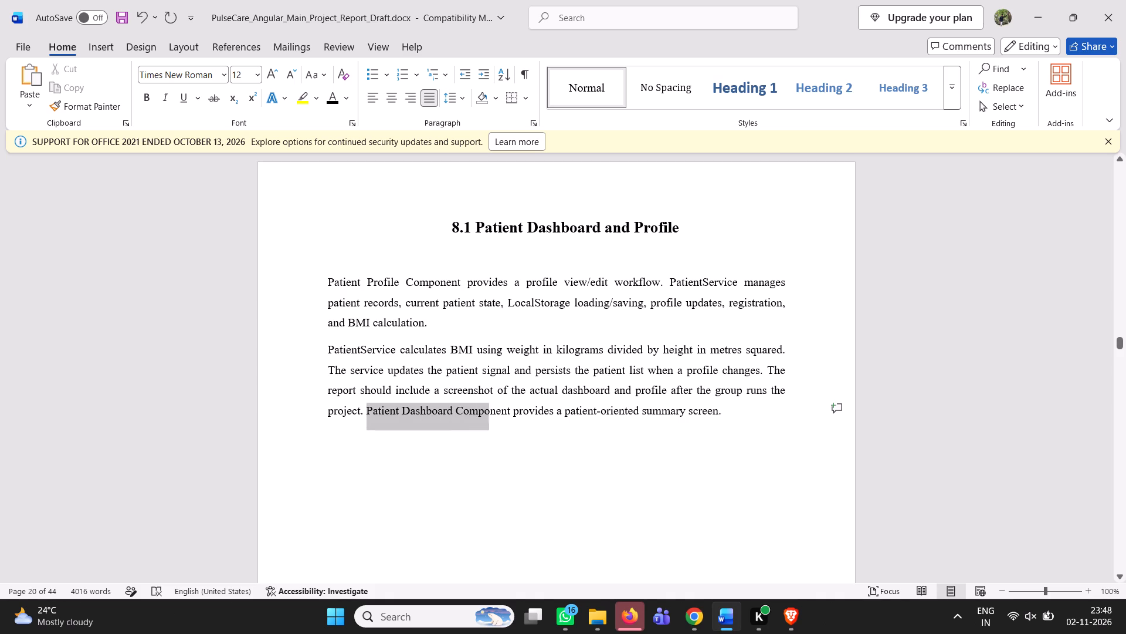
pyautogui.moveTo(531, 421); pyautogui.dragTo(728, 407)
pyautogui.hotkey('ctrl', 'c')
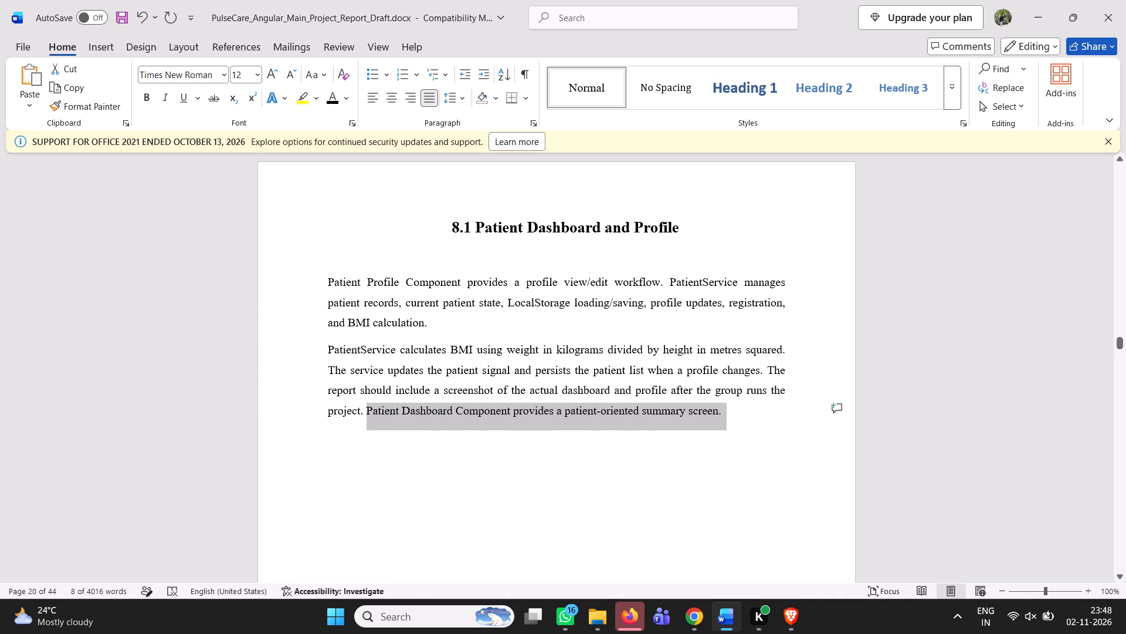
pyautogui.click(321, 280)
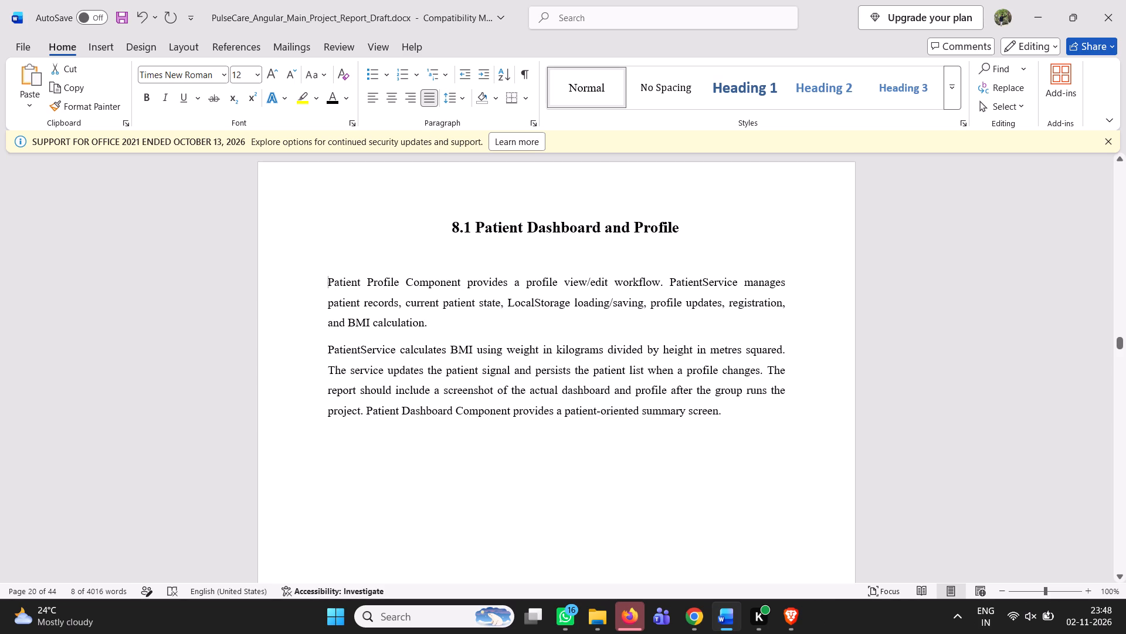
pyautogui.hotkey('ctrl', 'v')
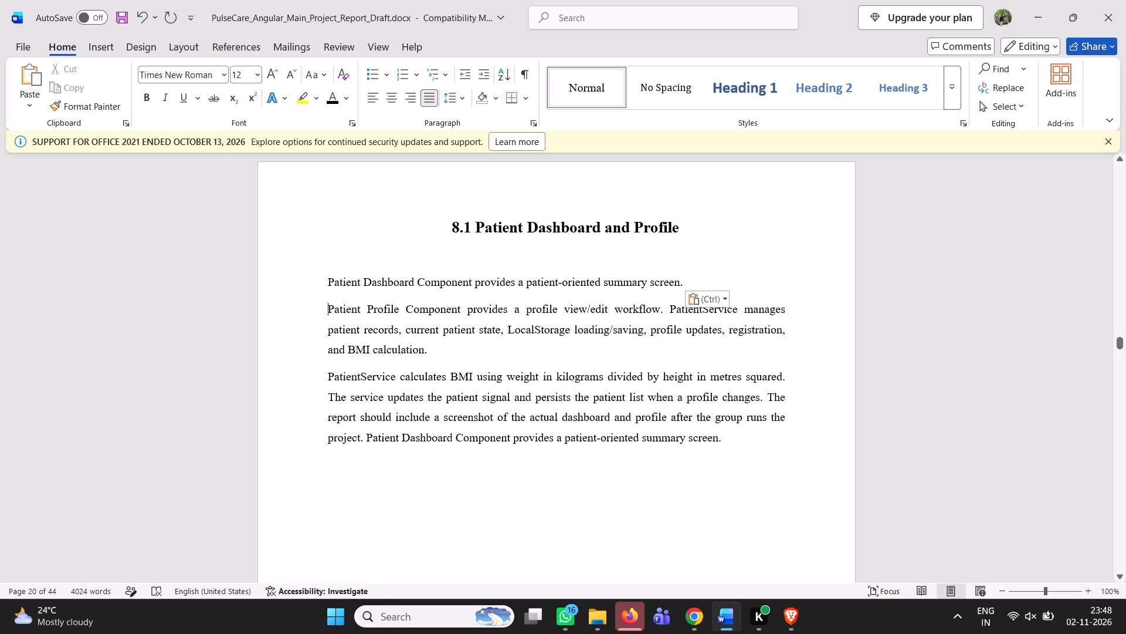
pyautogui.press('BackSpace')
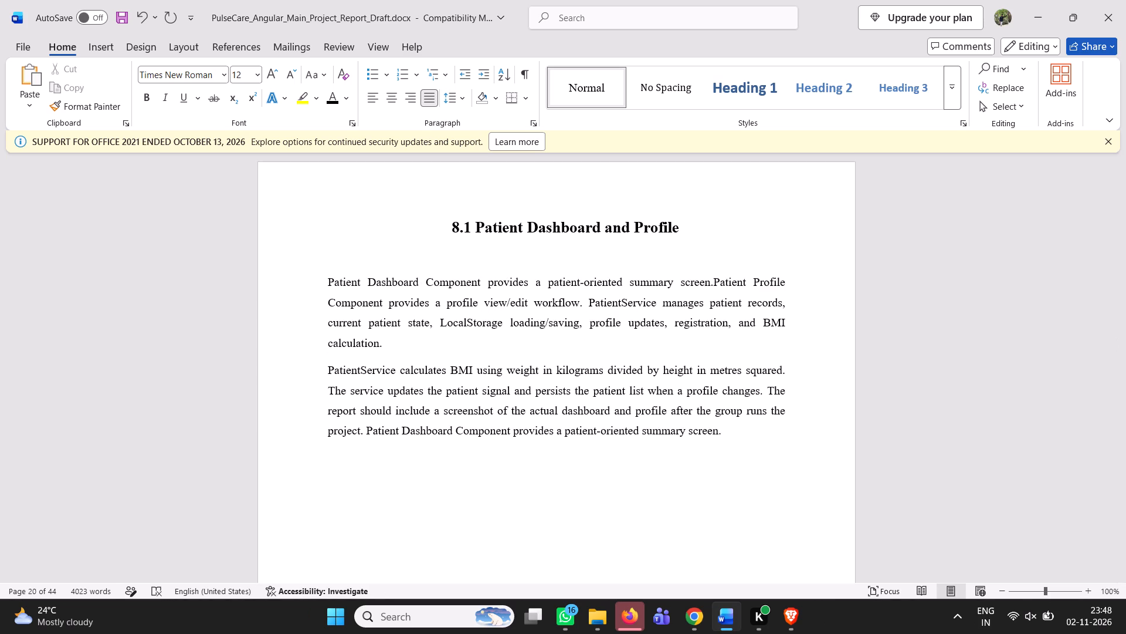
pyautogui.press('space')
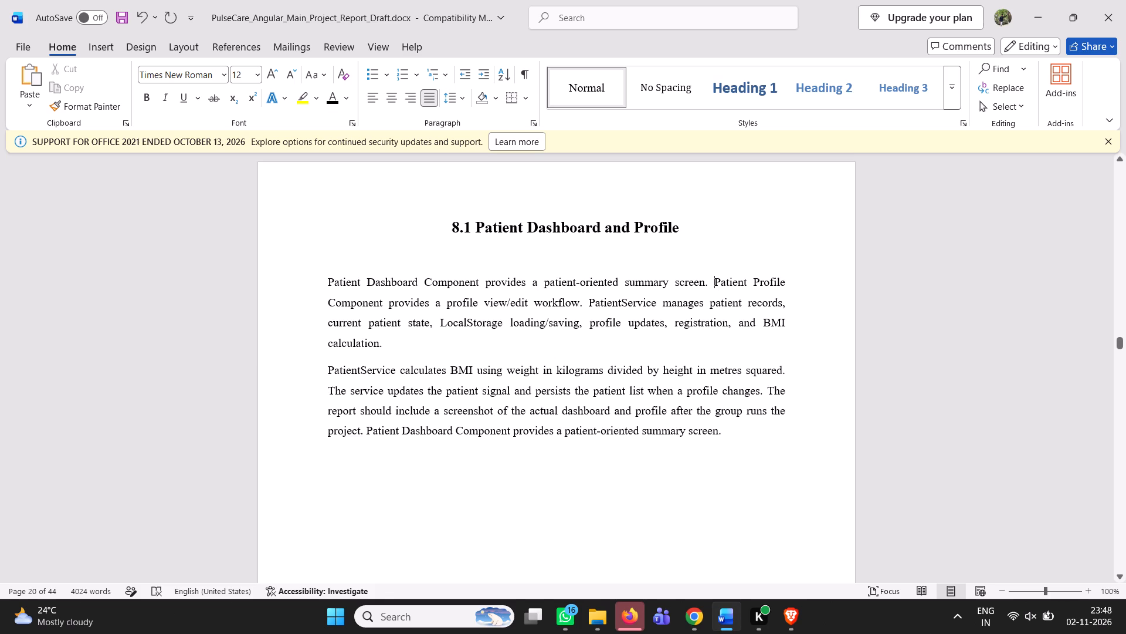
# Save the PulseCare report.
pyautogui.scroll(-1, 431, 347)
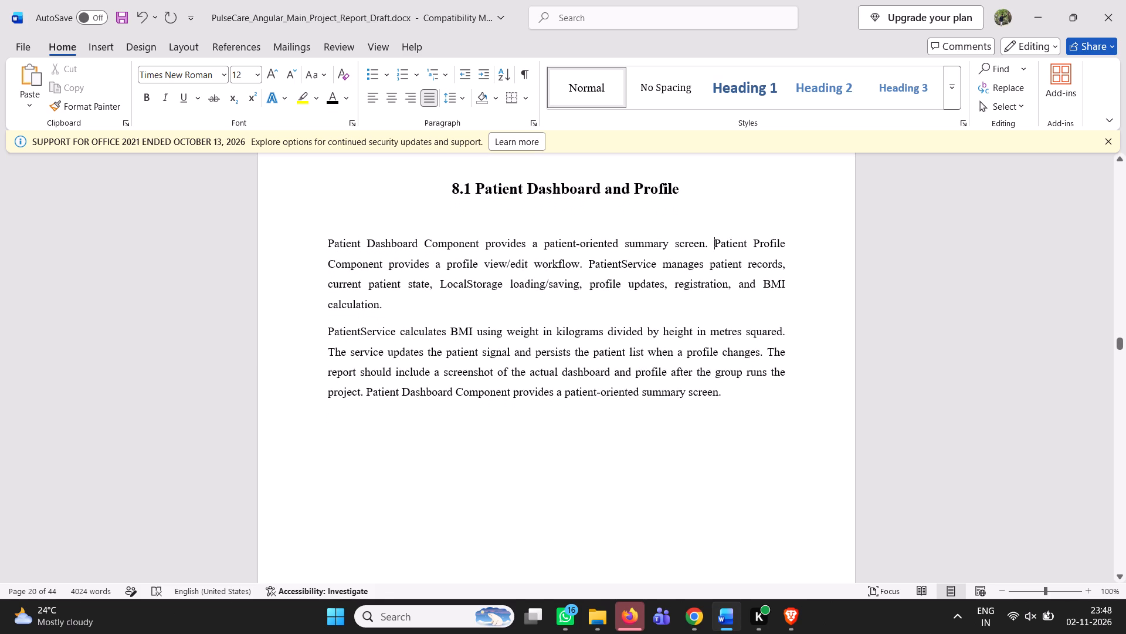
pyautogui.hotkey('ctrl', 's')
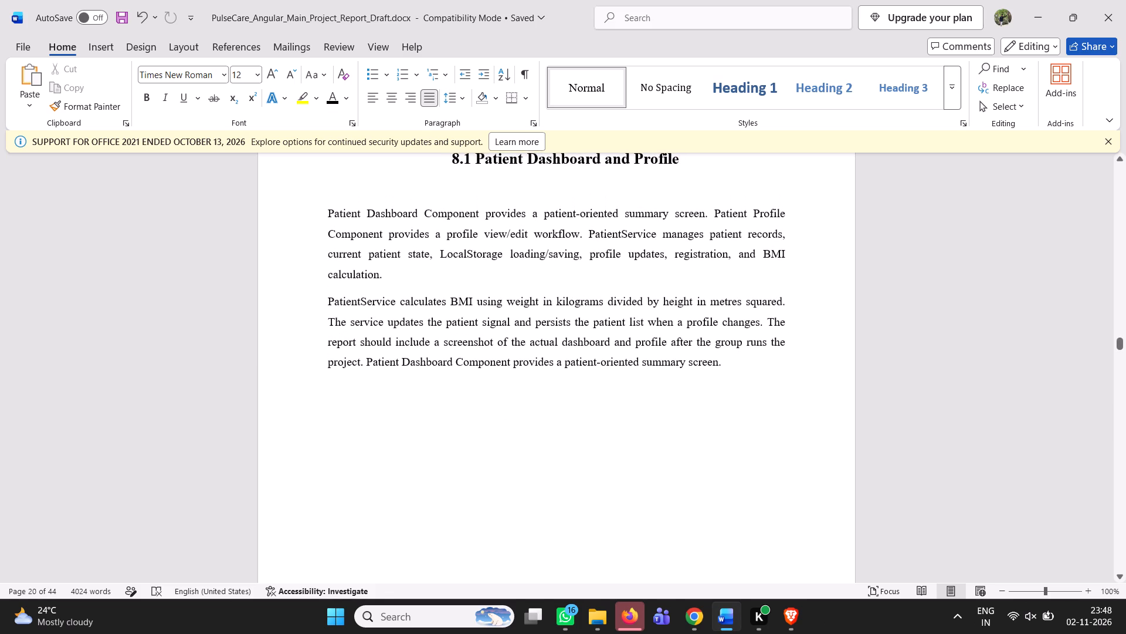
# Switch to Brave, pause the playing YouTube music video, and return to the report in Word.
pyautogui.click(784, 606)
pyautogui.click(784, 606)
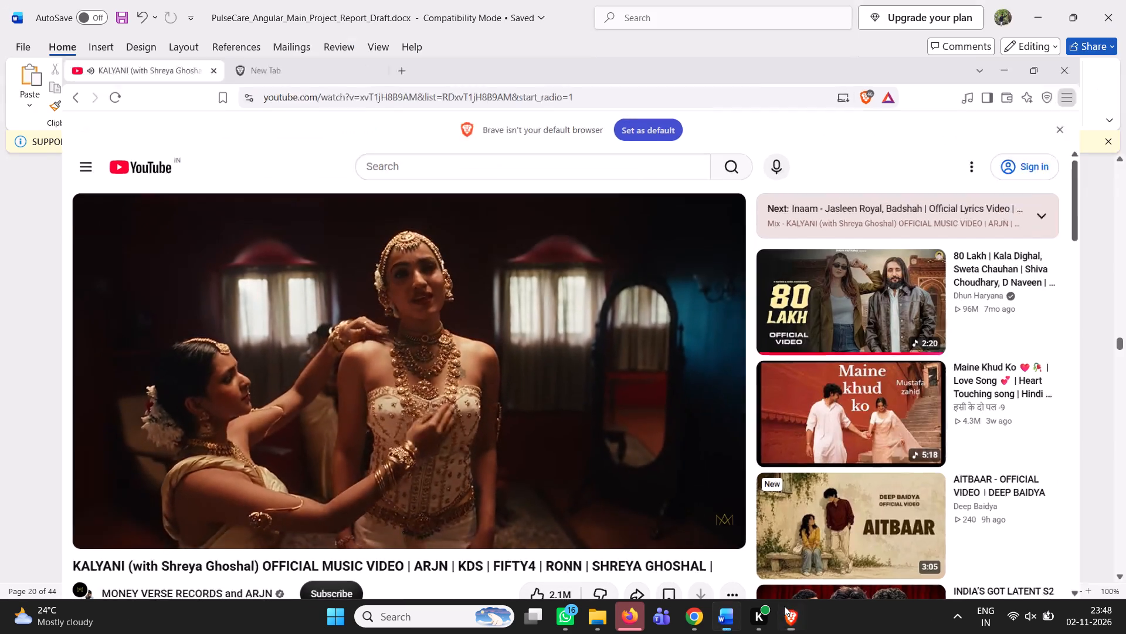
pyautogui.press('space')
pyautogui.click(791, 620)
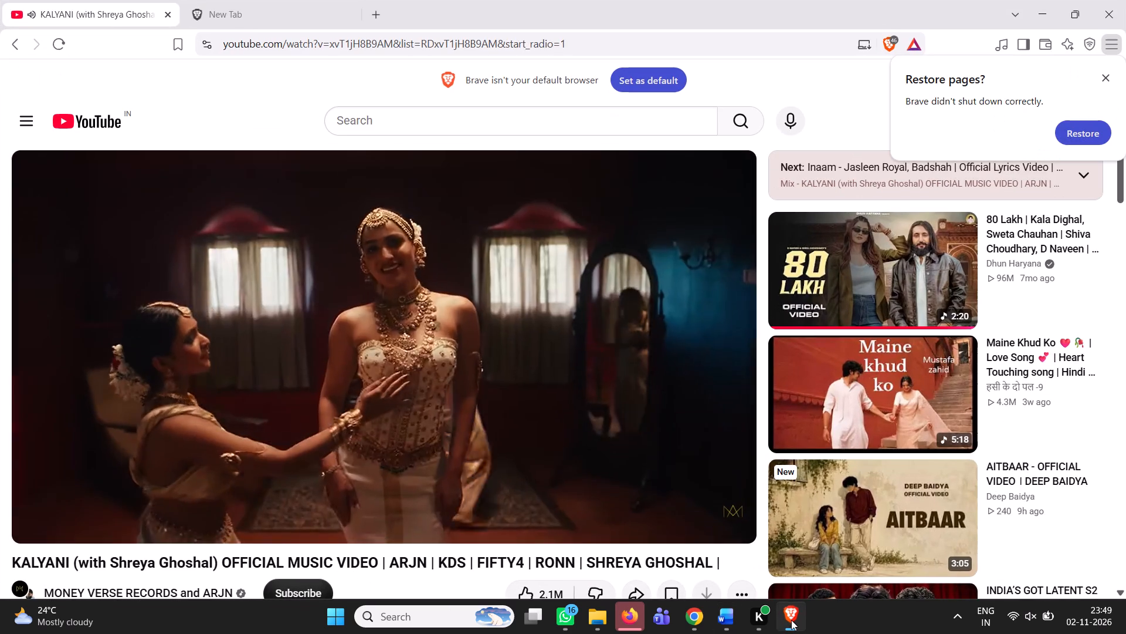
pyautogui.press('space')
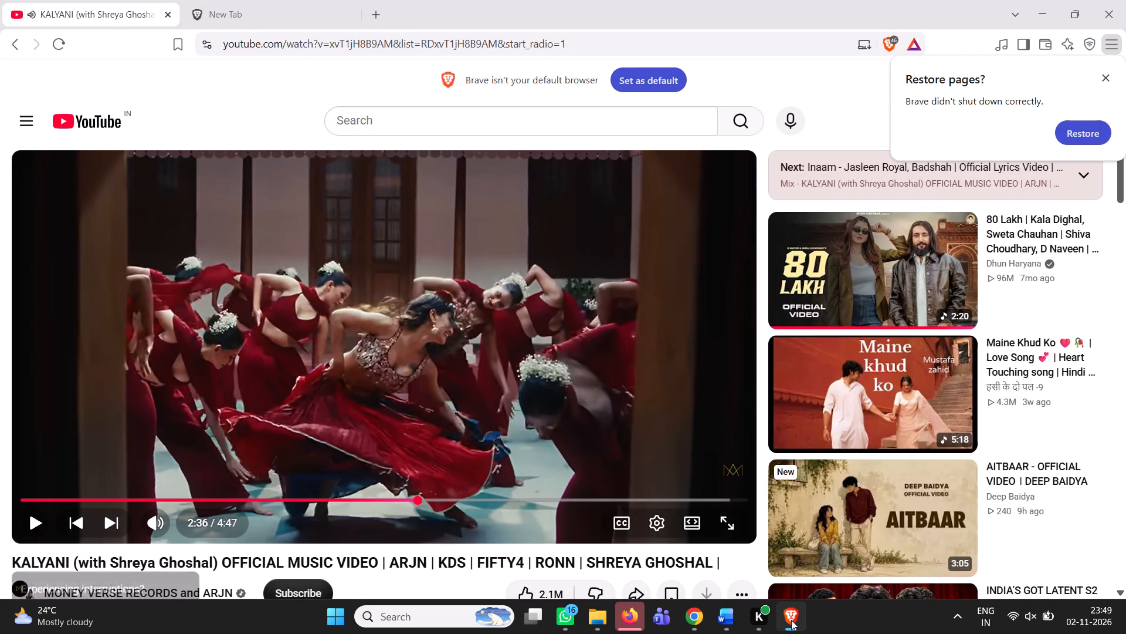
pyautogui.hotkey('alt', 'Tab')
# Format the "8.2 Health Metrics Module" heading in black Times New Roman and centre it.
pyautogui.scroll(1, 663, 480)
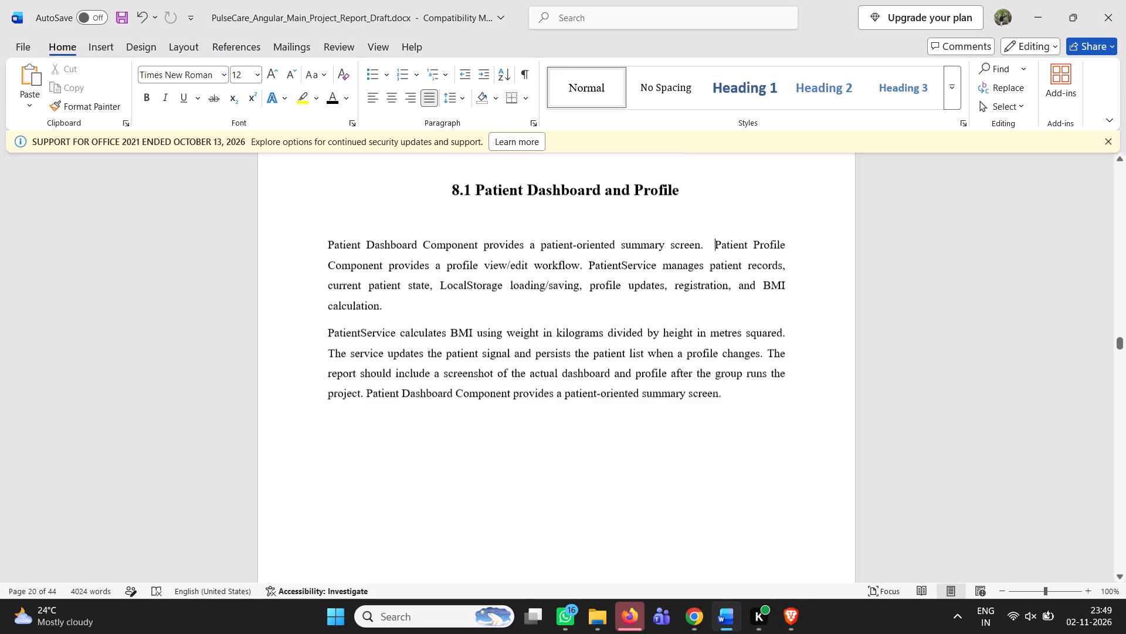
pyautogui.scroll(1, 663, 480)
pyautogui.scroll(-6, 663, 480)
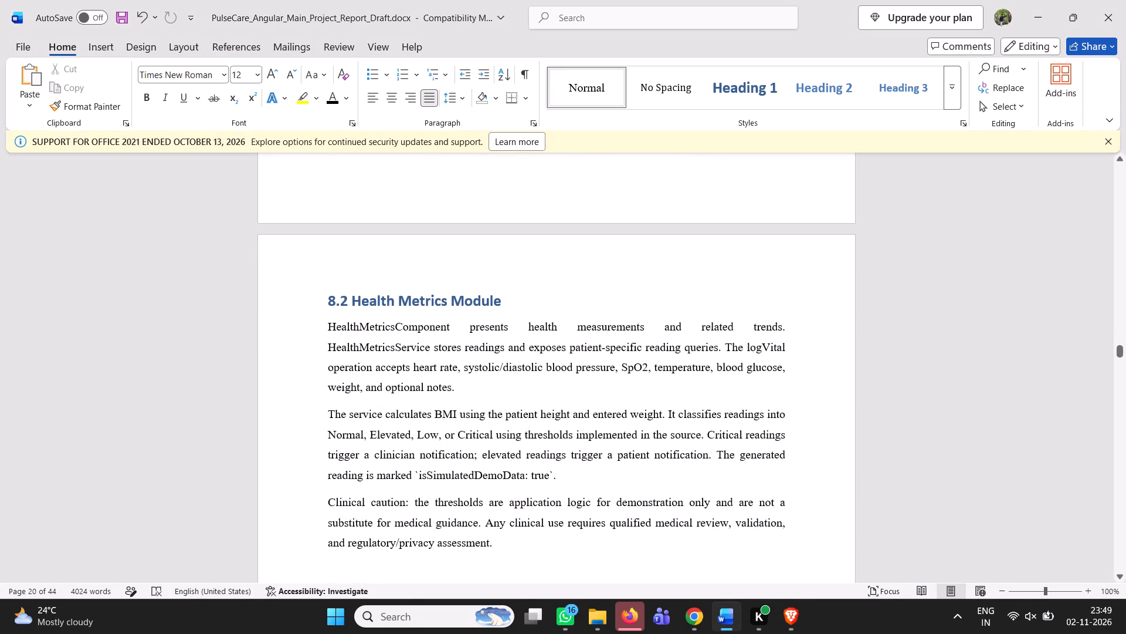
pyautogui.moveTo(523, 303); pyautogui.dragTo(326, 289)
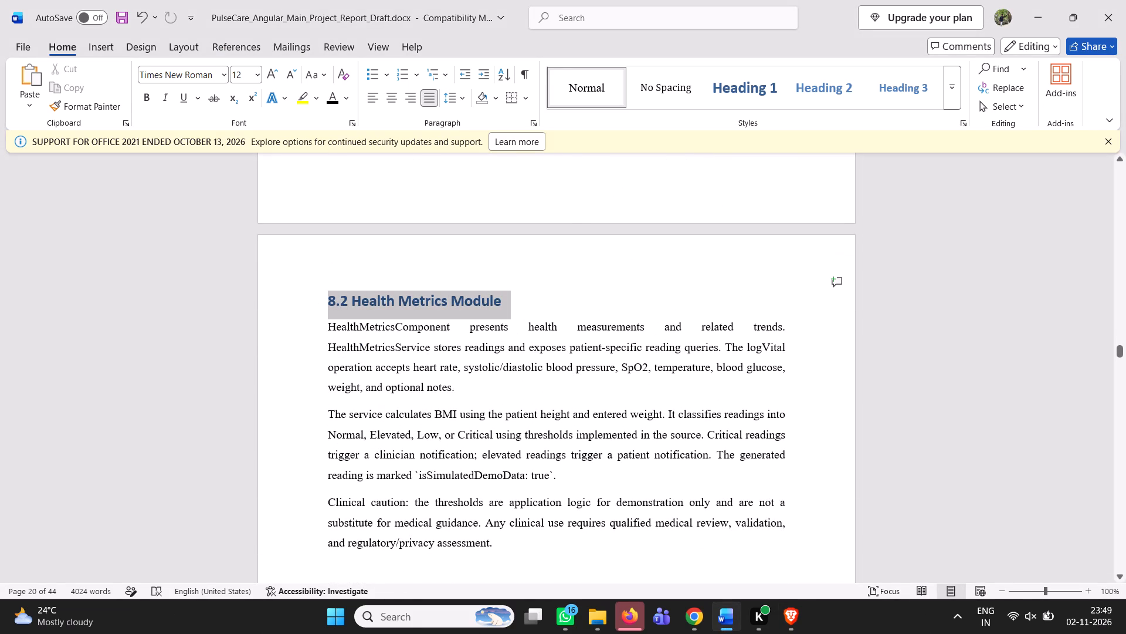
pyautogui.moveTo(326, 289); pyautogui.dragTo(327, 288)
pyautogui.click(418, 265)
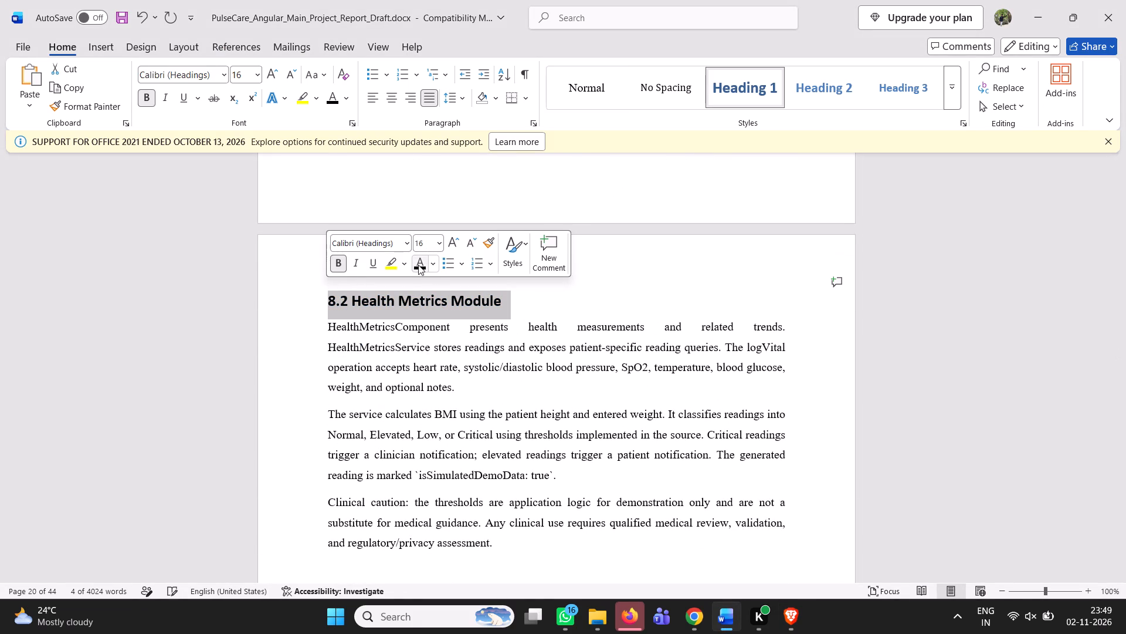
pyautogui.click(406, 244)
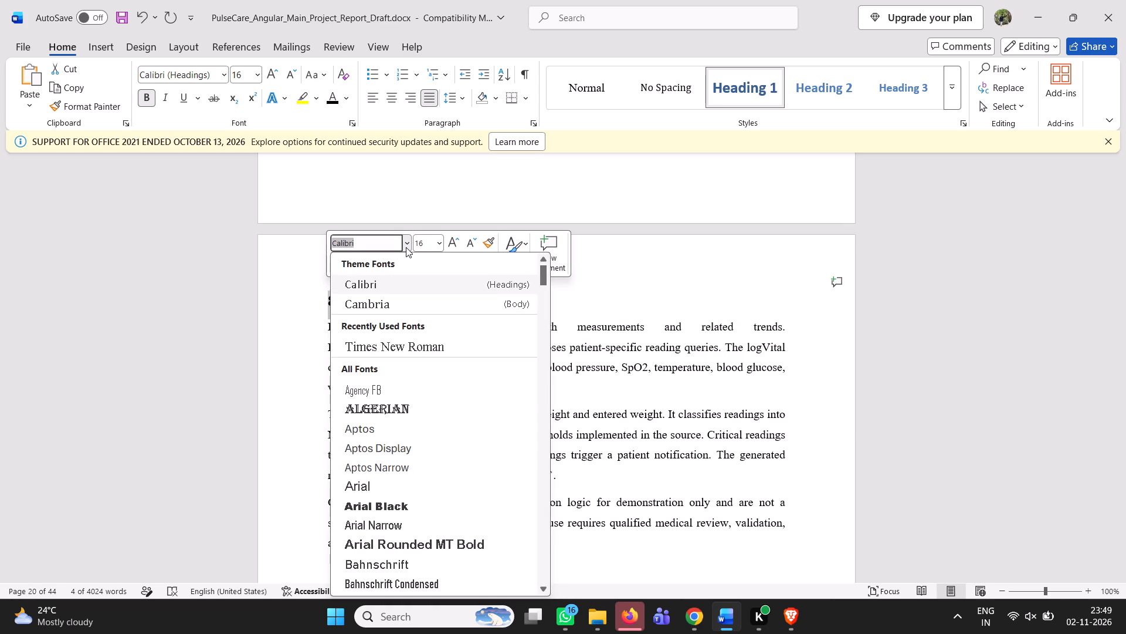
pyautogui.click(406, 344)
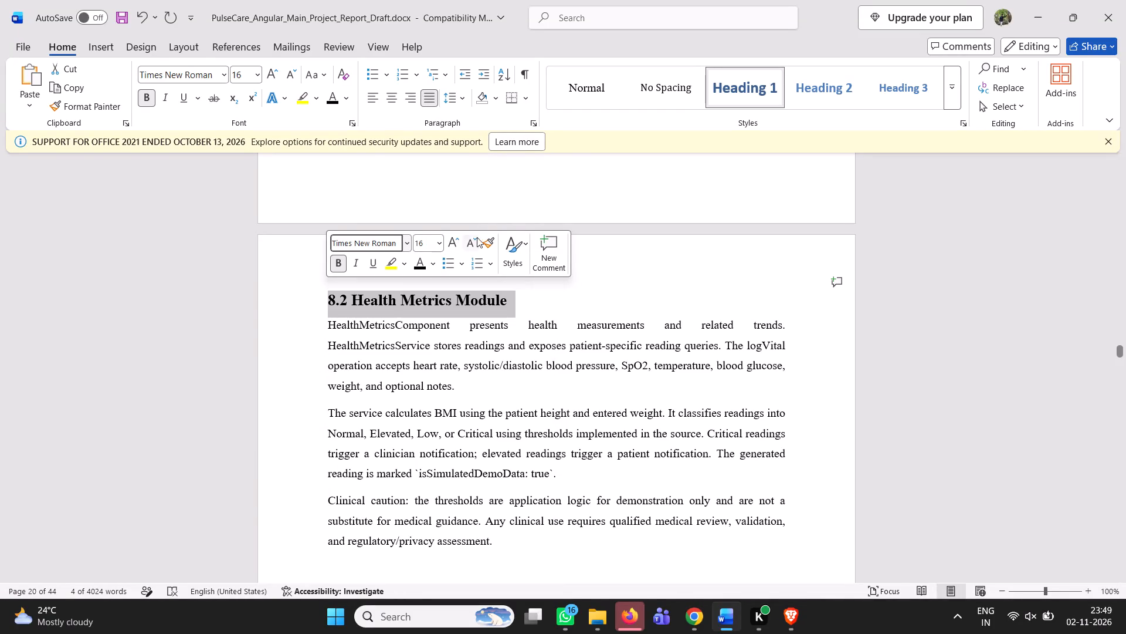
pyautogui.click(392, 103)
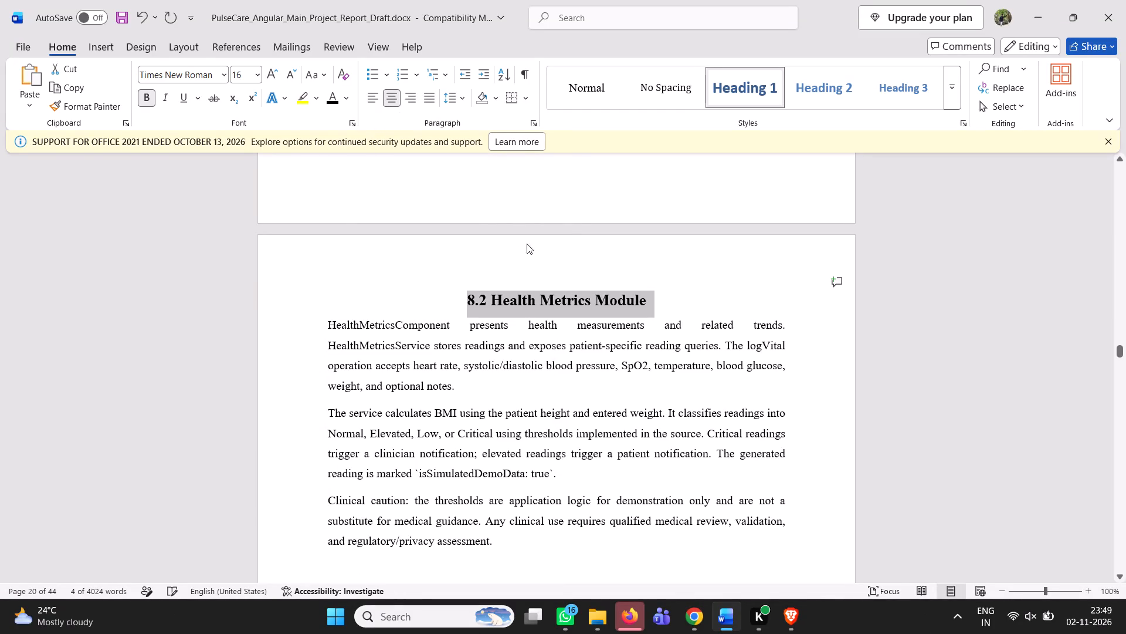
# Add an unnumbered empty line beneath the "8.2 Health Metrics Module" heading.
pyautogui.click(657, 292)
pyautogui.press('Return')
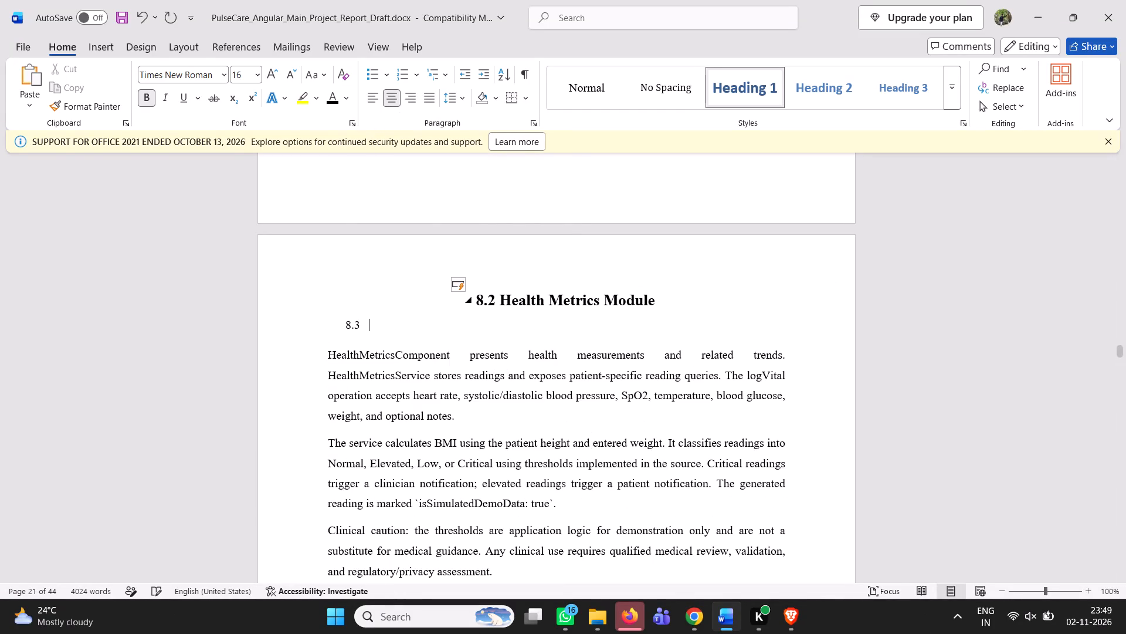
pyautogui.press('BackSpace')
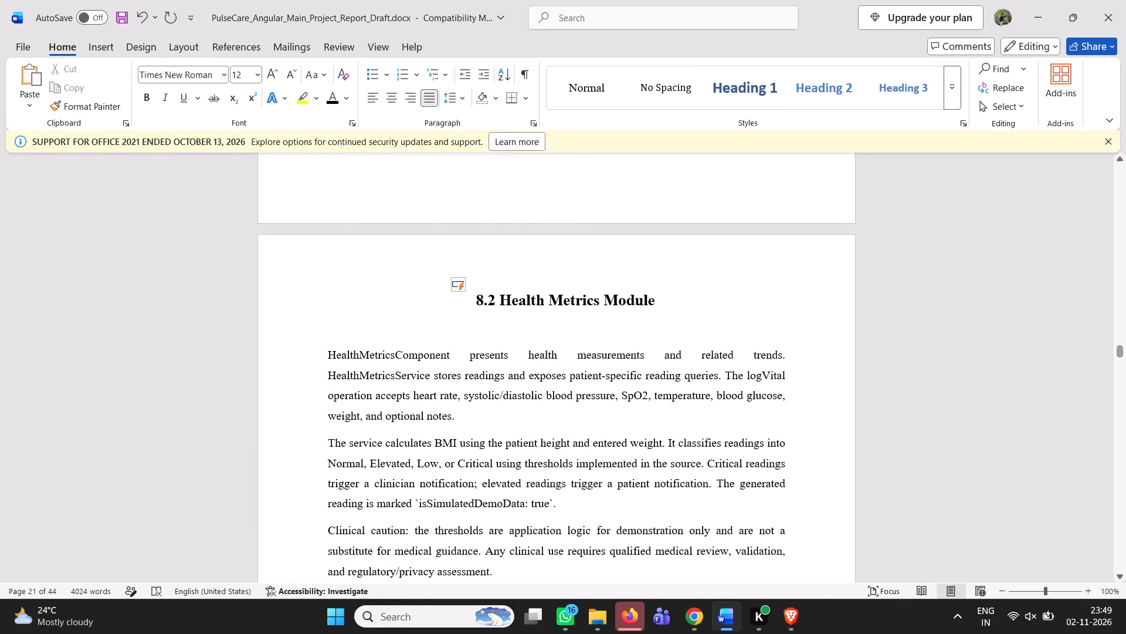
# Review the layout and body paragraphs of section 8.2 Health Metrics Module.
pyautogui.scroll(-1, 691, 425)
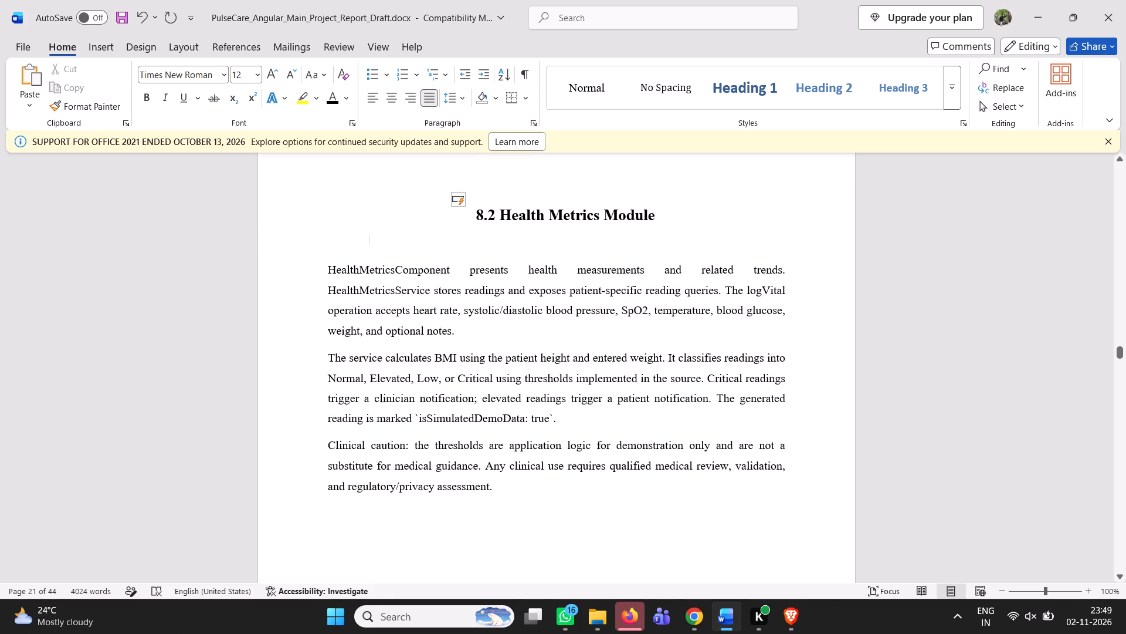
pyautogui.scroll(-2, 410, 423)
pyautogui.scroll(2, 410, 423)
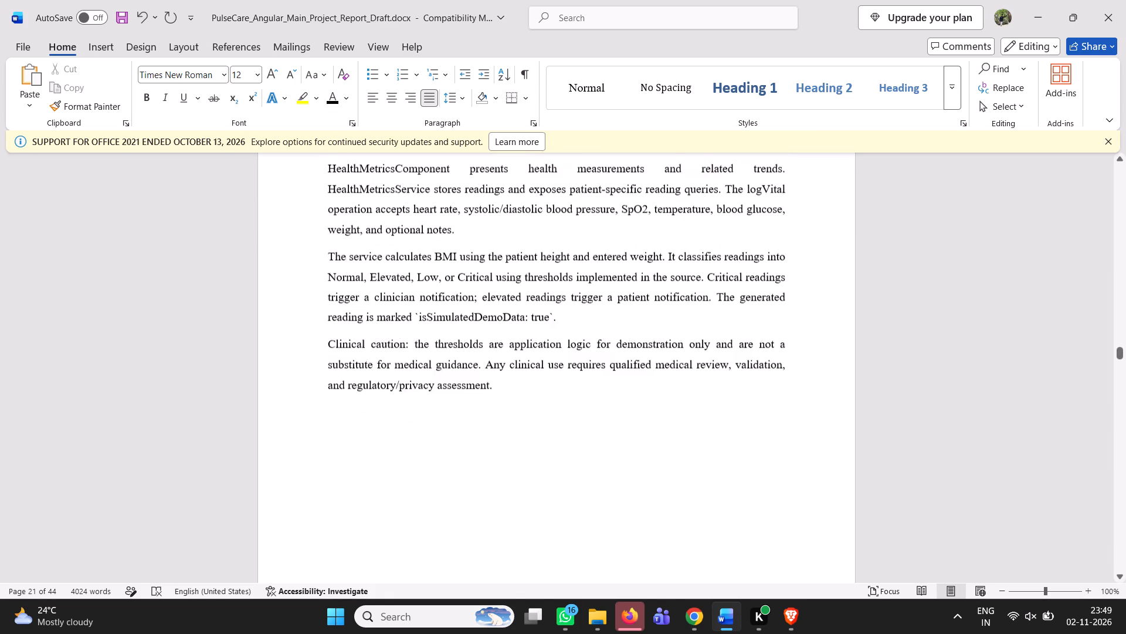
pyautogui.scroll(2, 410, 423)
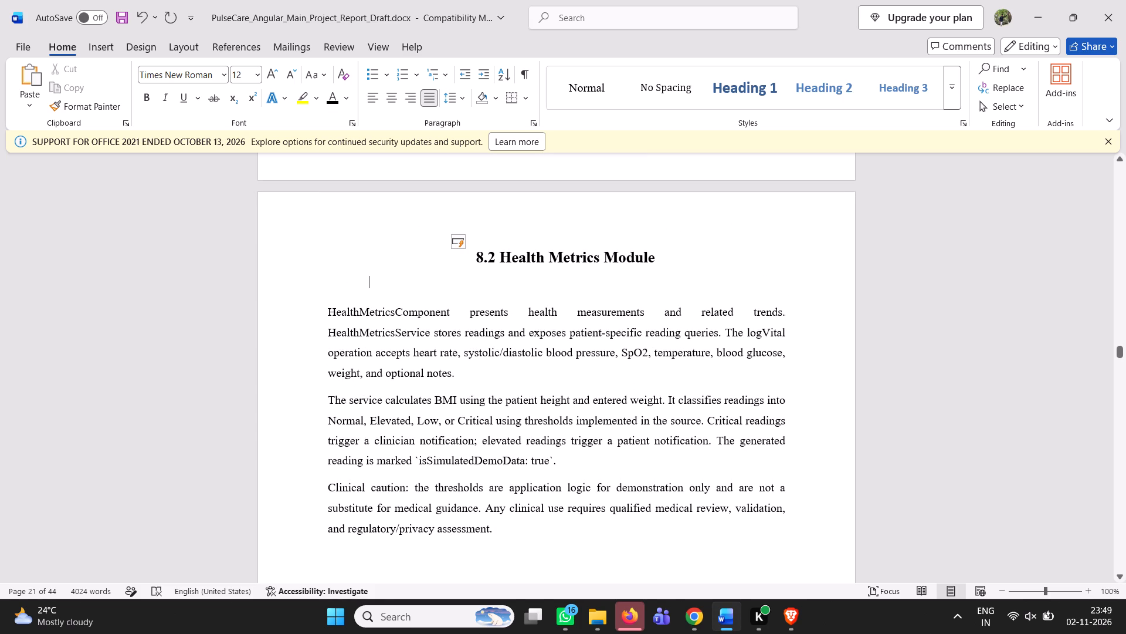
pyautogui.scroll(-1, 410, 423)
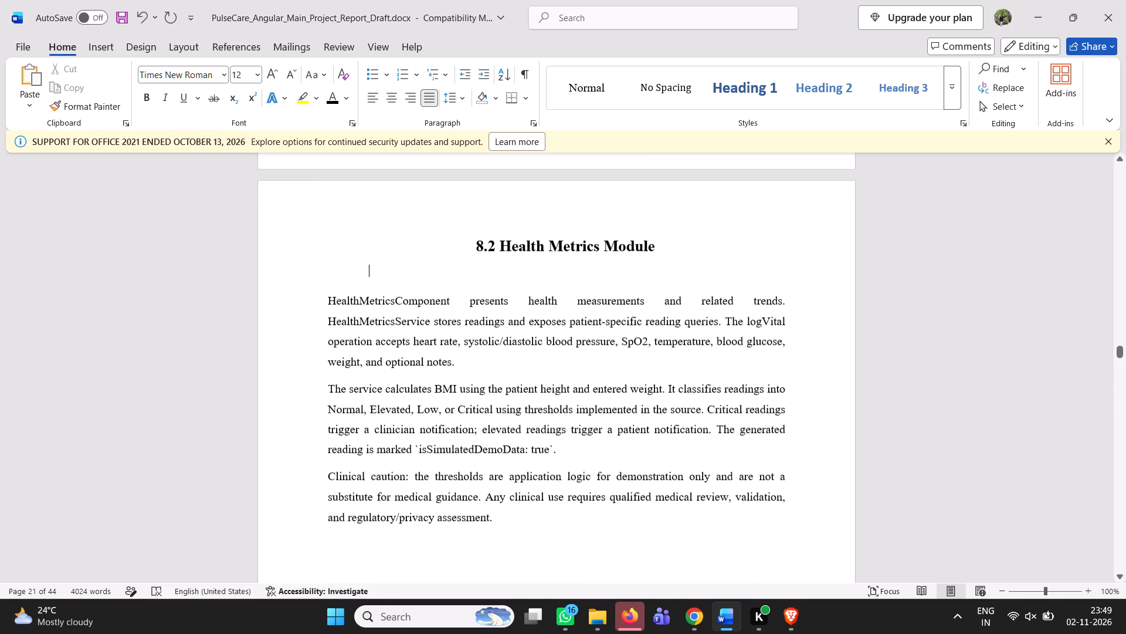
pyautogui.scroll(-2, 410, 423)
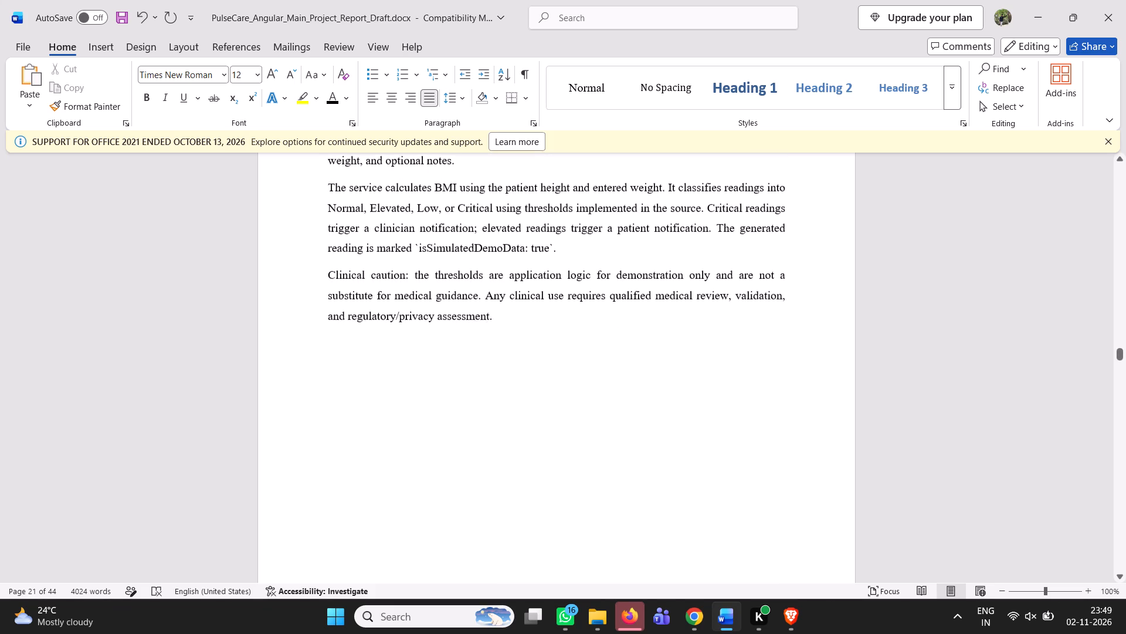
pyautogui.scroll(-1, 410, 423)
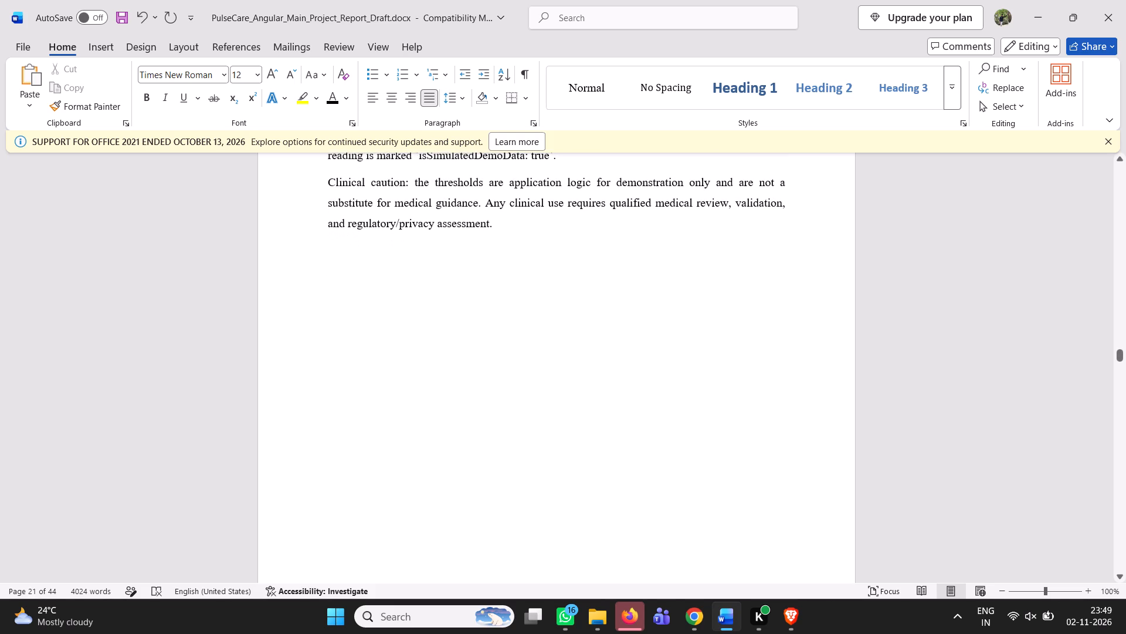
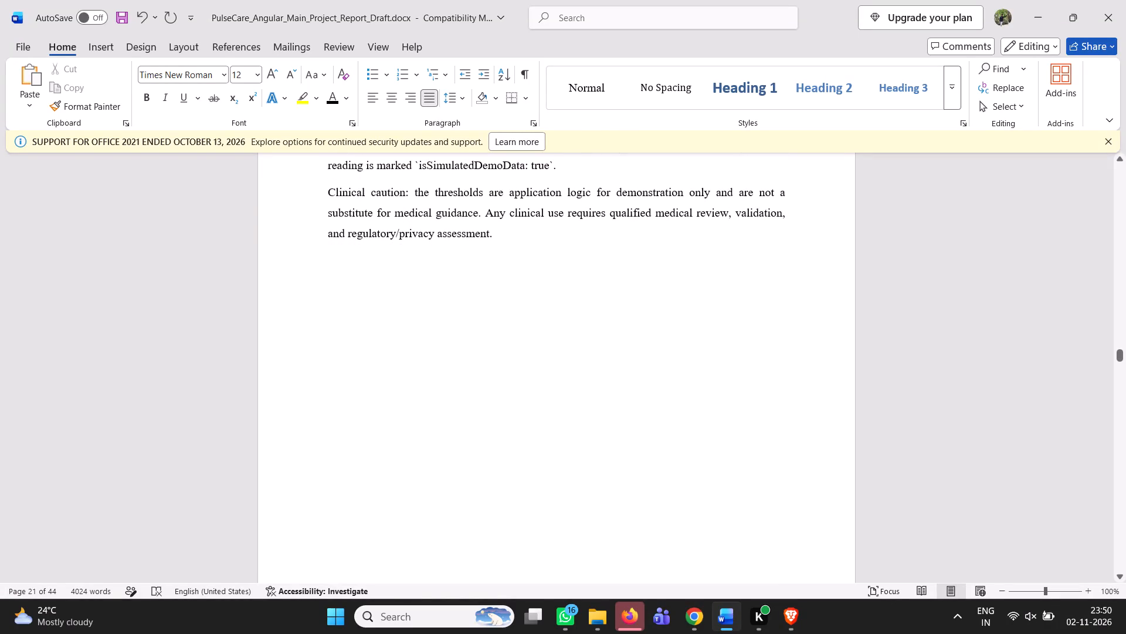
# Format the "8.3 Medication Module" heading in black Times New Roman and centre it.
pyautogui.scroll(3, 628, 308)
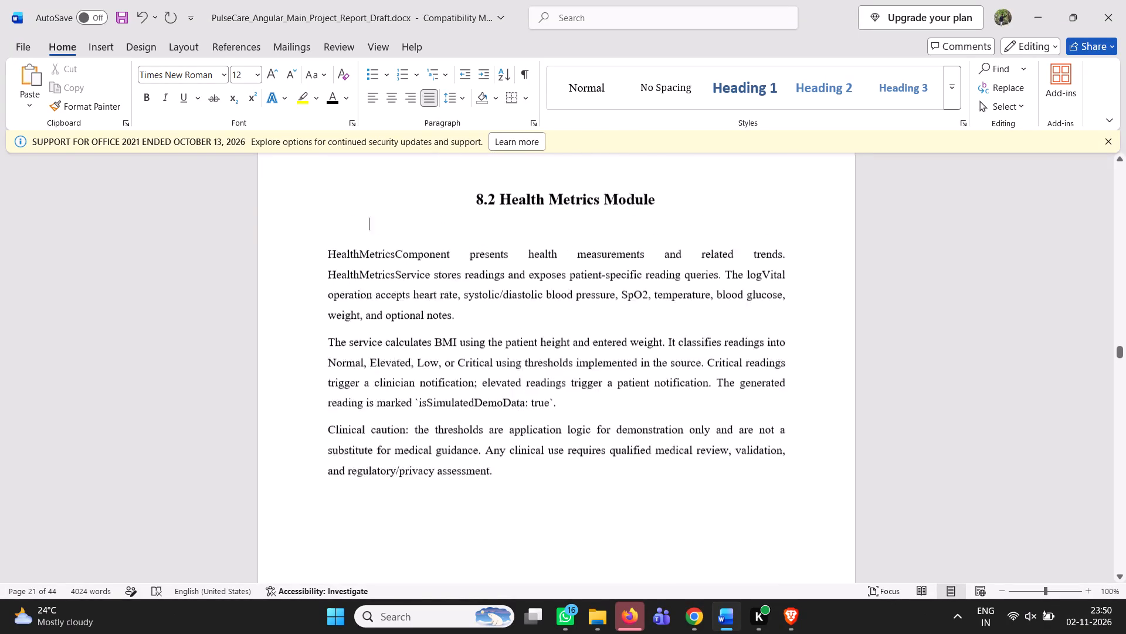
pyautogui.scroll(1, 649, 419)
pyautogui.scroll(-4, 649, 419)
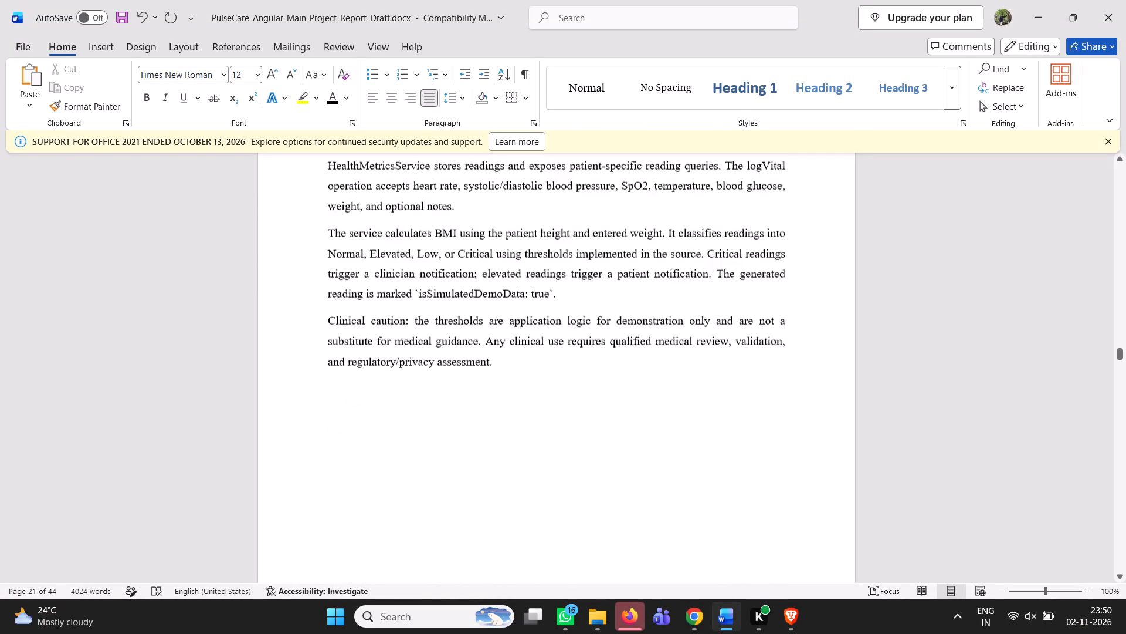
pyautogui.scroll(-2, 649, 419)
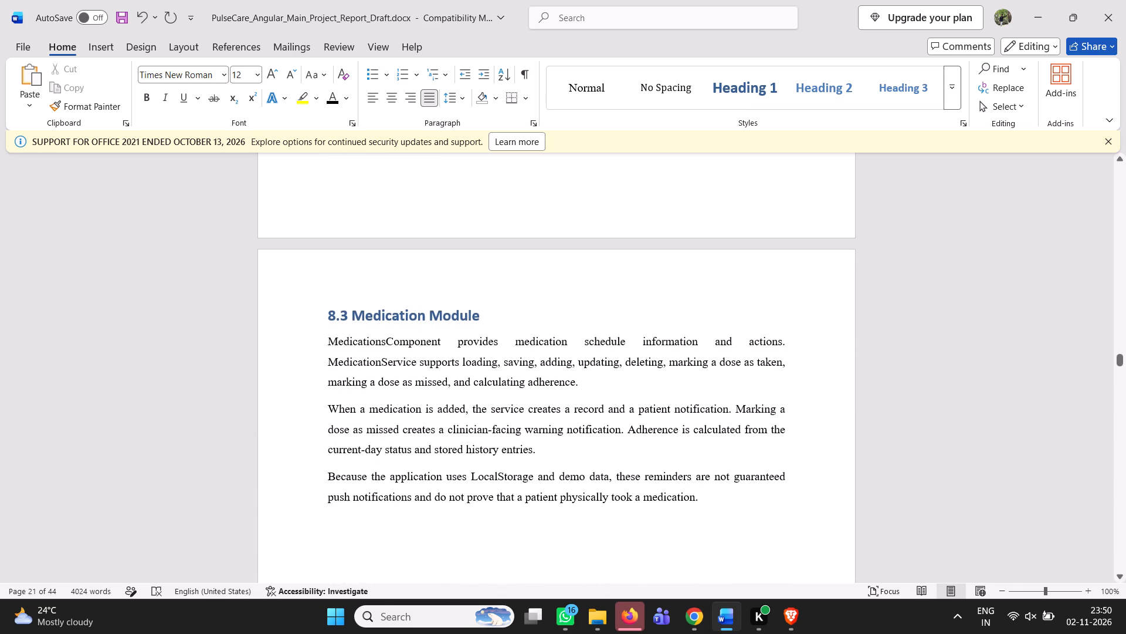
pyautogui.moveTo(494, 312); pyautogui.dragTo(318, 308)
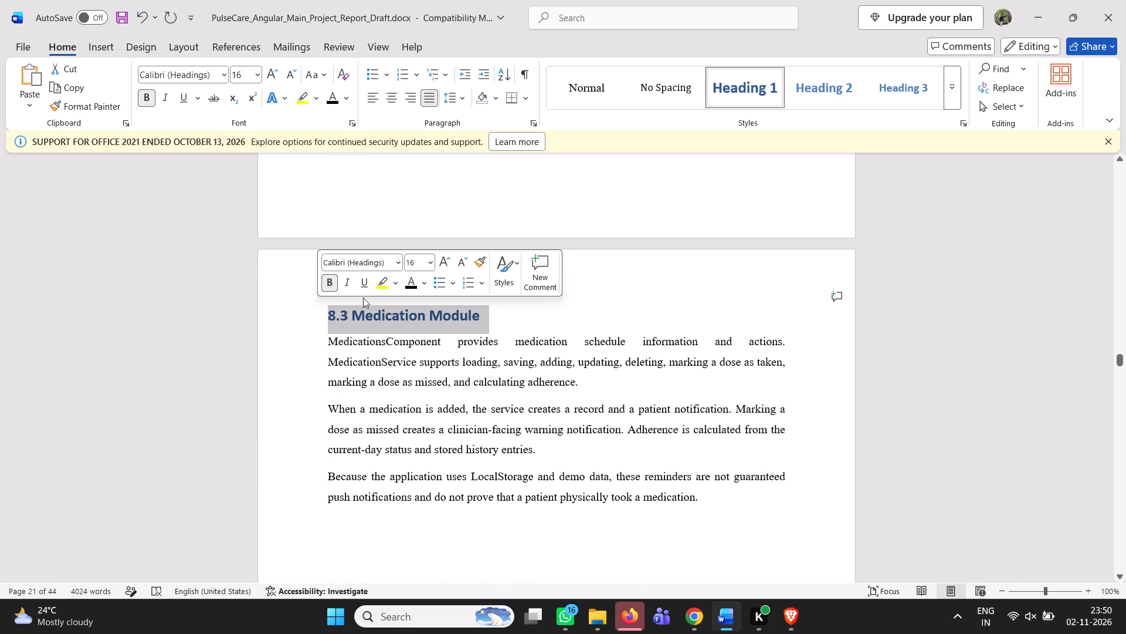
pyautogui.click(408, 278)
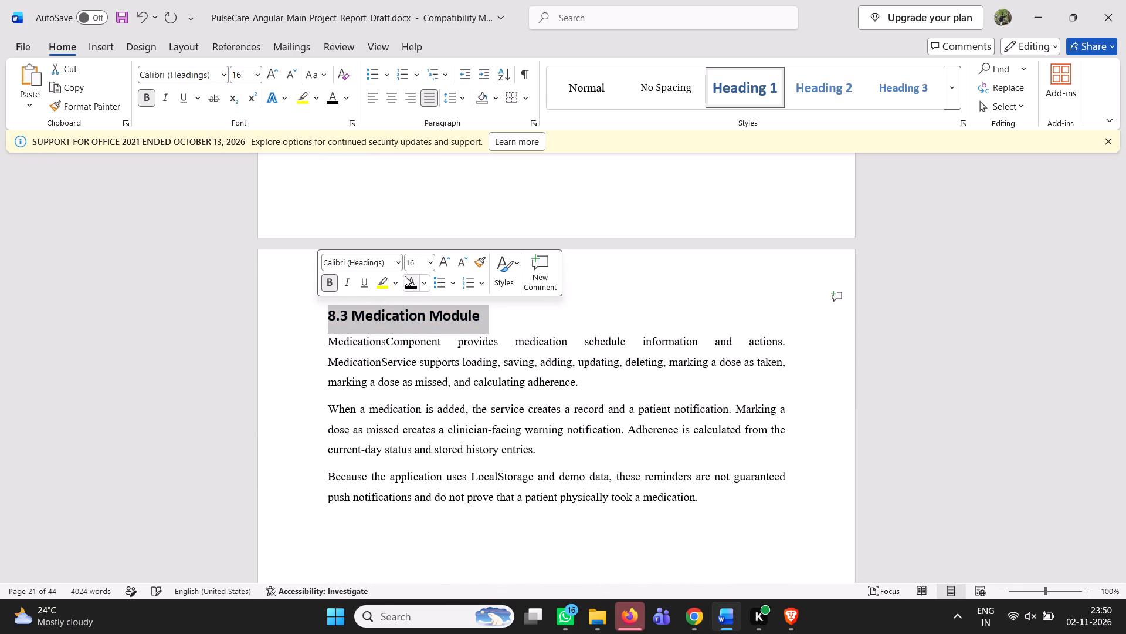
pyautogui.click(398, 262)
pyautogui.click(377, 366)
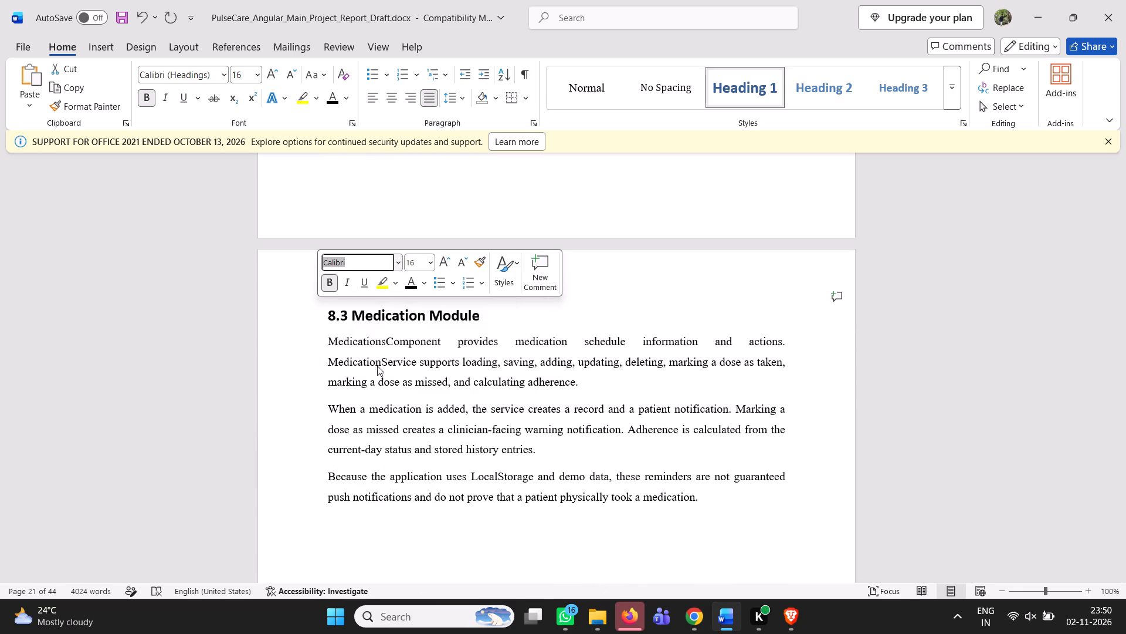
pyautogui.click(385, 96)
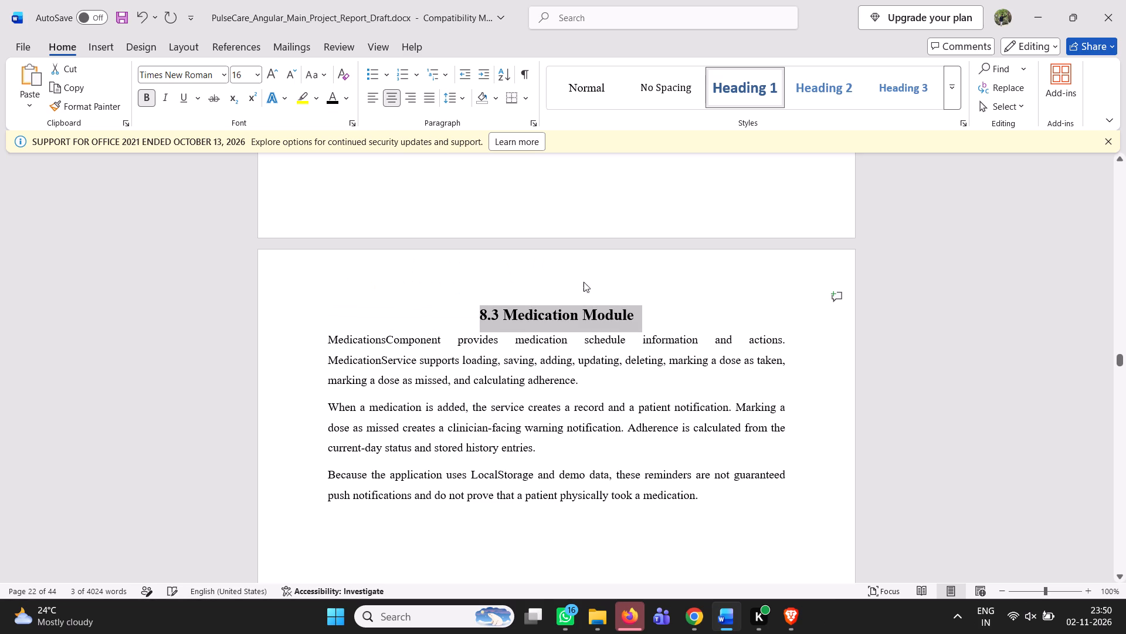
# Add an unnumbered empty line beneath the "8.3 Medication Module" heading.
pyautogui.click(660, 327)
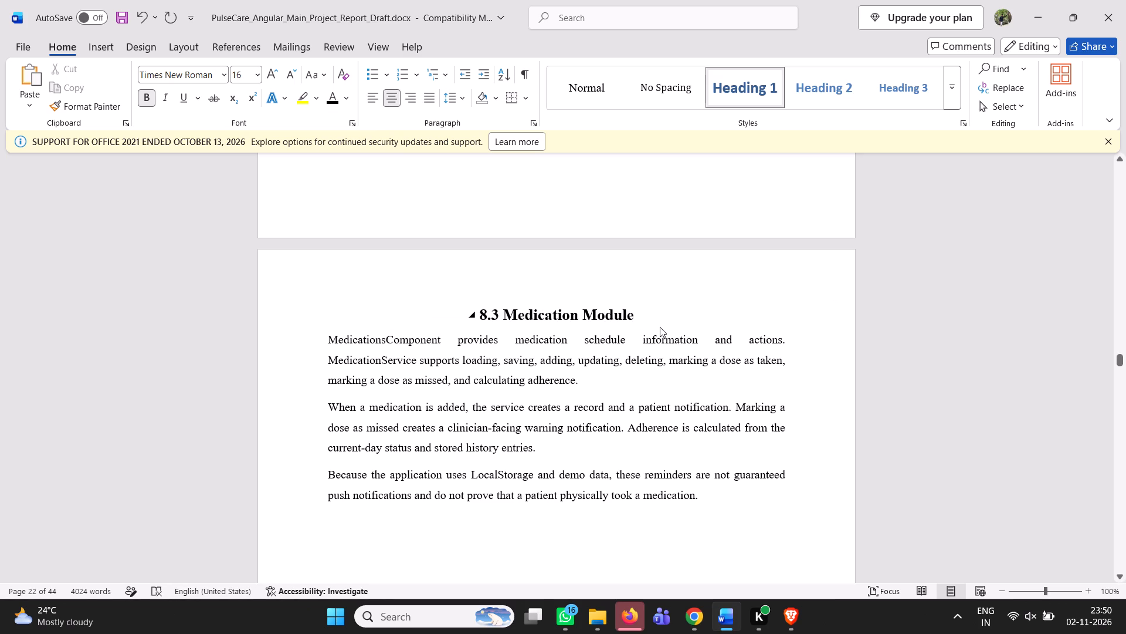
pyautogui.press('Return')
pyautogui.press('BackSpace')
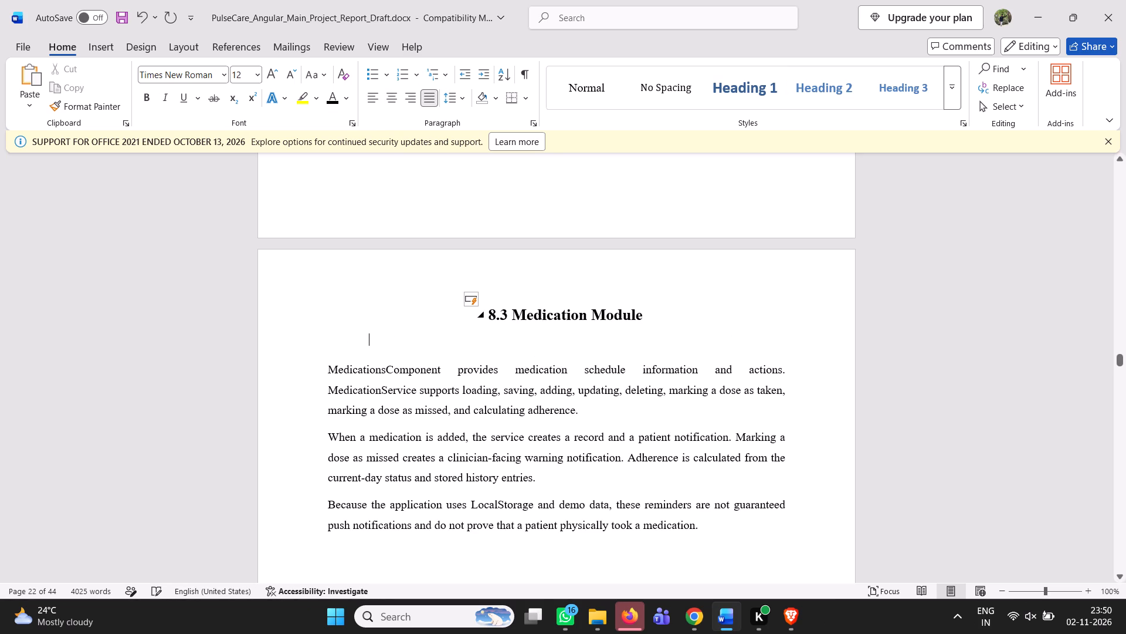
# Format the "8.4 Appointment Module" heading in black Times New Roman and centre it.
pyautogui.scroll(-1, 652, 415)
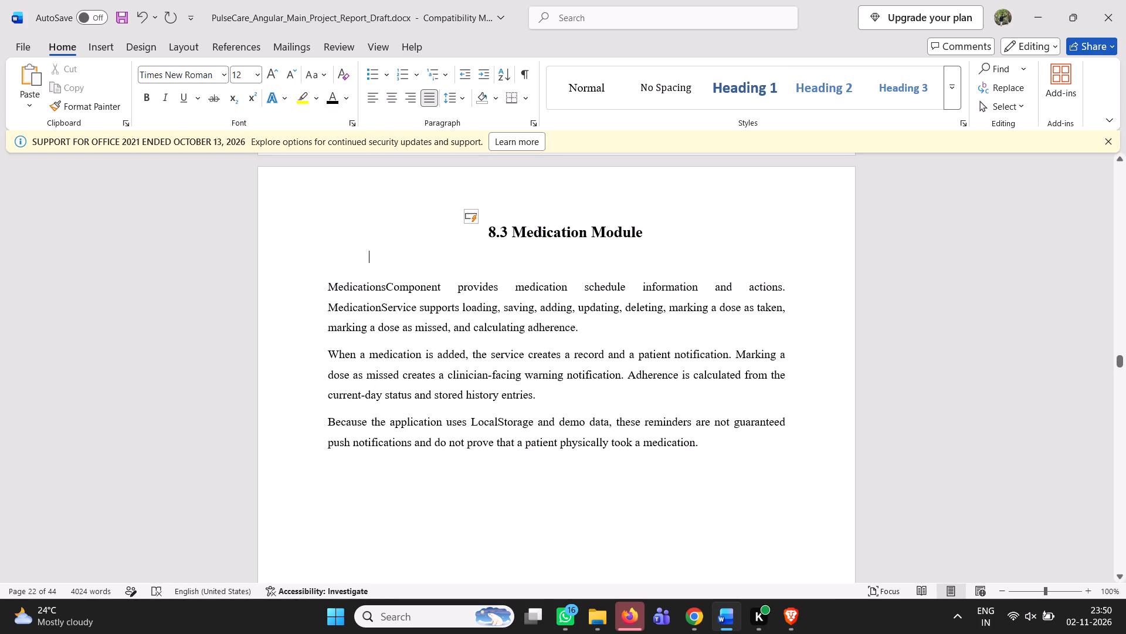
pyautogui.scroll(-1, 652, 415)
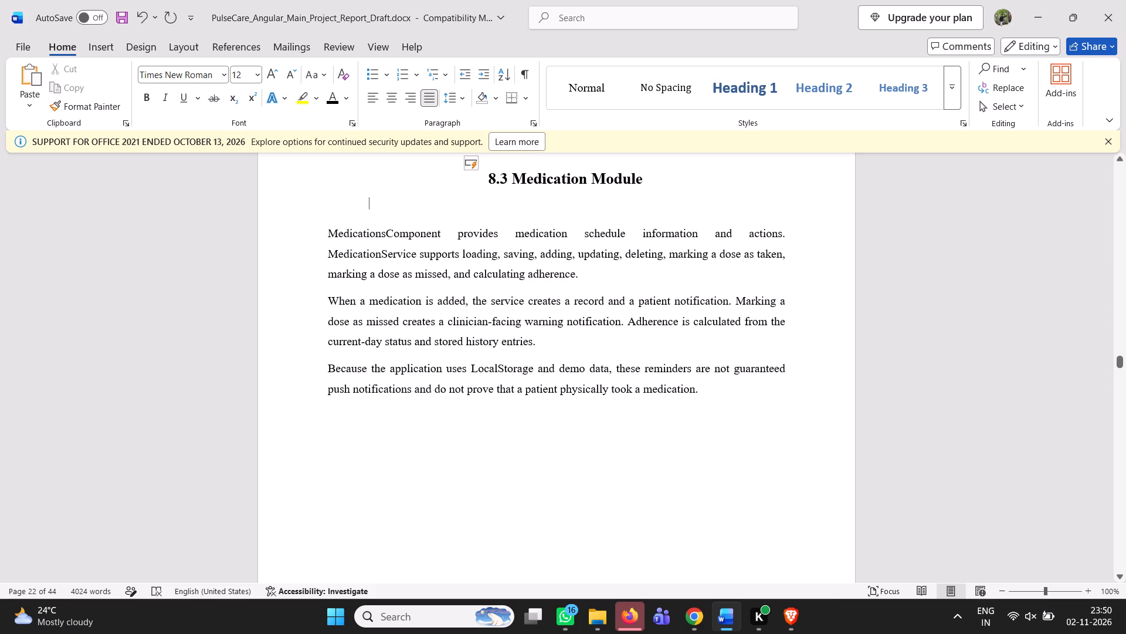
pyautogui.scroll(-1, 652, 415)
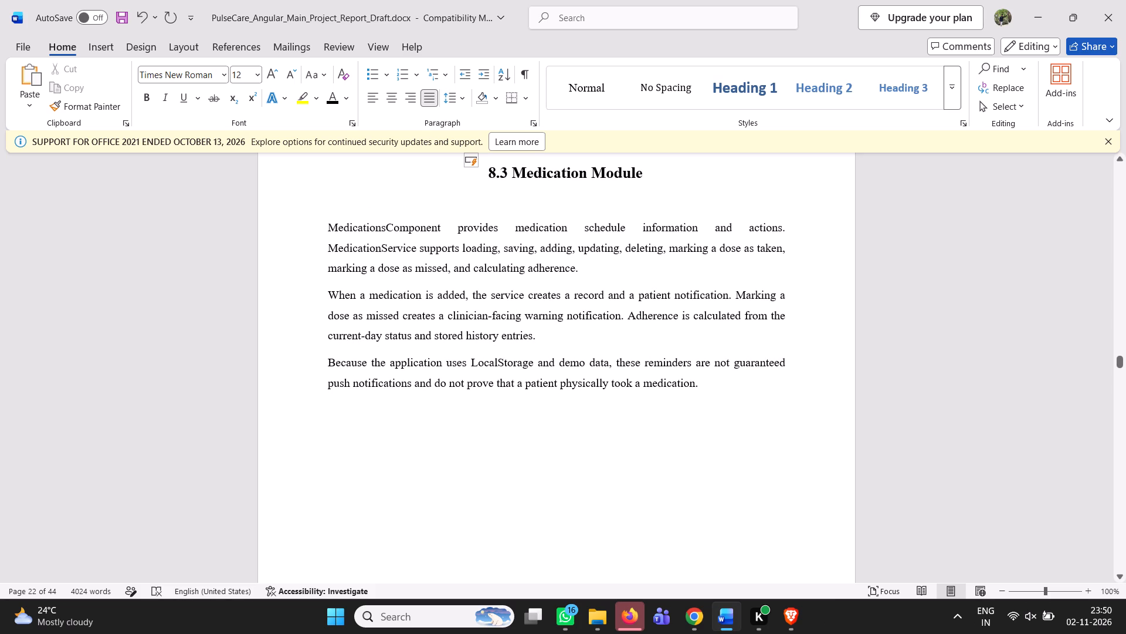
pyautogui.scroll(-3, 652, 415)
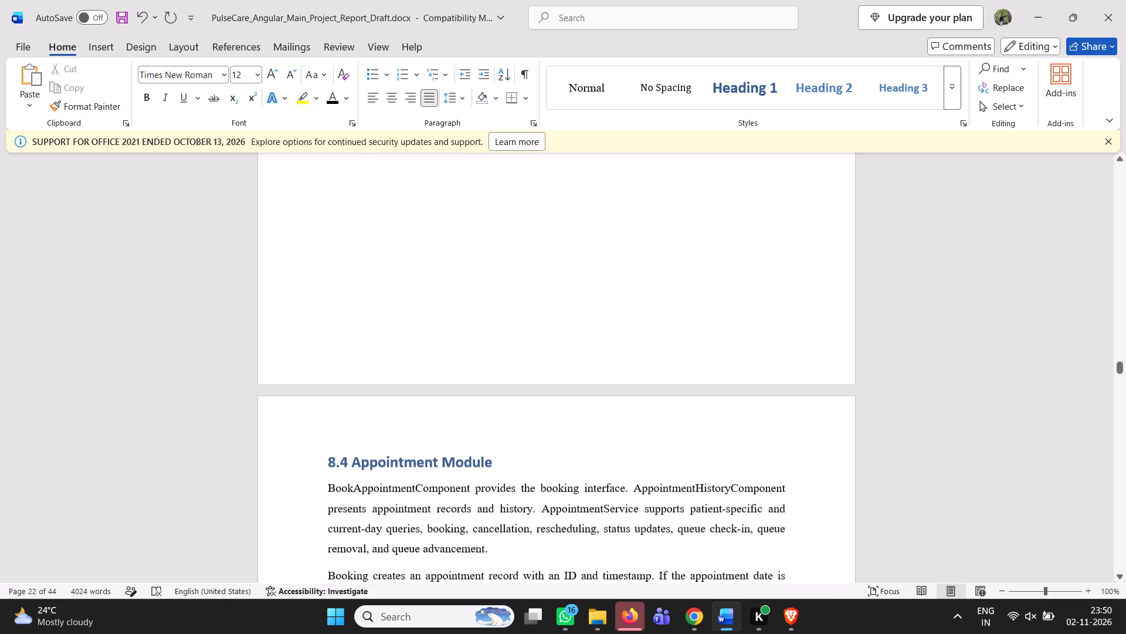
pyautogui.scroll(-1, 652, 415)
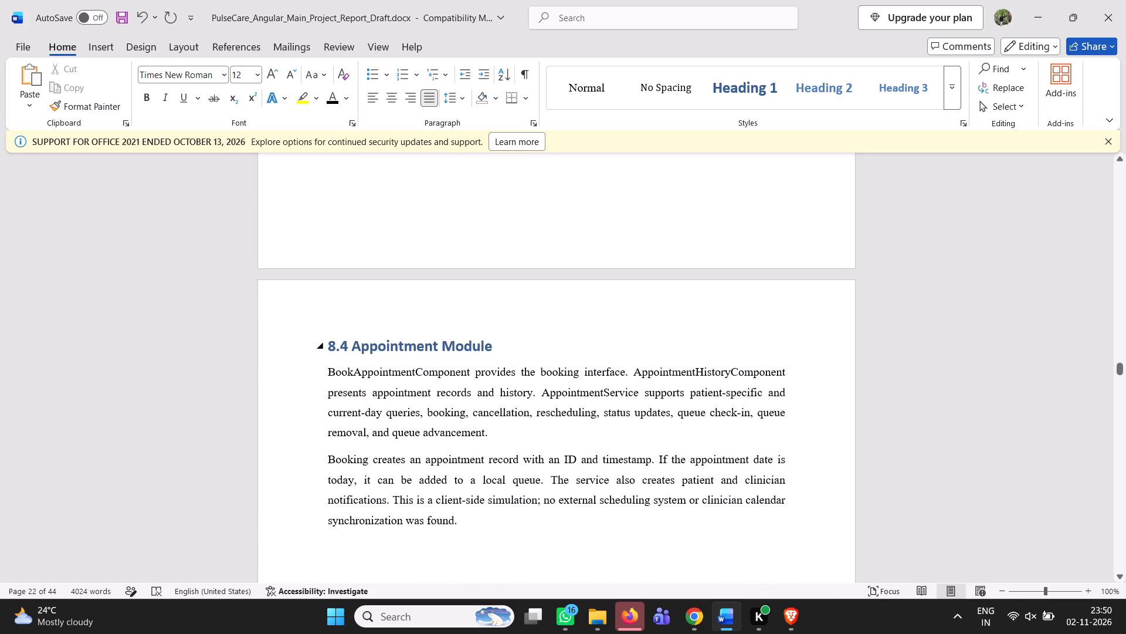
pyautogui.moveTo(511, 350); pyautogui.dragTo(310, 342)
pyautogui.click(399, 319)
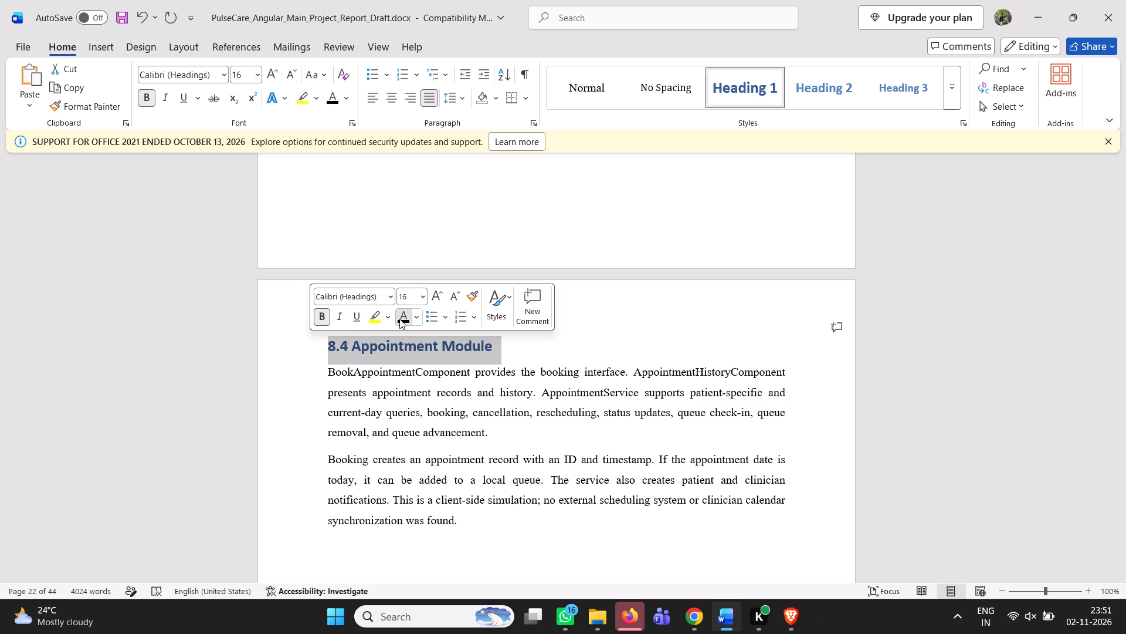
pyautogui.click(392, 296)
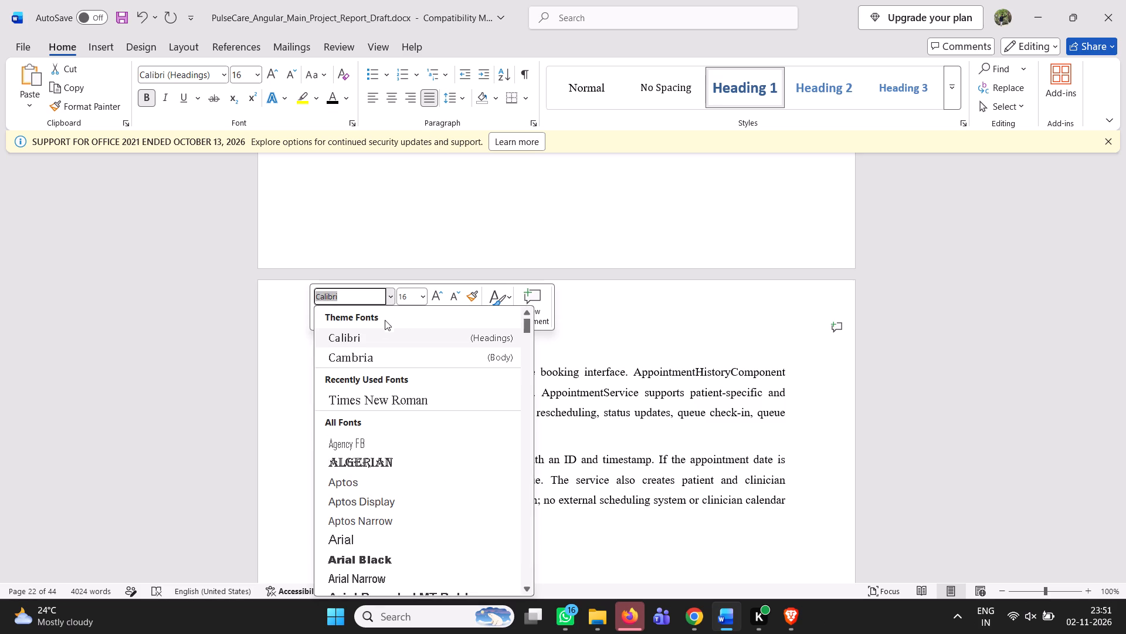
pyautogui.click(380, 400)
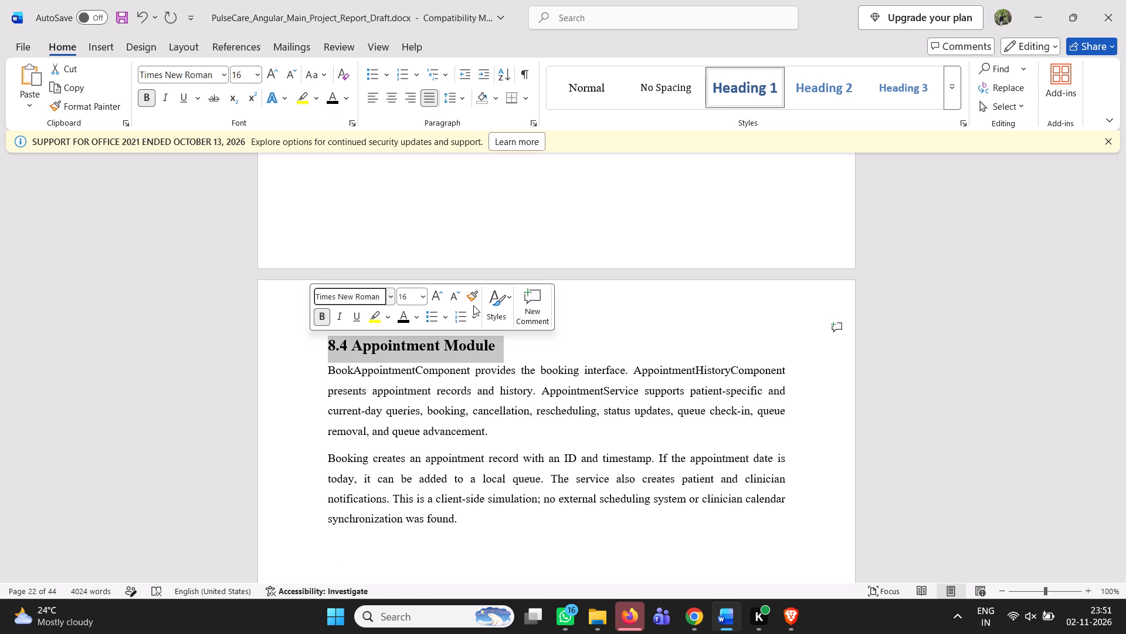
pyautogui.click(384, 103)
# Add an unnumbered empty line beneath the "8.4 Appointment Module" heading.
pyautogui.click(666, 344)
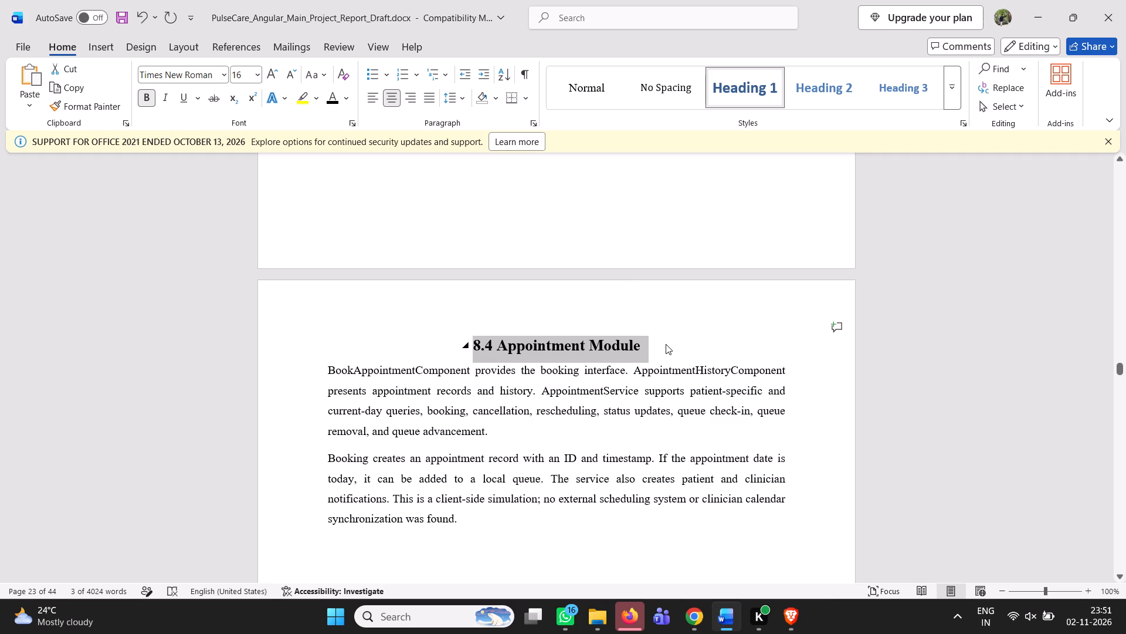
pyautogui.press('Return')
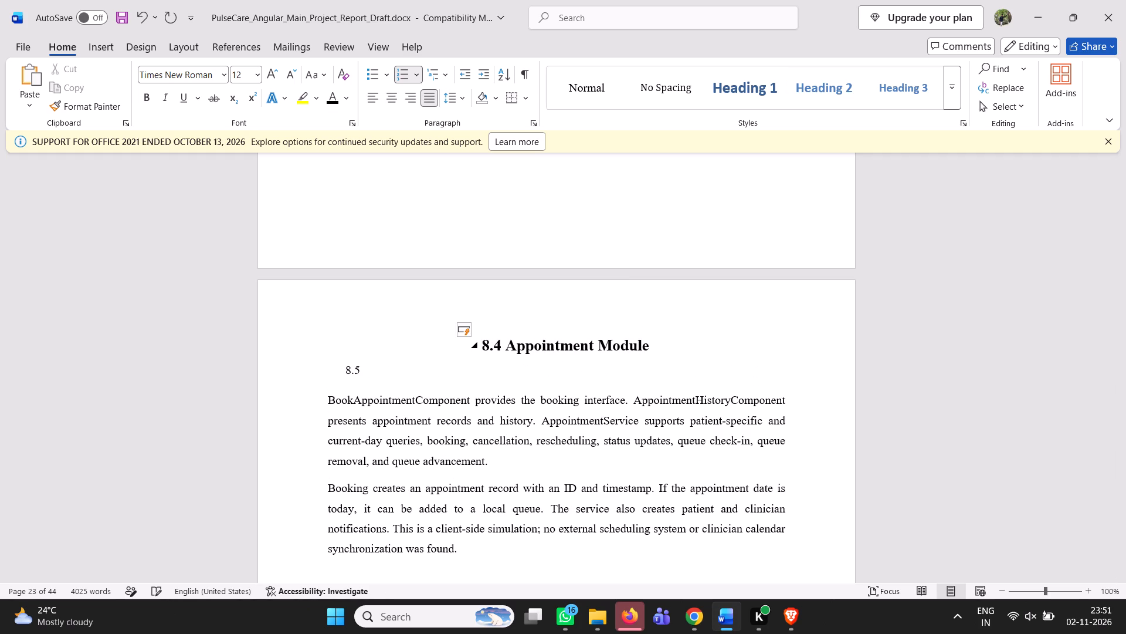
pyautogui.press('BackSpace')
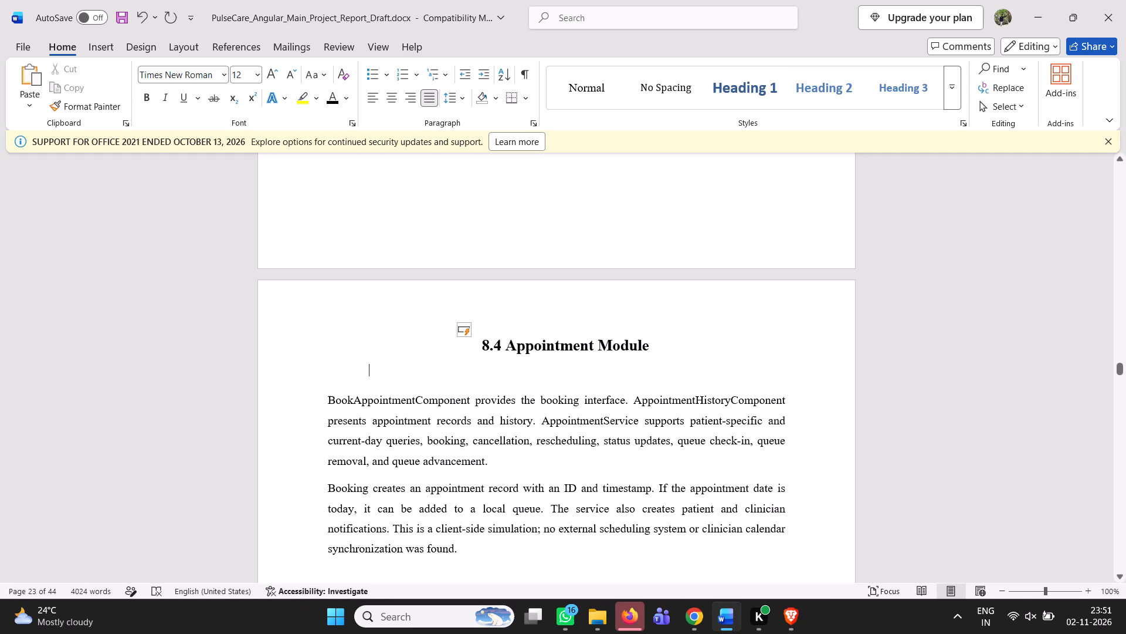
# Format the "8.5 Consultation Module" heading in black Times New Roman and centre it.
pyautogui.scroll(-1, 649, 436)
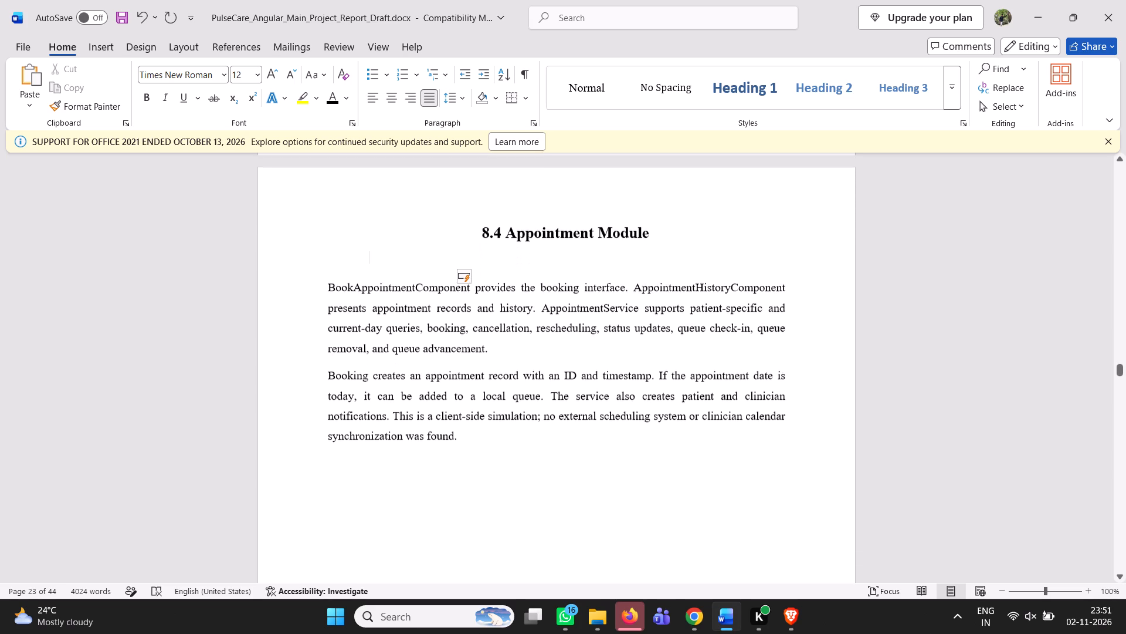
pyautogui.scroll(-2, 649, 436)
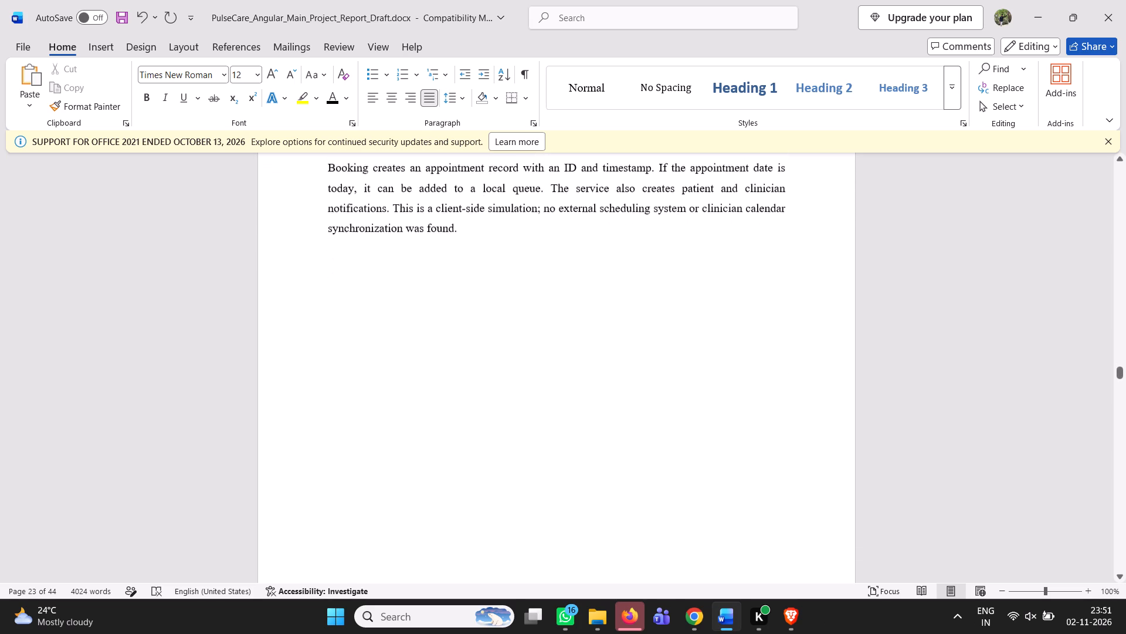
pyautogui.scroll(-1, 649, 436)
pyautogui.scroll(6, 649, 436)
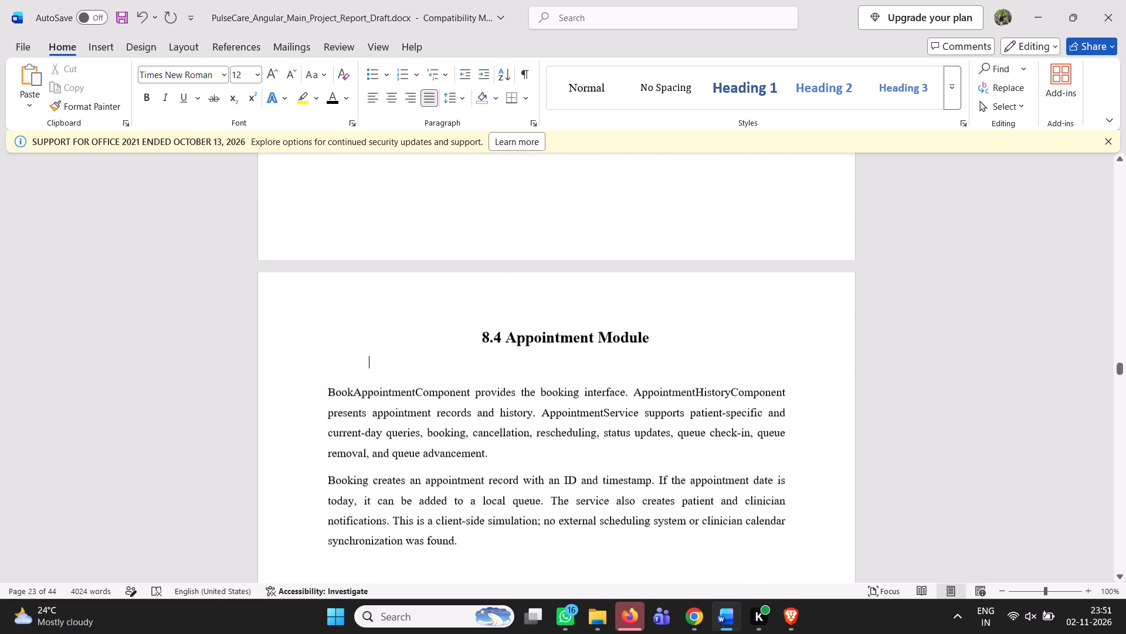
pyautogui.scroll(4, 649, 436)
pyautogui.scroll(-1, 649, 436)
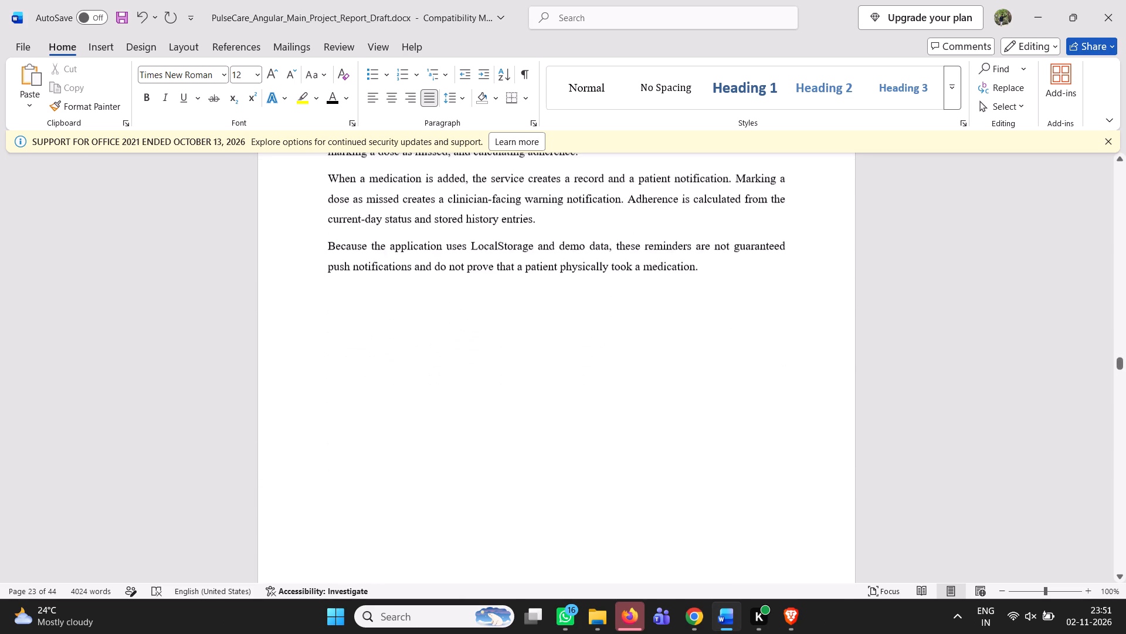
pyautogui.scroll(-5, 649, 436)
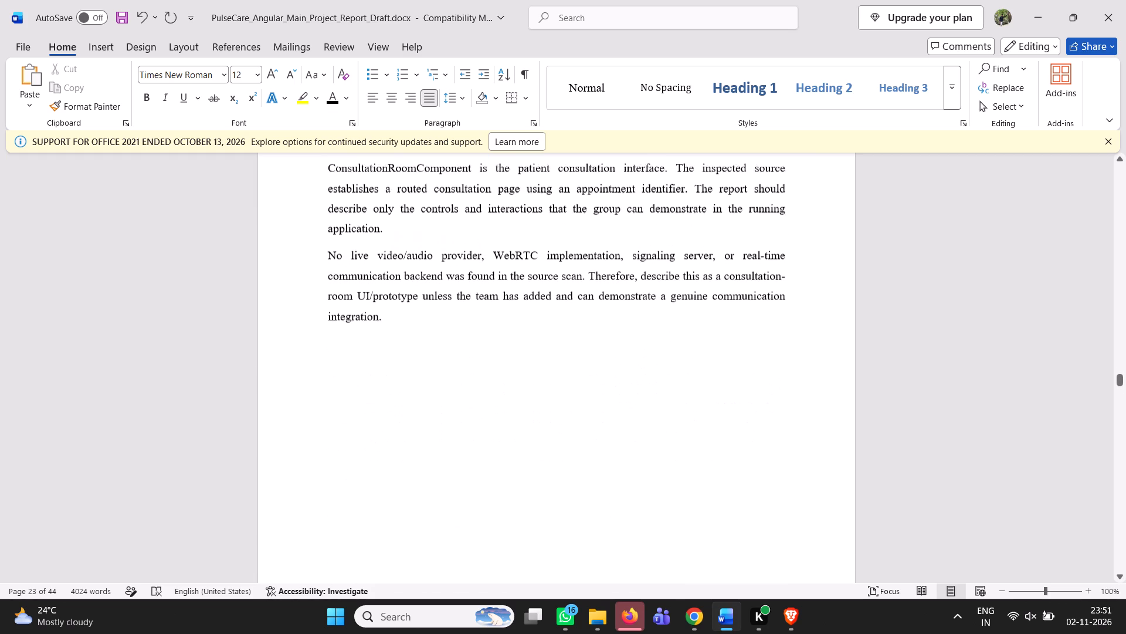
pyautogui.scroll(1, 653, 521)
pyautogui.moveTo(500, 265); pyautogui.dragTo(493, 264)
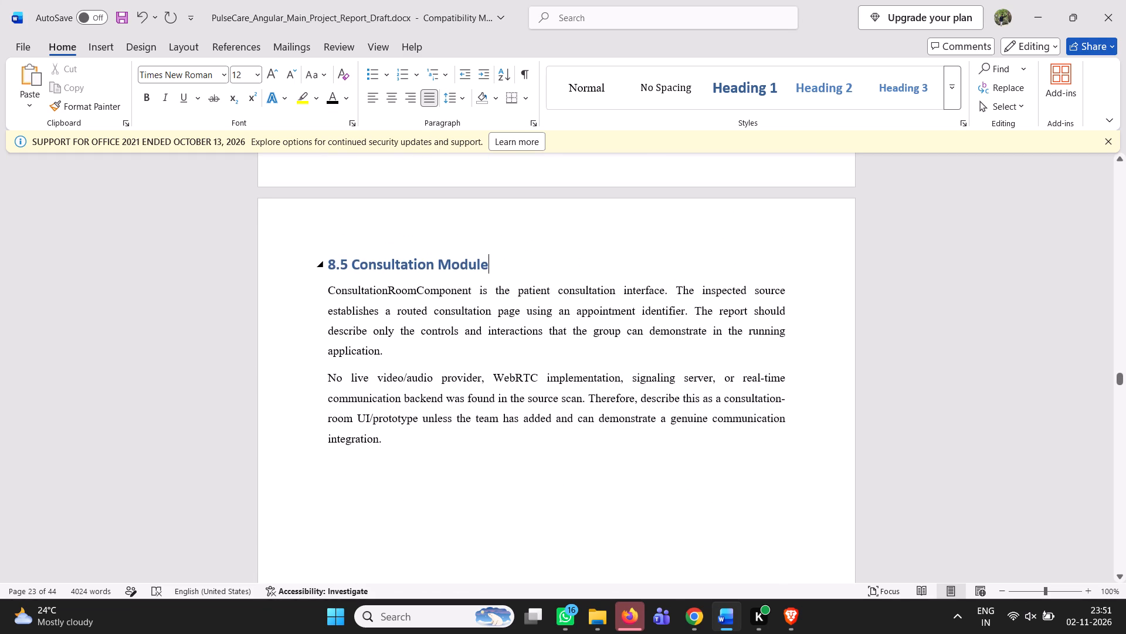
pyautogui.moveTo(493, 264); pyautogui.dragTo(307, 256)
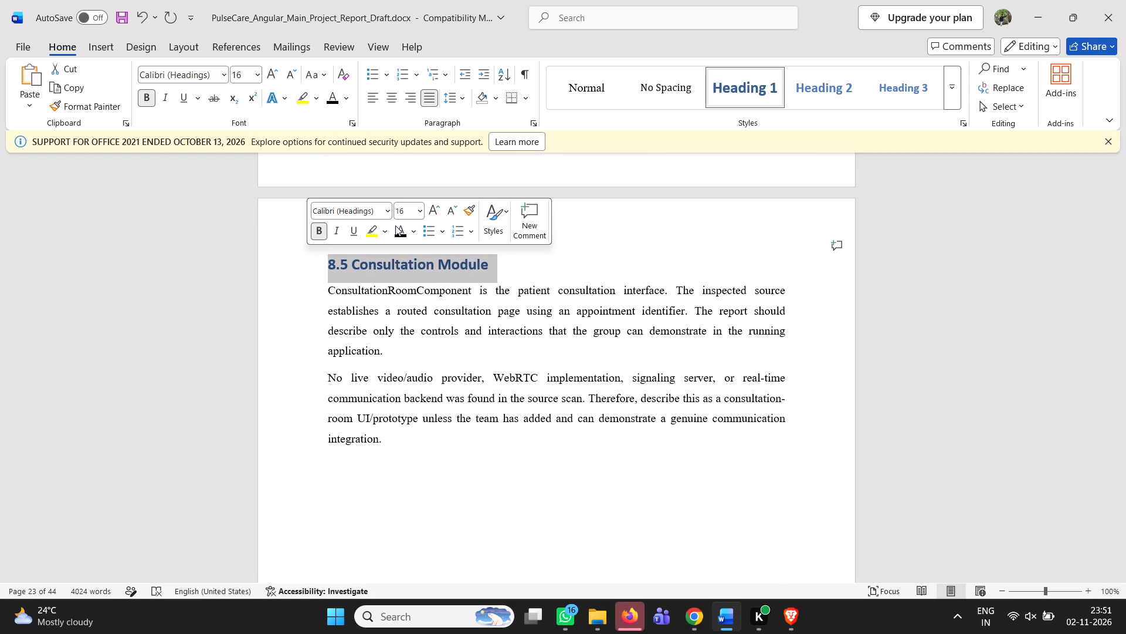
pyautogui.click(395, 225)
pyautogui.click(383, 201)
pyautogui.click(385, 205)
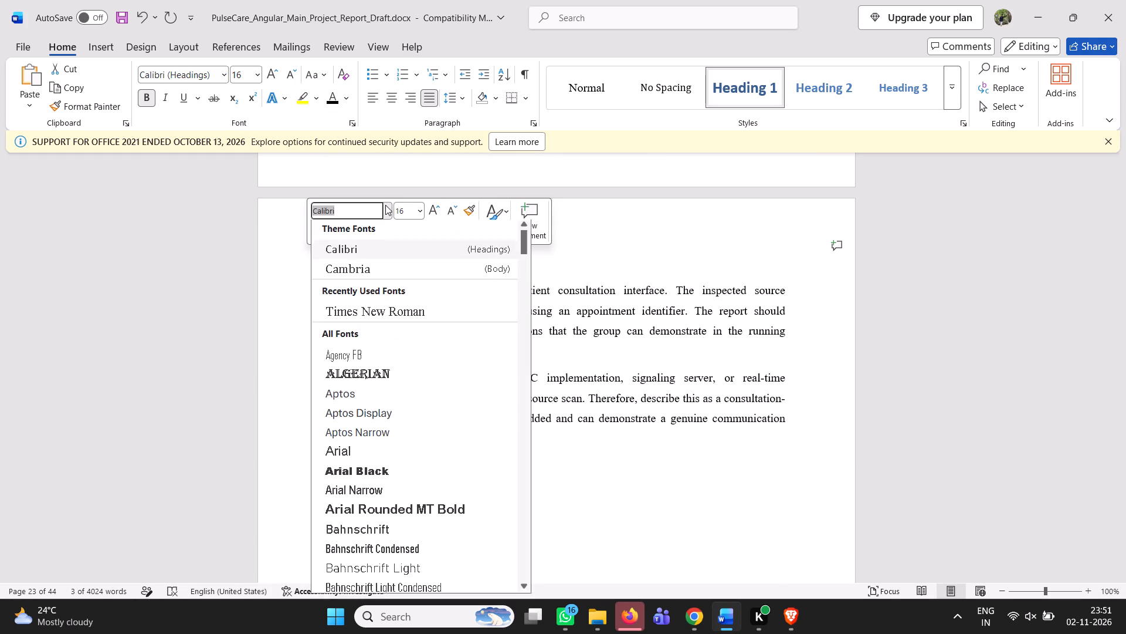
pyautogui.click(381, 316)
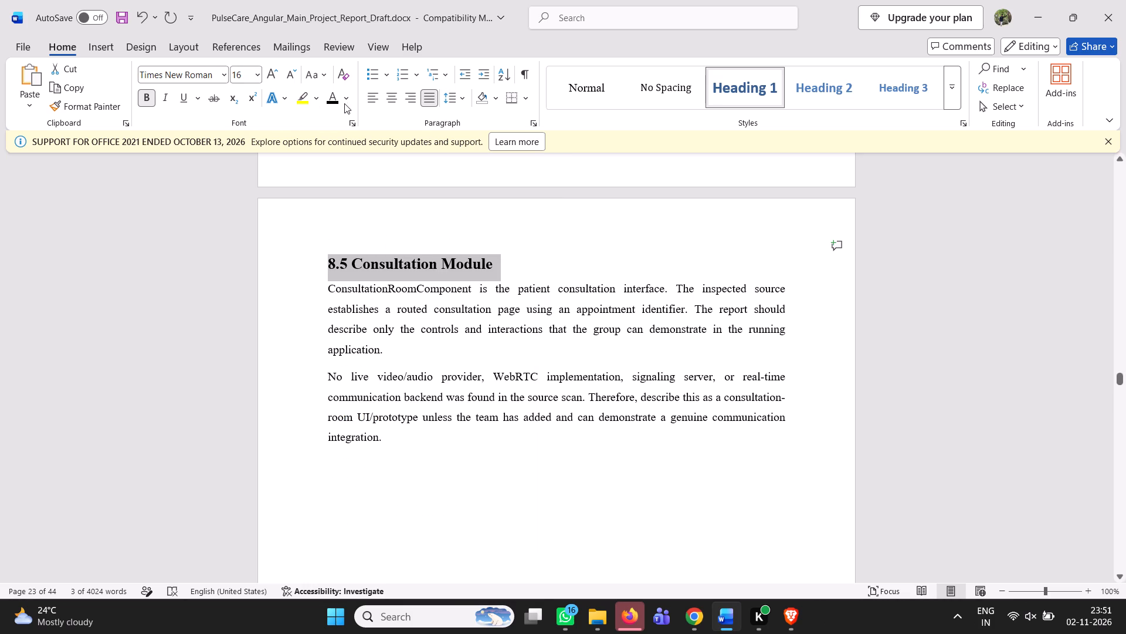
pyautogui.click(395, 98)
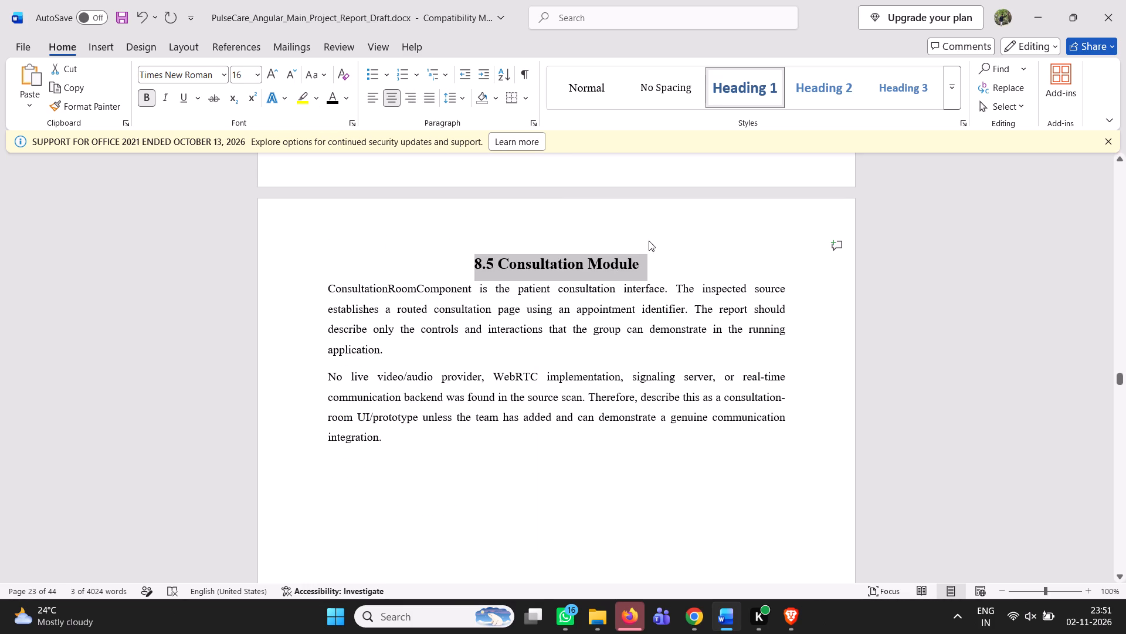
# Add an unnumbered empty line beneath the "8.5 Consultation Module" heading.
pyautogui.click(655, 253)
pyautogui.press('Return')
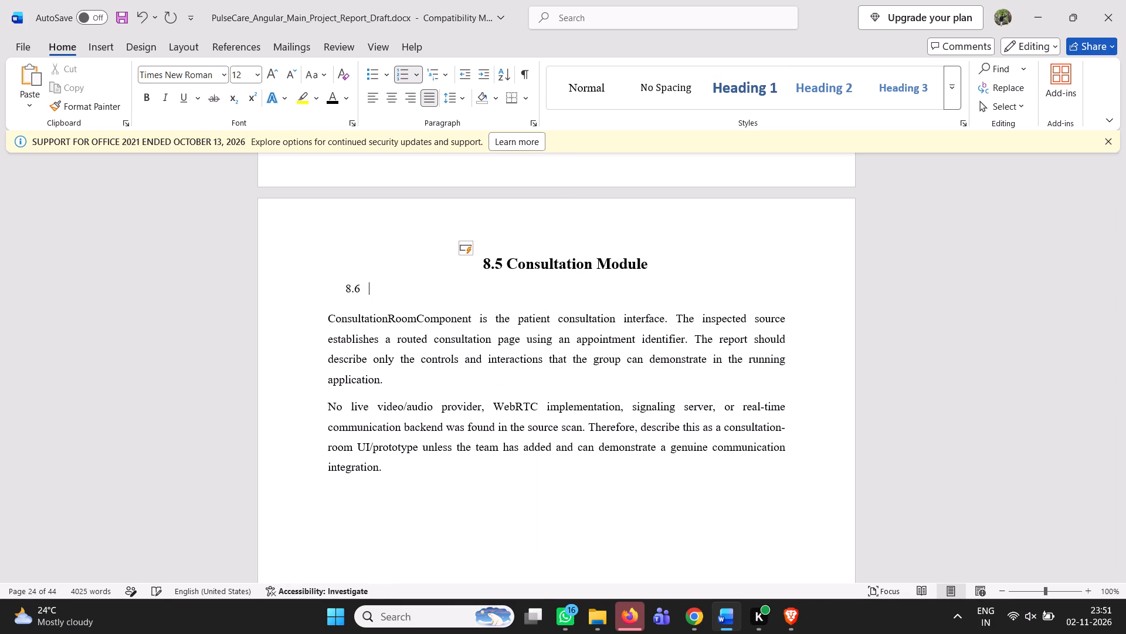
pyautogui.press('BackSpace')
# Format the "8.6 Clinician Dashboard and Patient Management" heading in black Times New Roman and centre it.
pyautogui.scroll(-3, 654, 347)
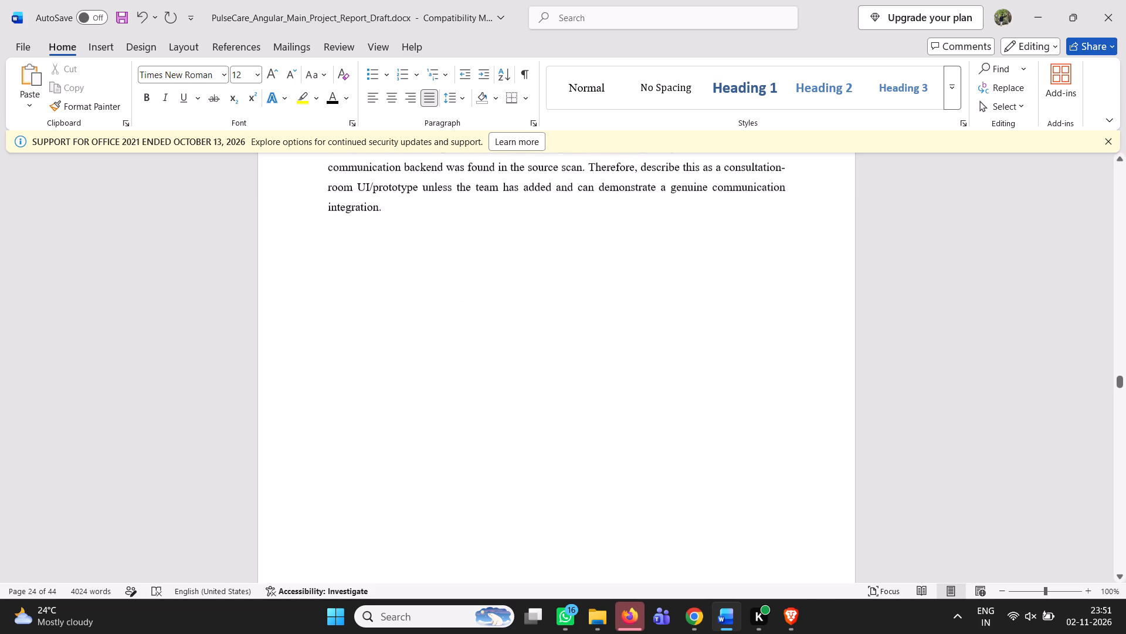
pyautogui.scroll(-4, 654, 347)
pyautogui.rightClick(654, 347)
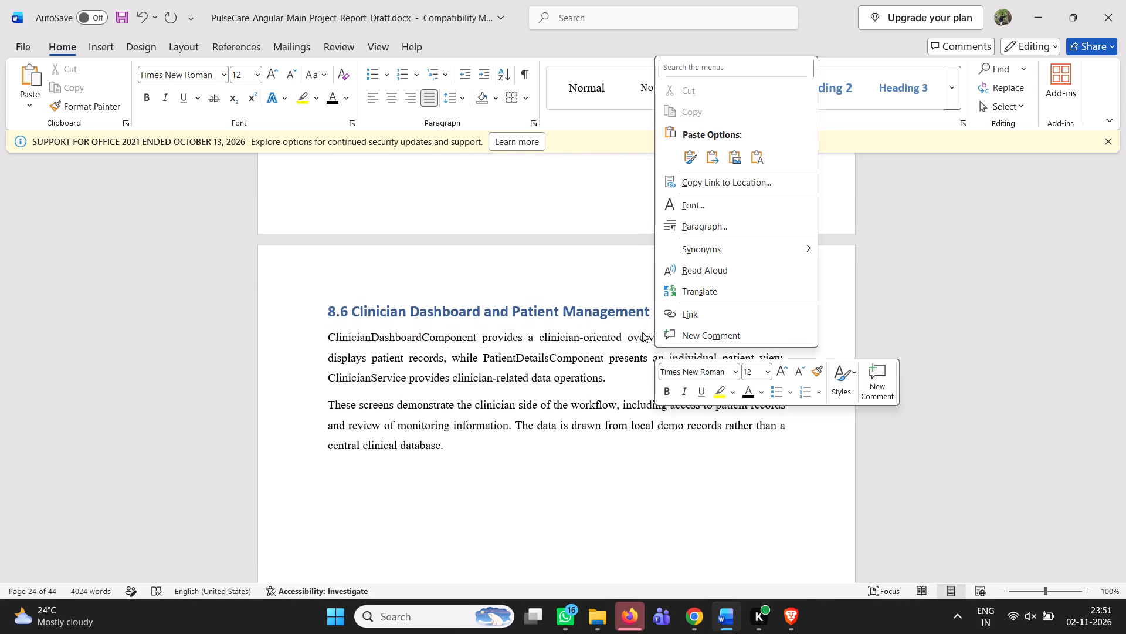
pyautogui.click(635, 312)
pyautogui.moveTo(655, 312); pyautogui.dragTo(426, 290)
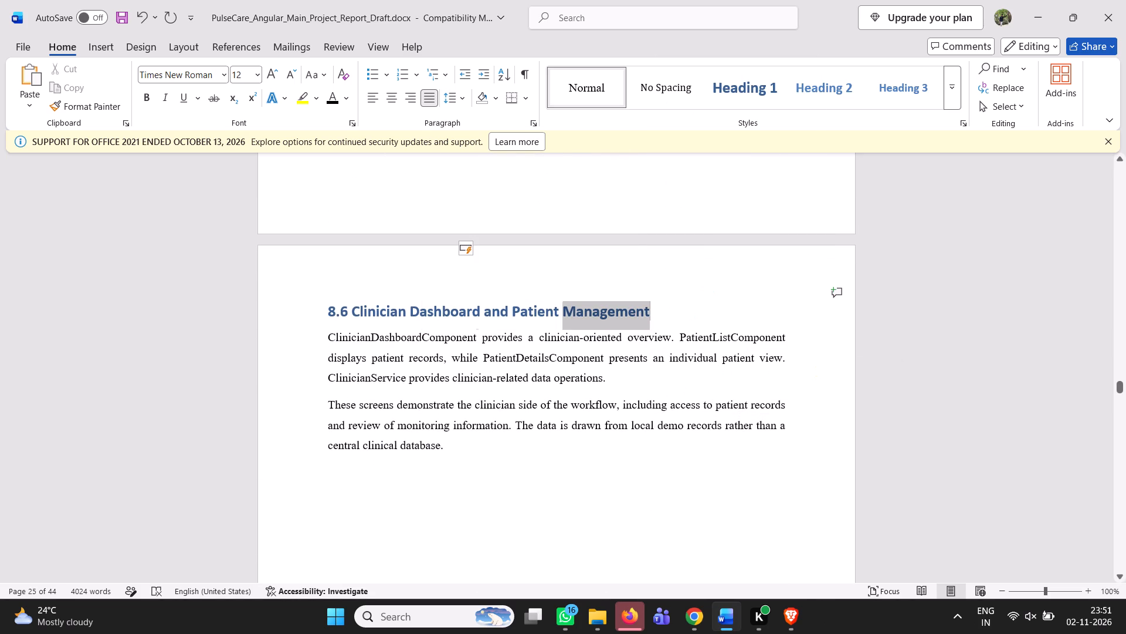
pyautogui.moveTo(426, 290); pyautogui.dragTo(323, 298)
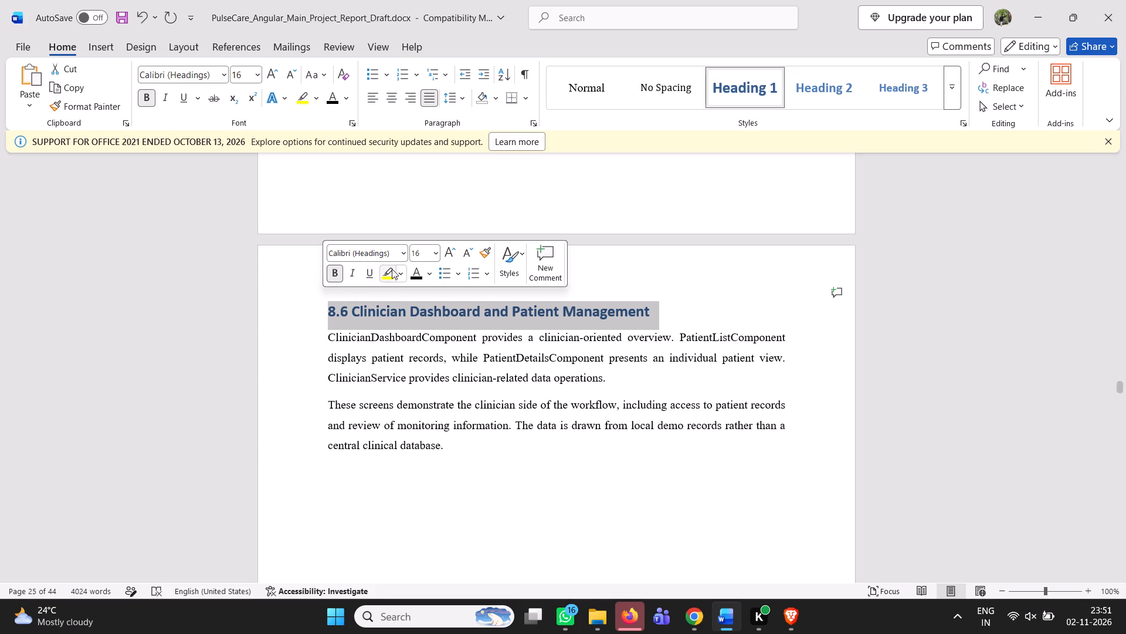
pyautogui.click(410, 274)
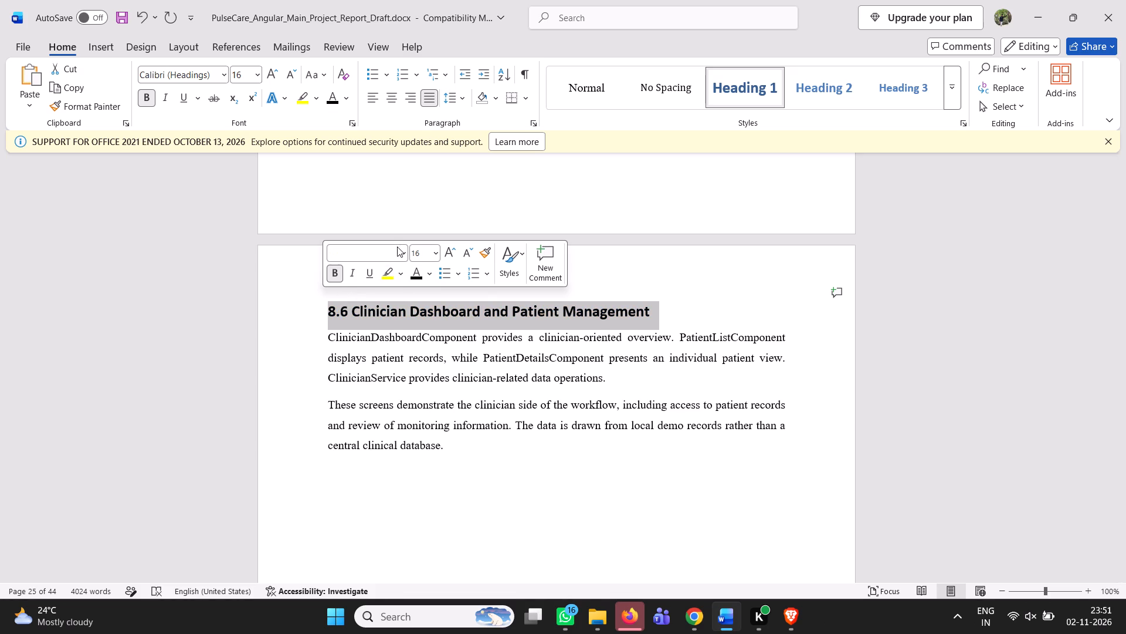
pyautogui.click(399, 251)
pyautogui.click(402, 349)
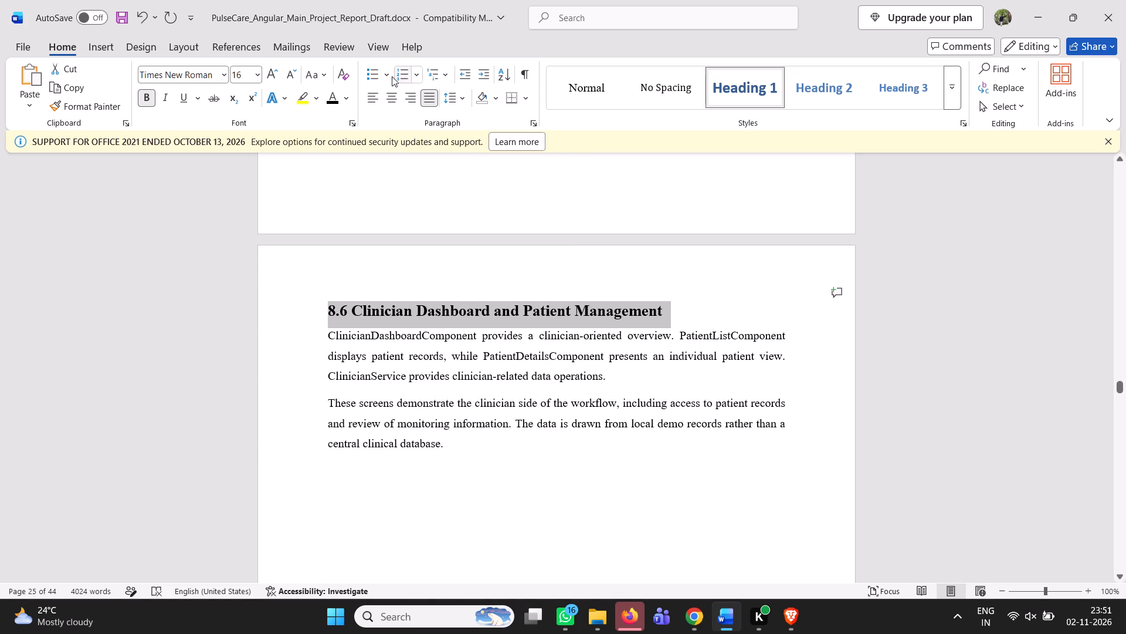
pyautogui.click(396, 97)
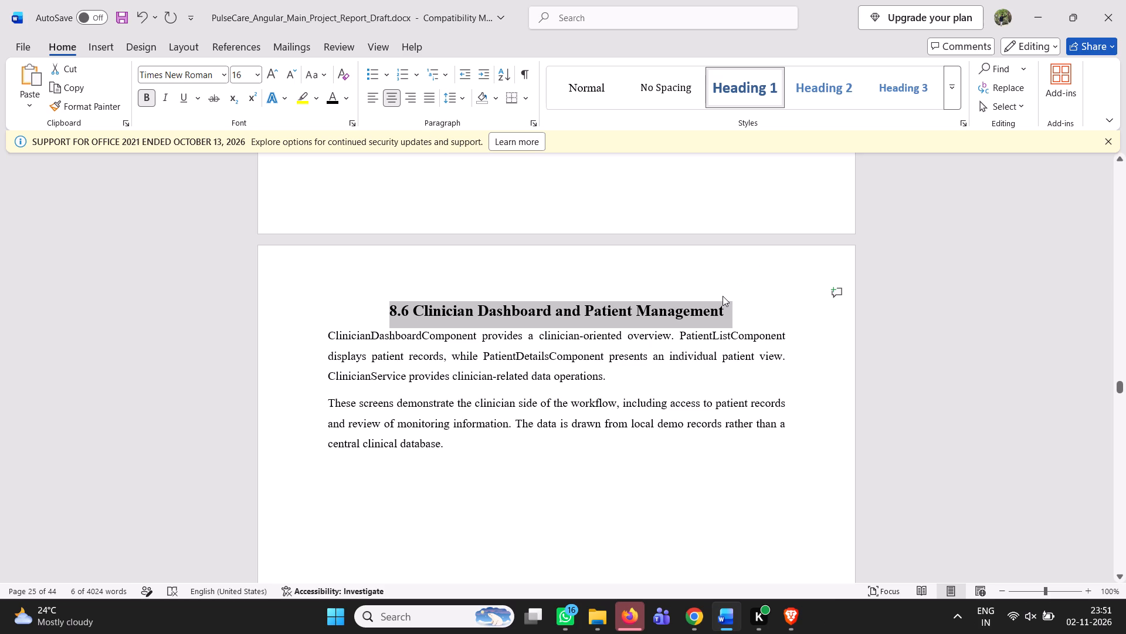
# Add an unnumbered empty line beneath the "8.6 Clinician Dashboard and Patient Management" heading.
pyautogui.click(723, 296)
pyautogui.press('Return')
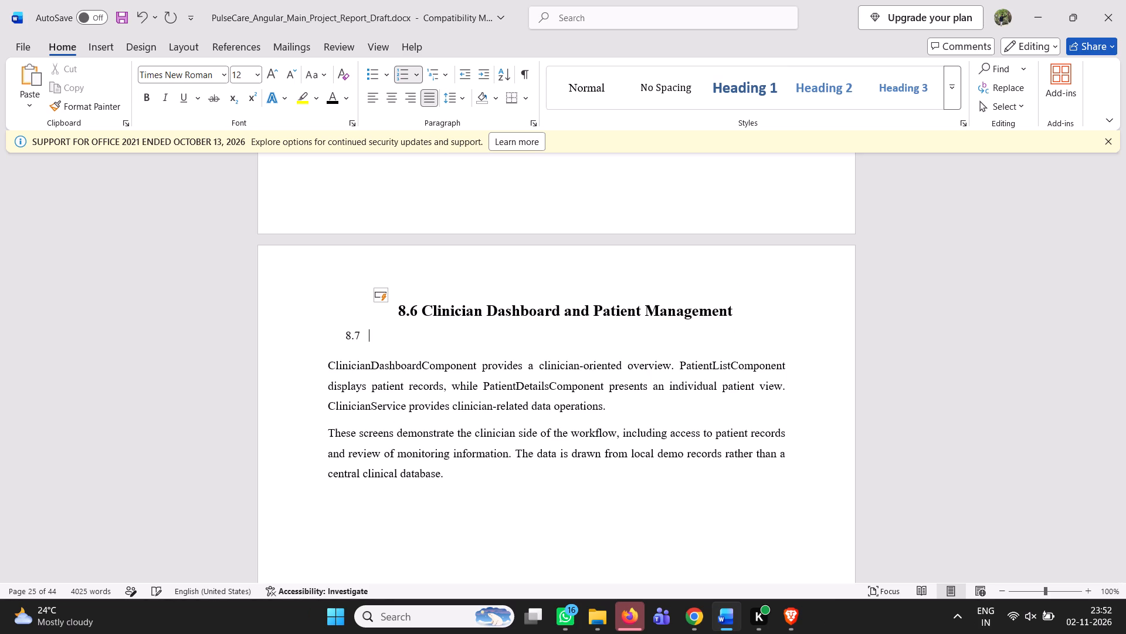
pyautogui.press('BackSpace')
# Format the "8.7 Notifications and Settings" heading in black Times New Roman and centre it.
pyautogui.scroll(-1, 674, 407)
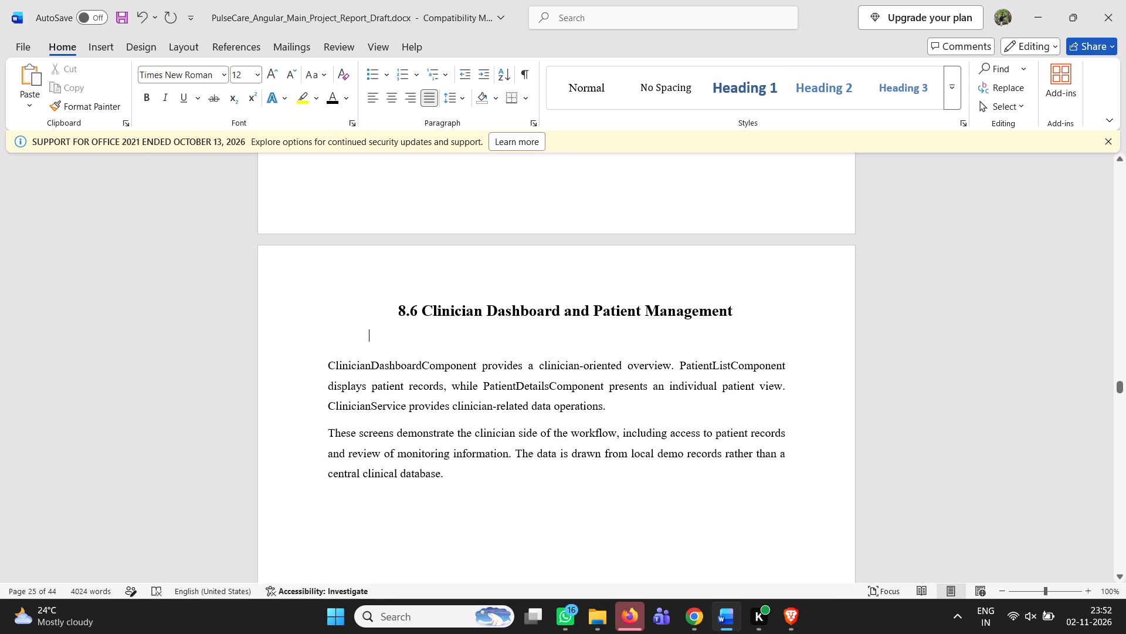
pyautogui.scroll(-6, 674, 407)
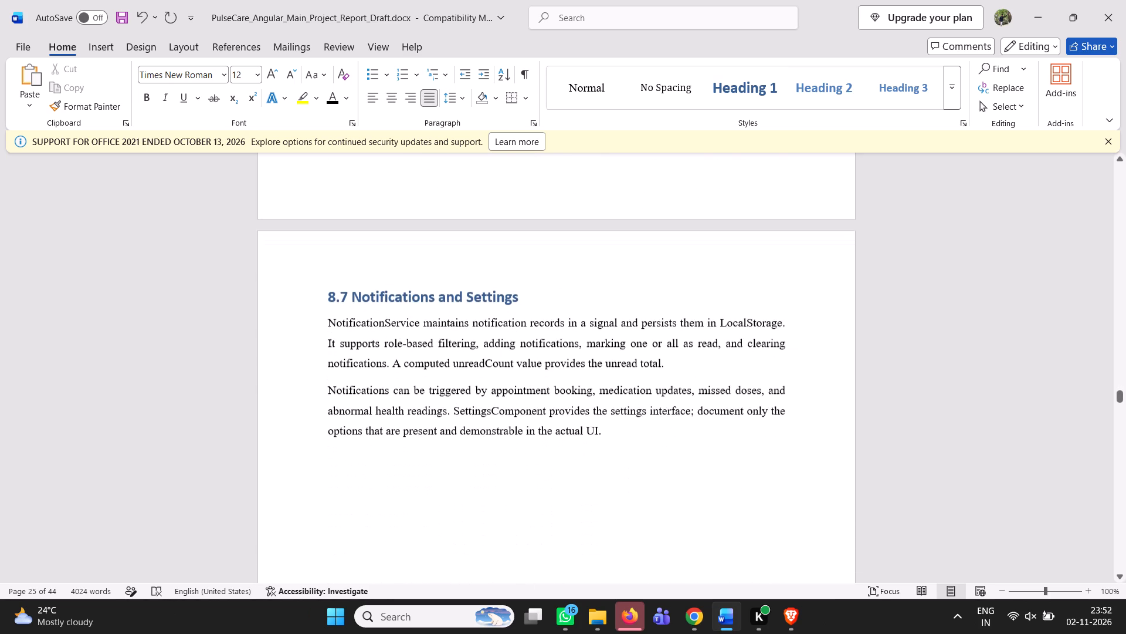
pyautogui.scroll(-1, 674, 407)
pyautogui.moveTo(534, 268); pyautogui.dragTo(344, 255)
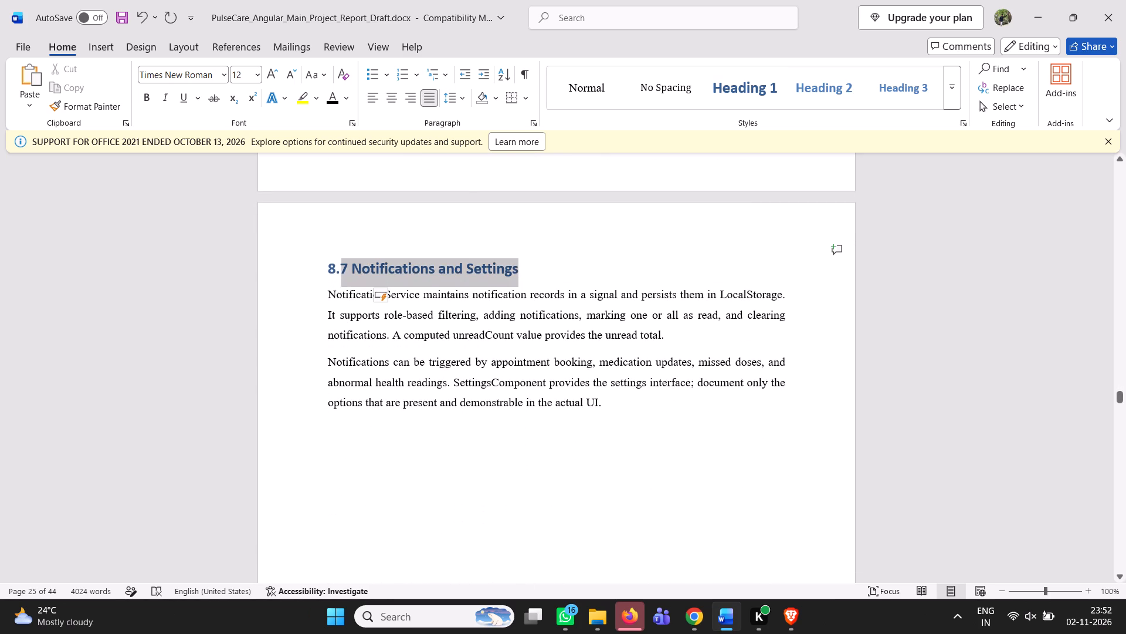
pyautogui.moveTo(344, 255); pyautogui.dragTo(324, 259)
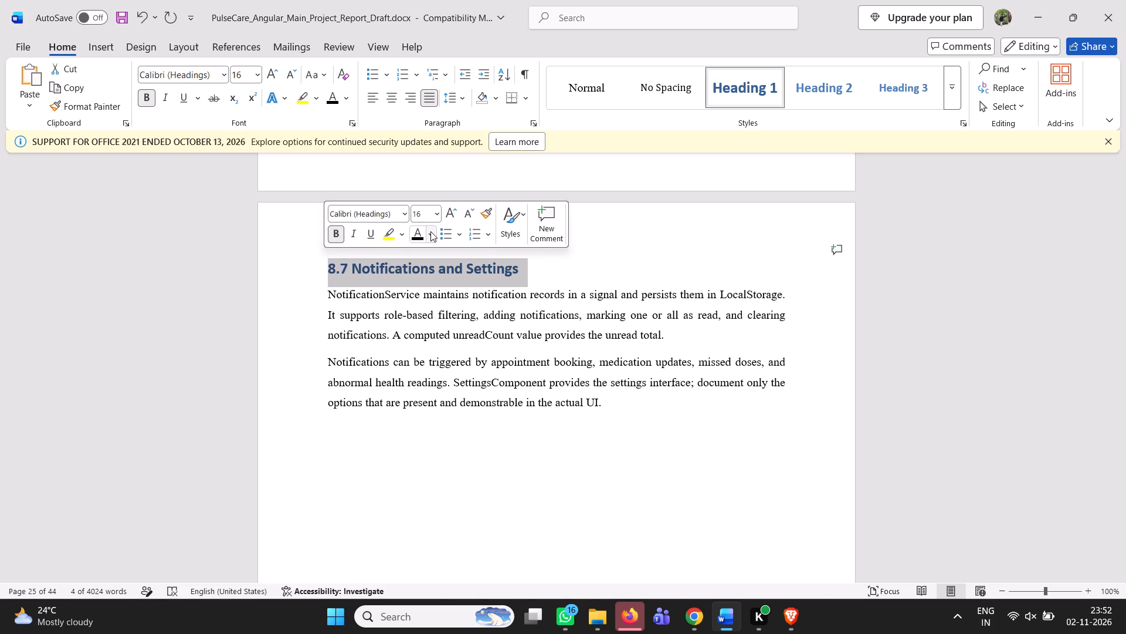
pyautogui.click(418, 233)
pyautogui.click(398, 210)
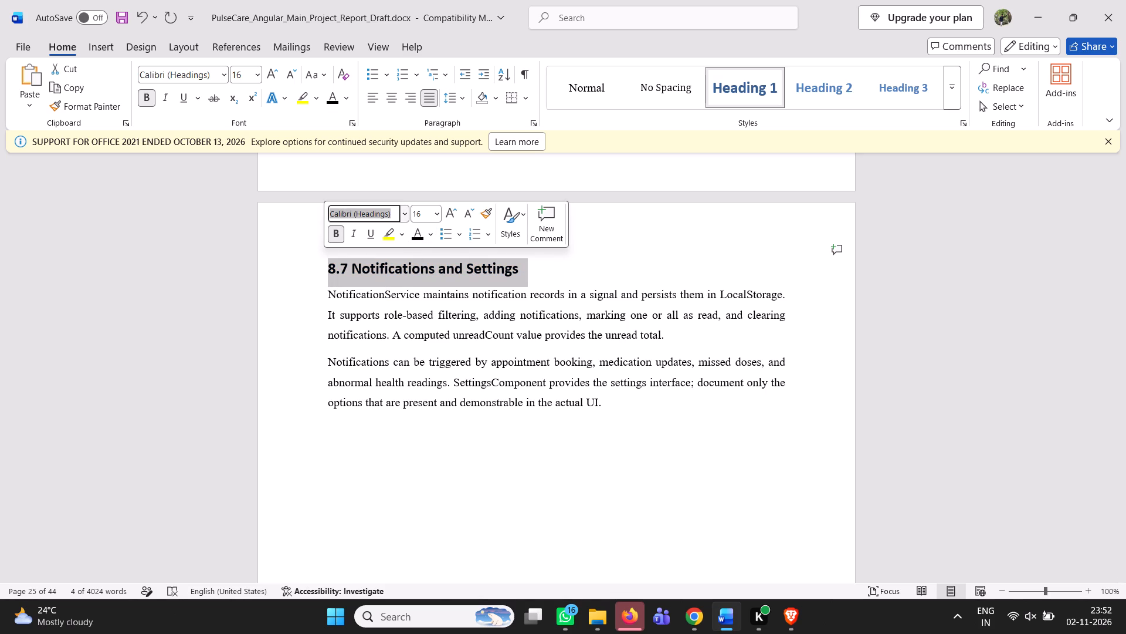
pyautogui.click(407, 215)
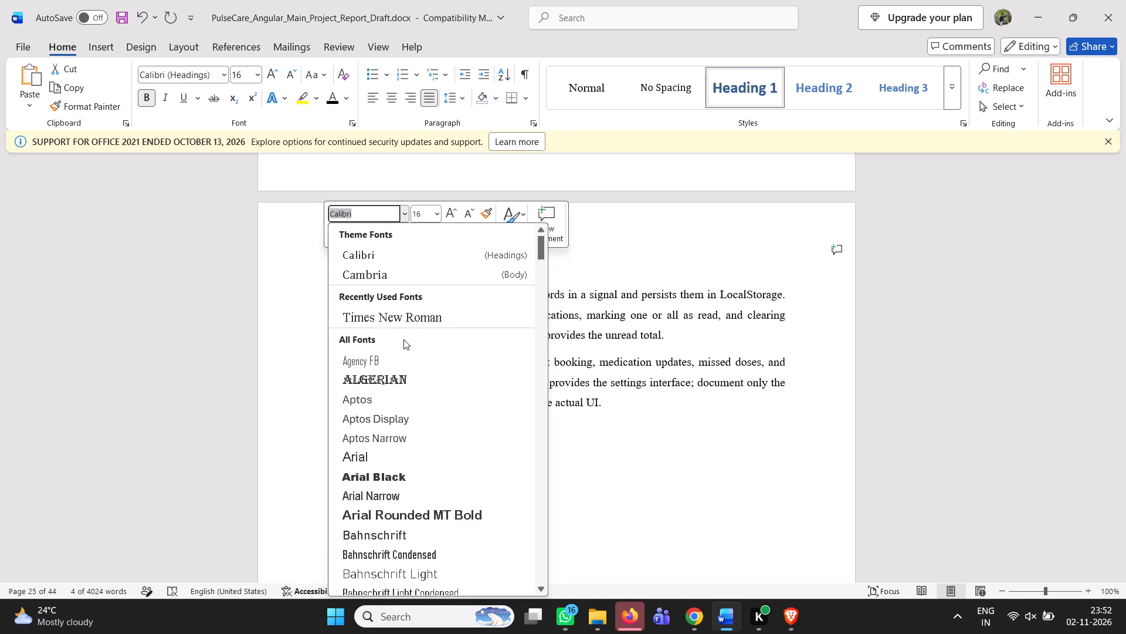
pyautogui.click(402, 313)
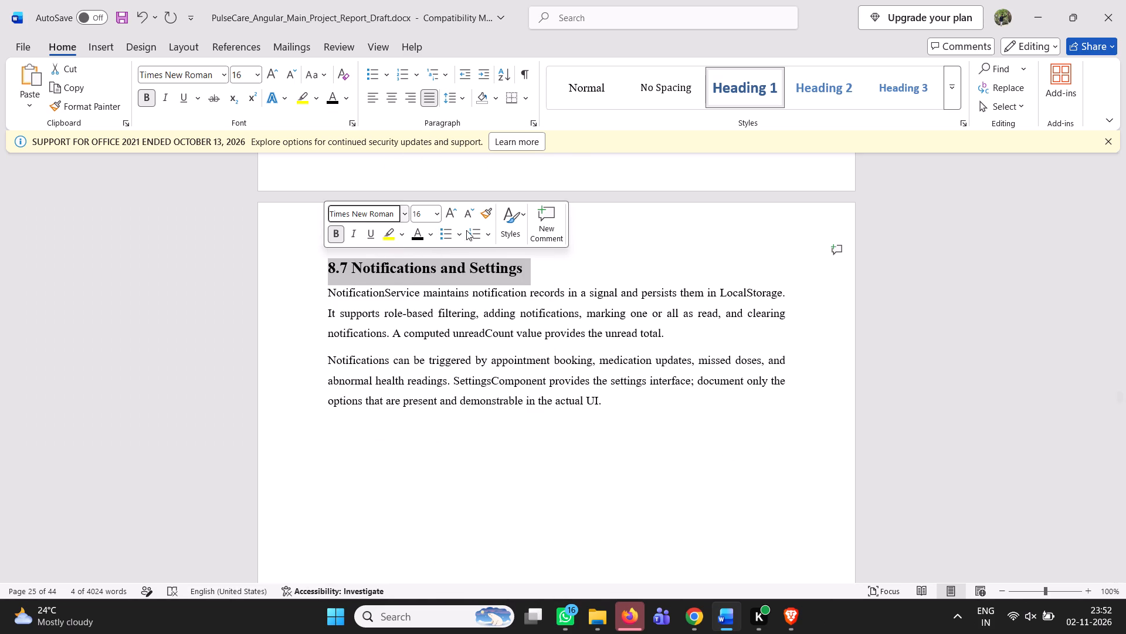
pyautogui.click(398, 96)
# Add an unnumbered empty line beneath the "8.7 Notifications and Settings" heading.
pyautogui.click(671, 271)
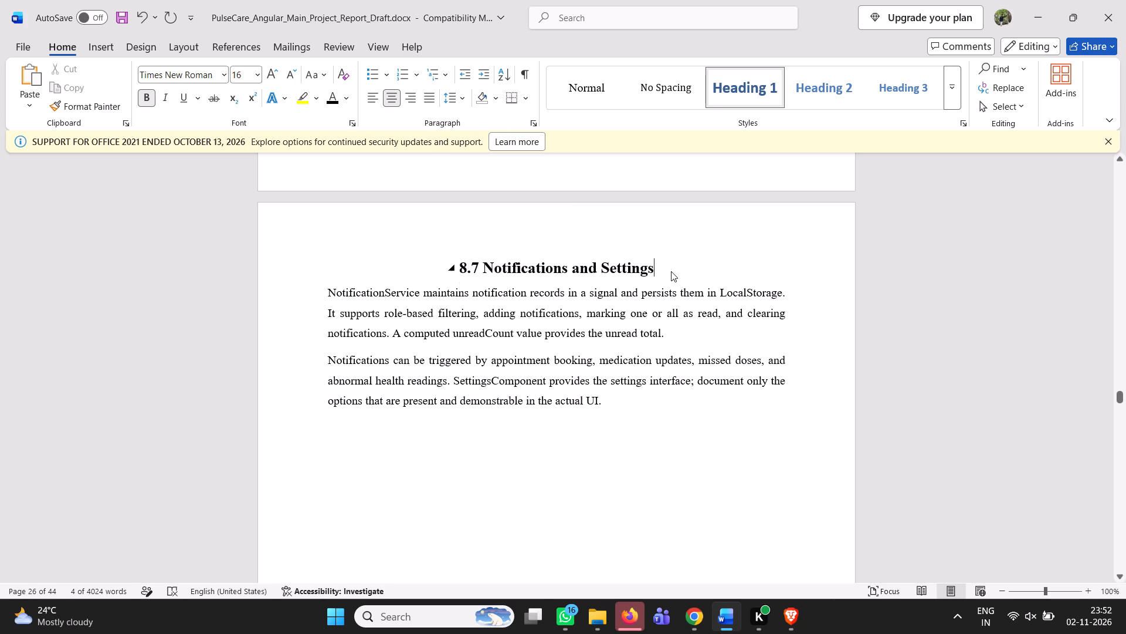
pyautogui.press('Return')
pyautogui.press('BackSpace')
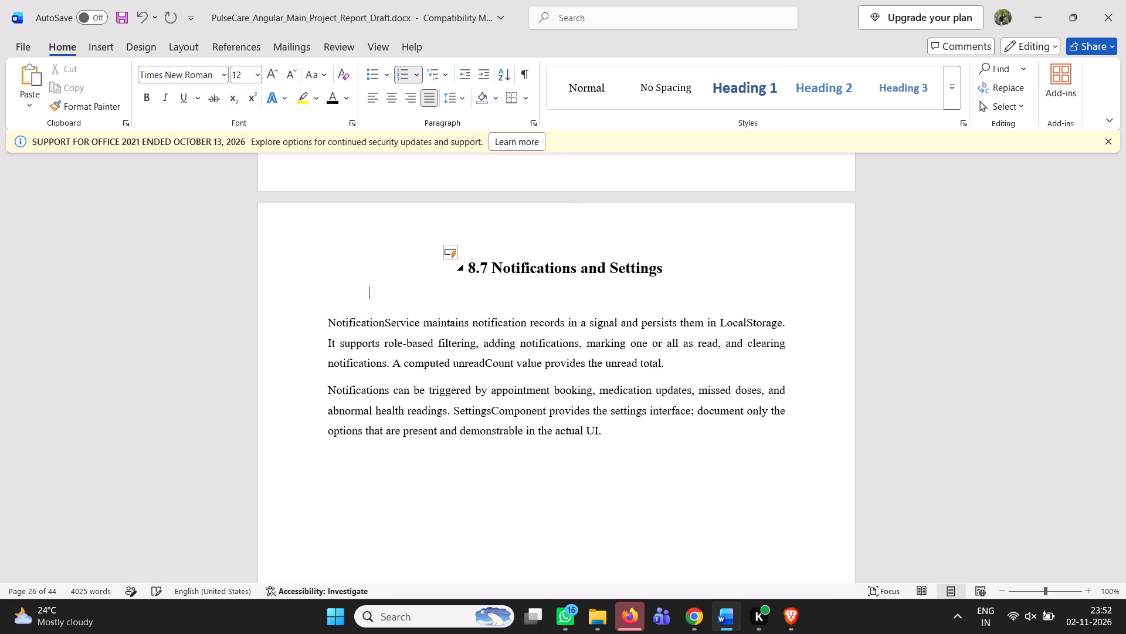
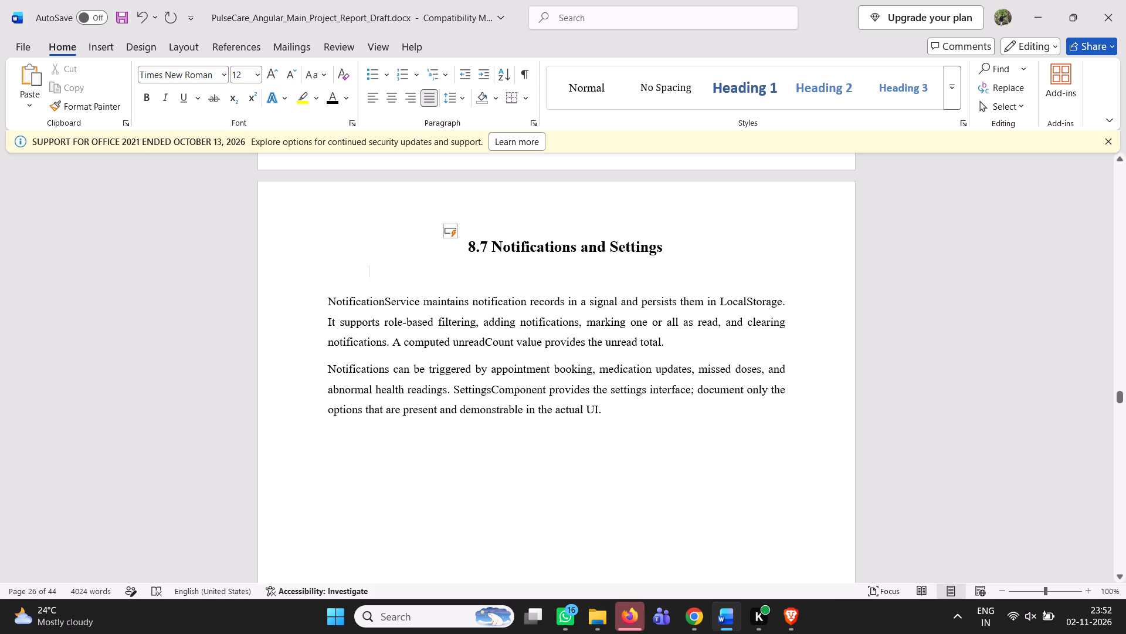
# Format the "9. Implementation – Models and Services" heading in black Times New Roman and centre it.
pyautogui.scroll(-2, 551, 311)
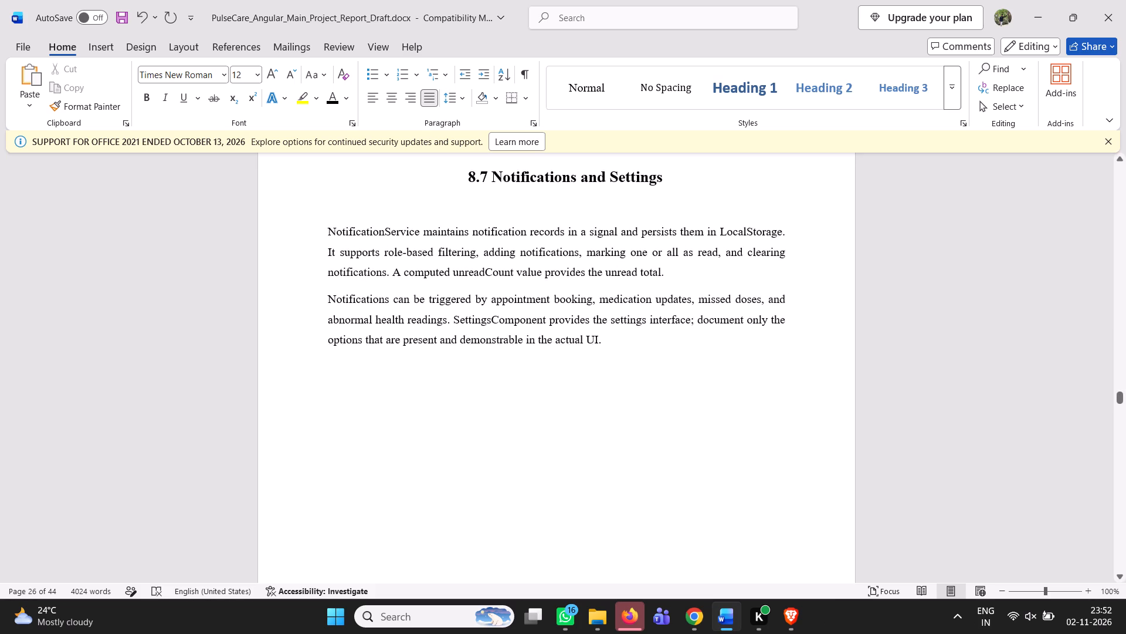
pyautogui.scroll(-4, 551, 311)
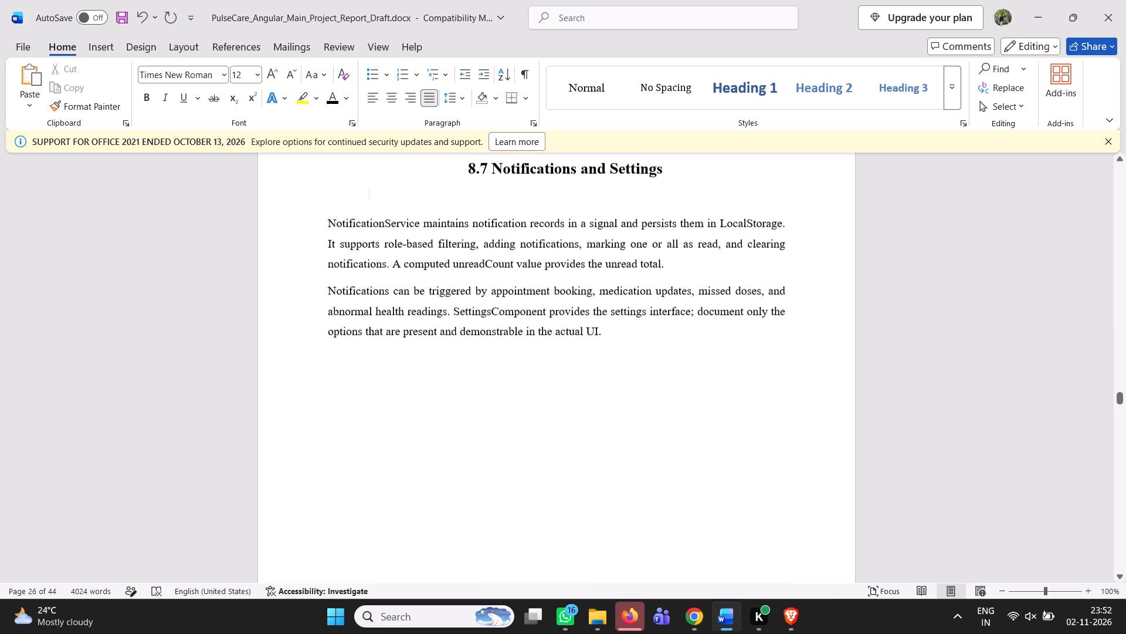
pyautogui.scroll(-3, 551, 311)
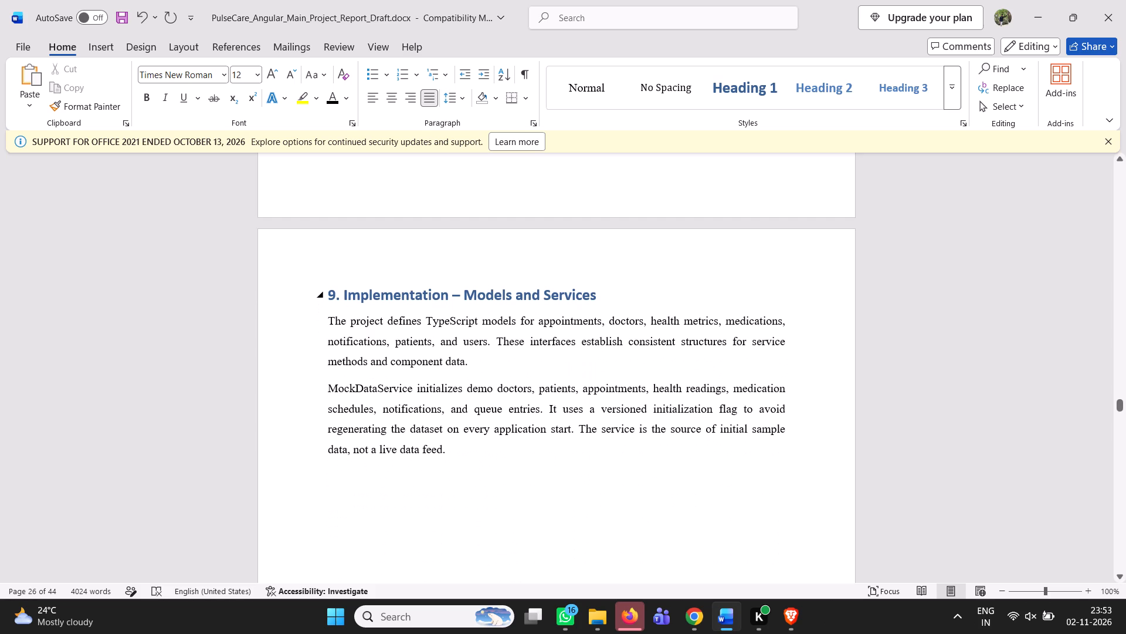
pyautogui.moveTo(601, 299); pyautogui.dragTo(340, 289)
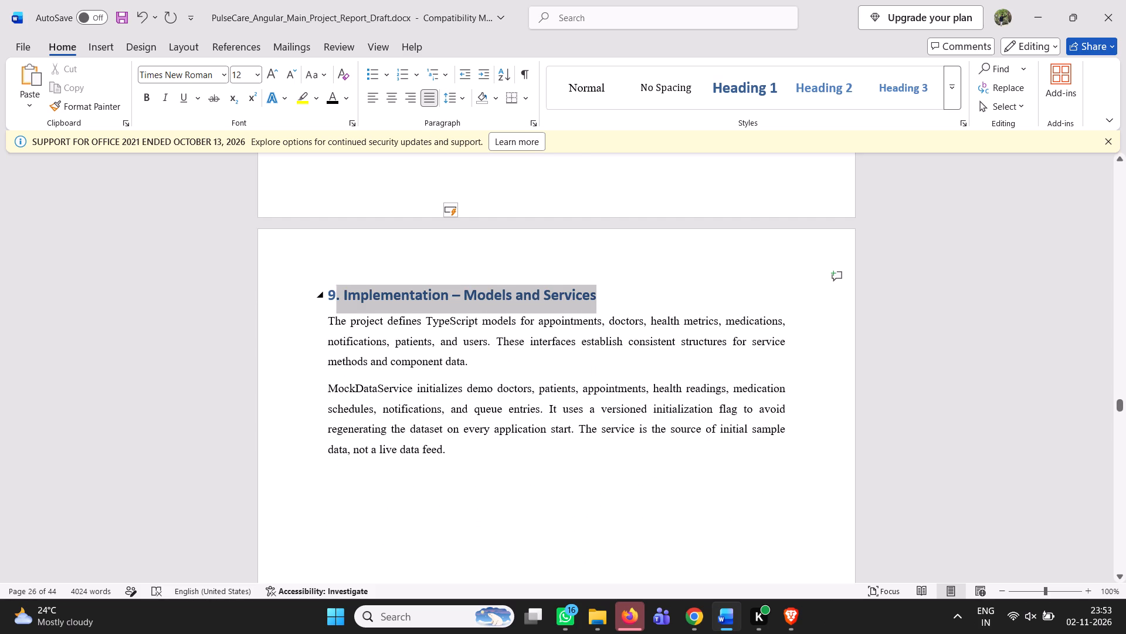
pyautogui.moveTo(340, 289); pyautogui.dragTo(325, 288)
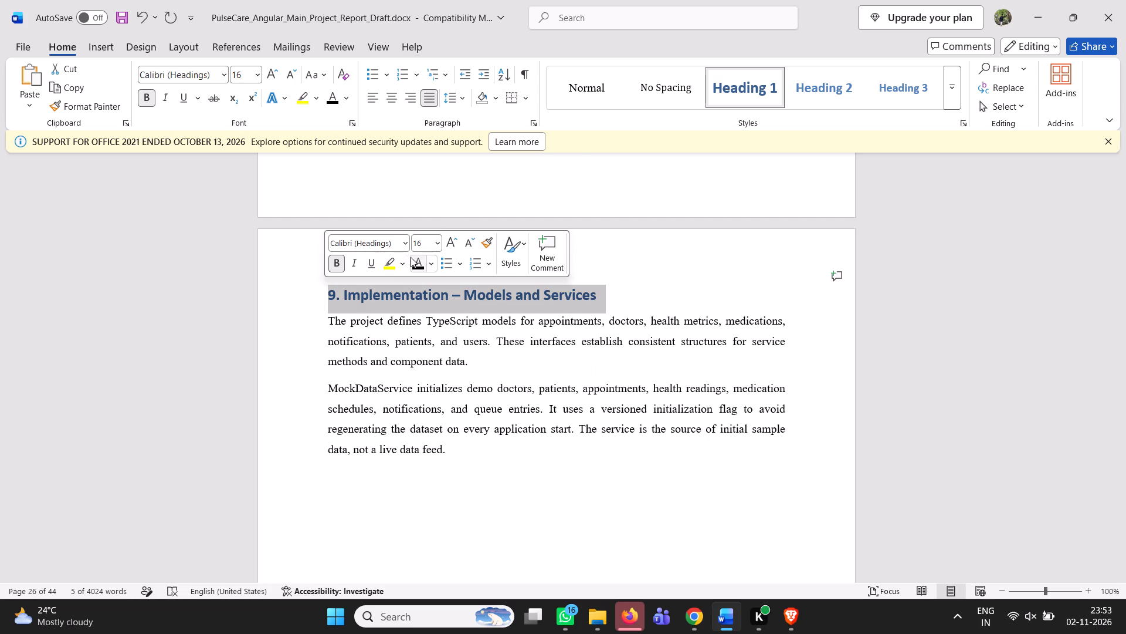
pyautogui.click(412, 258)
pyautogui.click(403, 242)
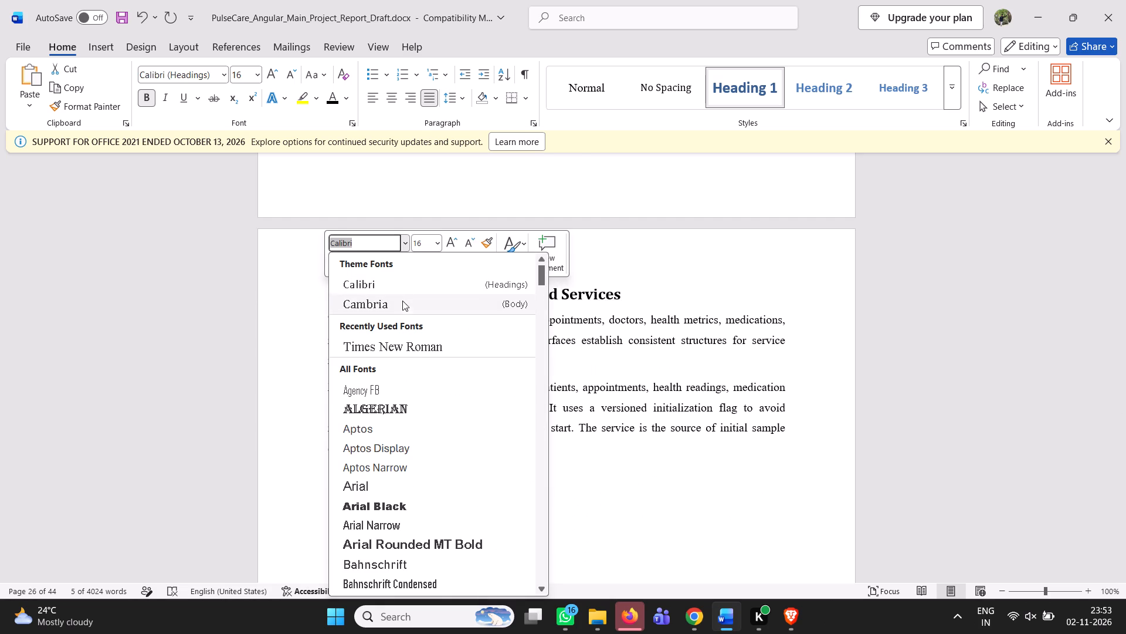
pyautogui.click(406, 353)
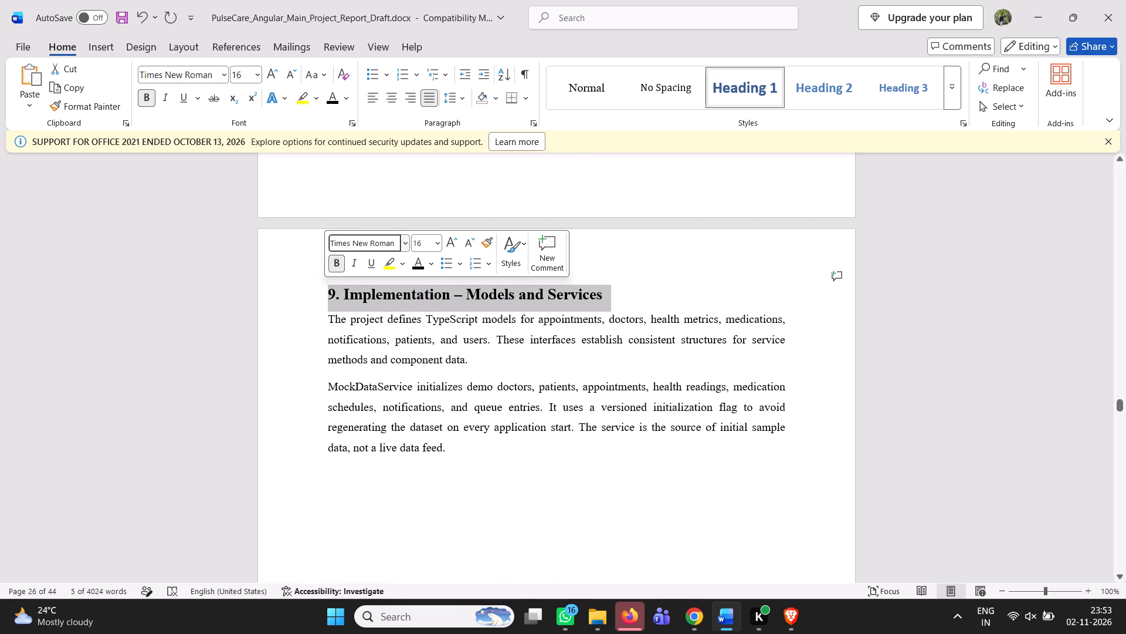
pyautogui.click(392, 102)
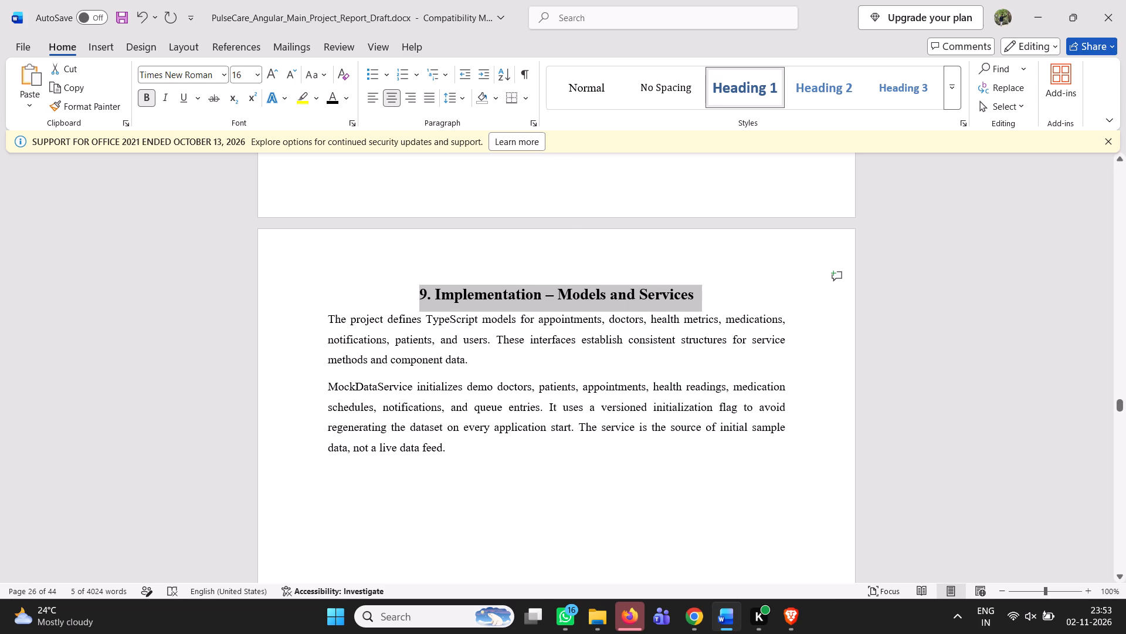
# Add an unnumbered empty line beneath the "9. Implementation – Models and Services" heading.
pyautogui.click(717, 285)
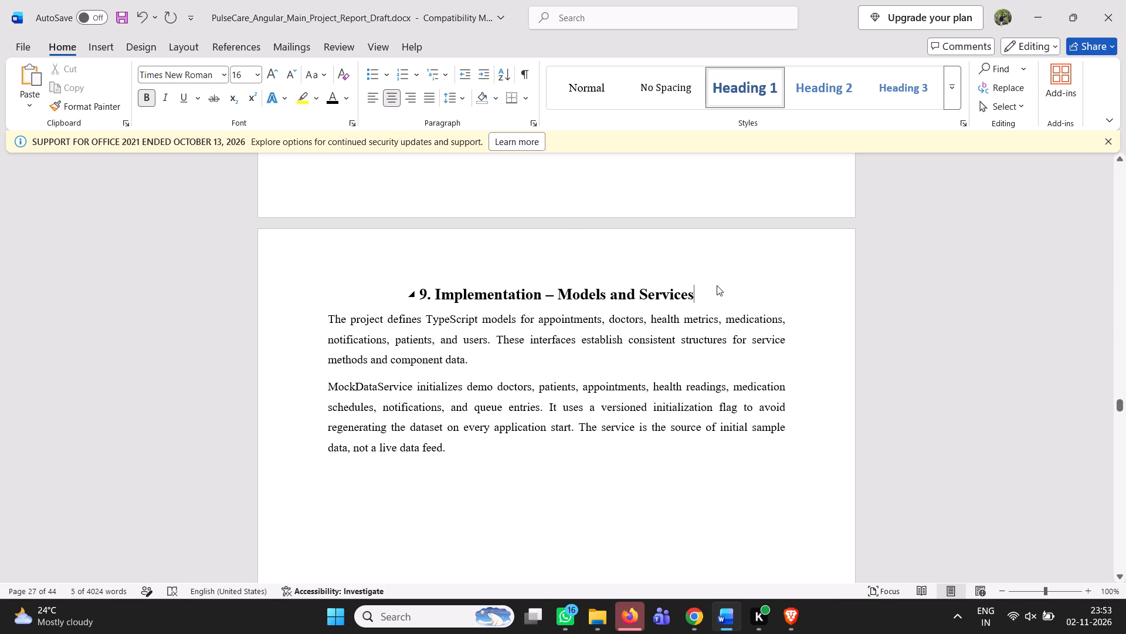
pyautogui.press('Return')
pyautogui.press('BackSpace')
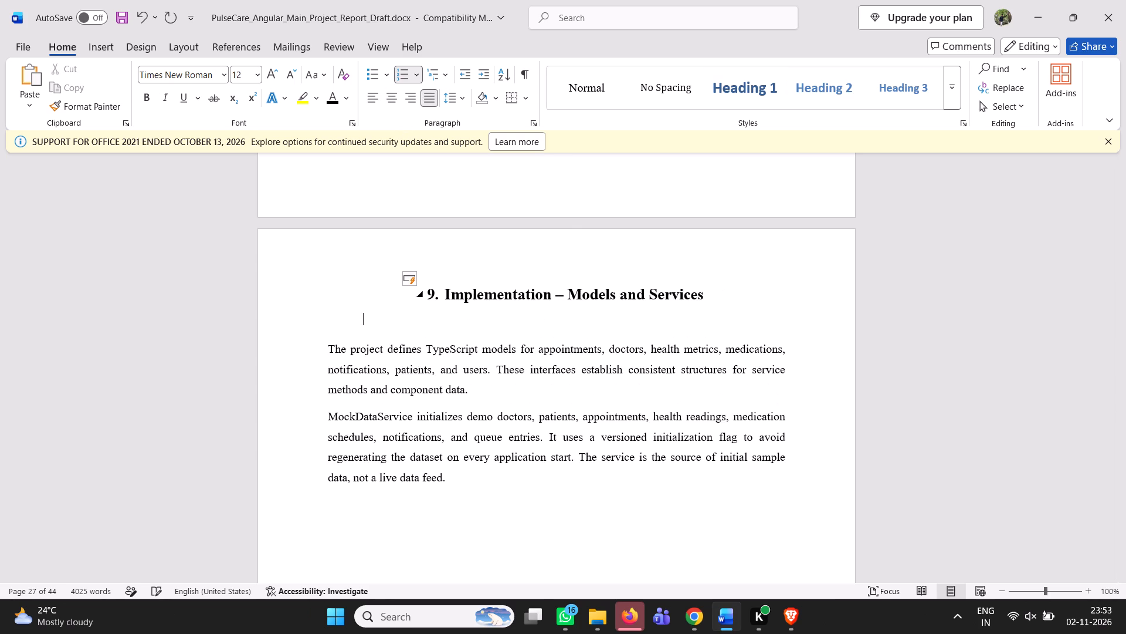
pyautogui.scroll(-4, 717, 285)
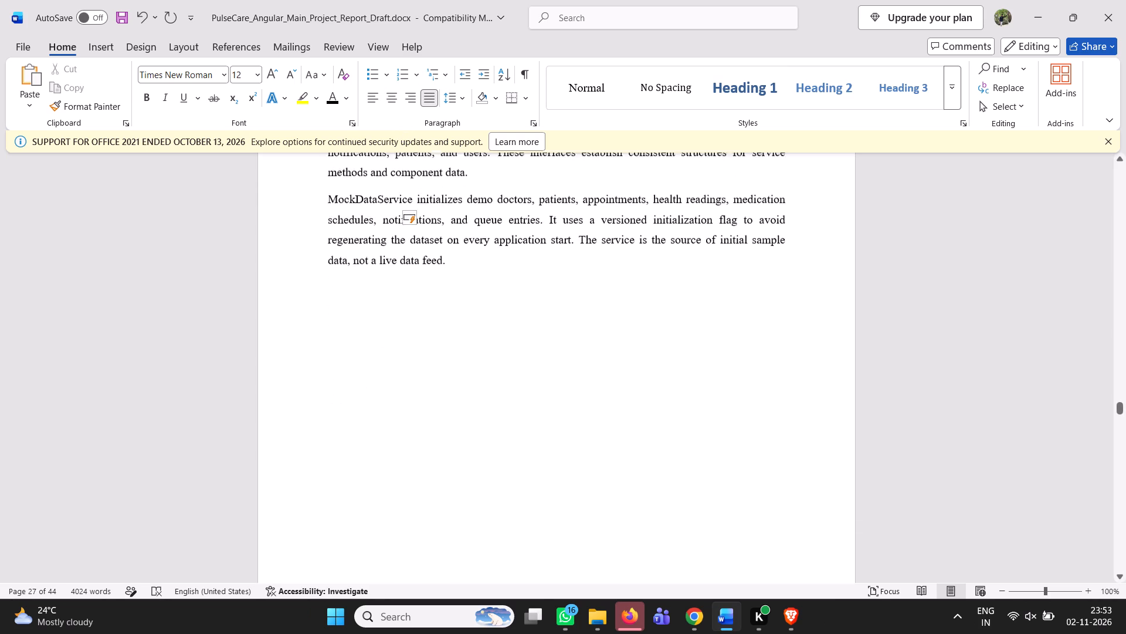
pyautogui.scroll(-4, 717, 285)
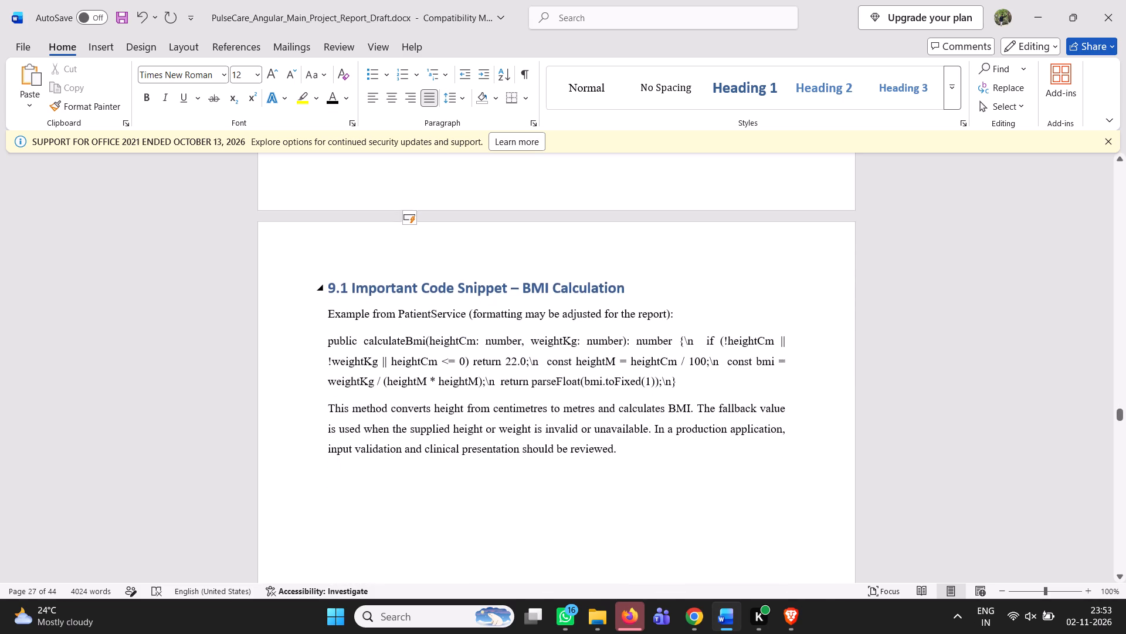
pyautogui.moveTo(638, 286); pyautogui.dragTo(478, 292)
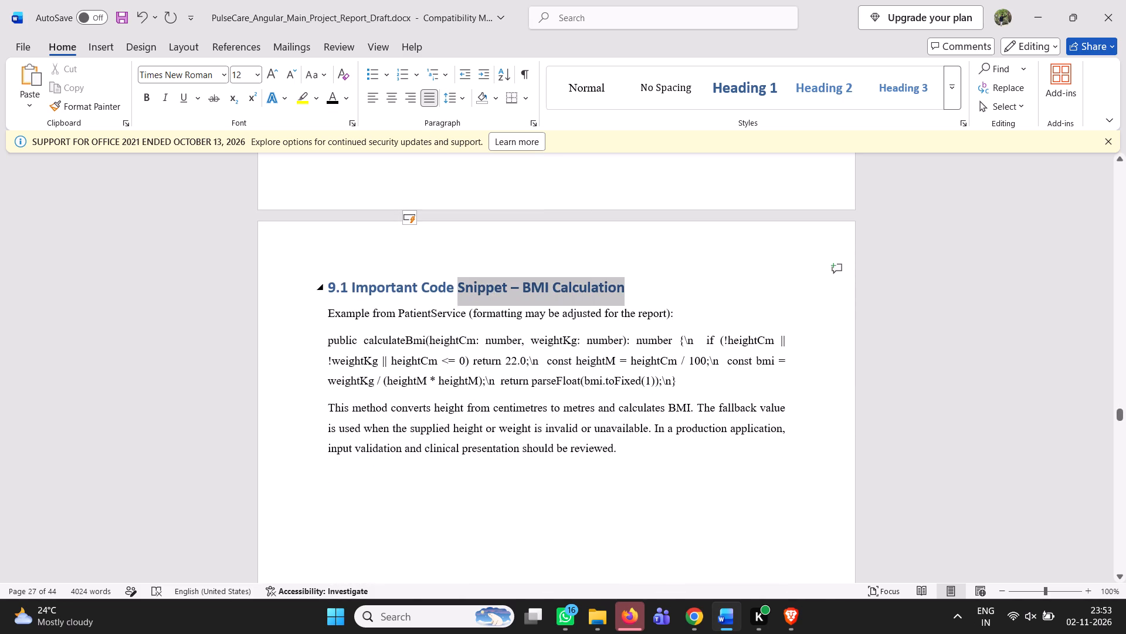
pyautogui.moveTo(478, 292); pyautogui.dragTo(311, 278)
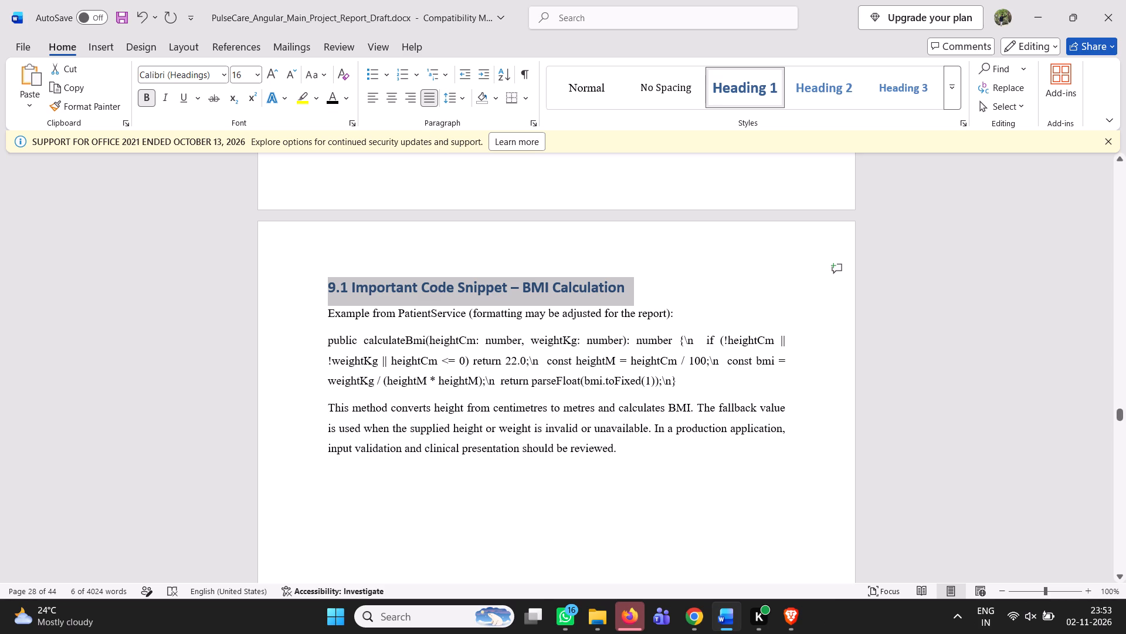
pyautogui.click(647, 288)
# Review the section 9 heading and the code snippet headings and text in sections 9.1, 9.2 and 9.3.
pyautogui.scroll(4, 617, 279)
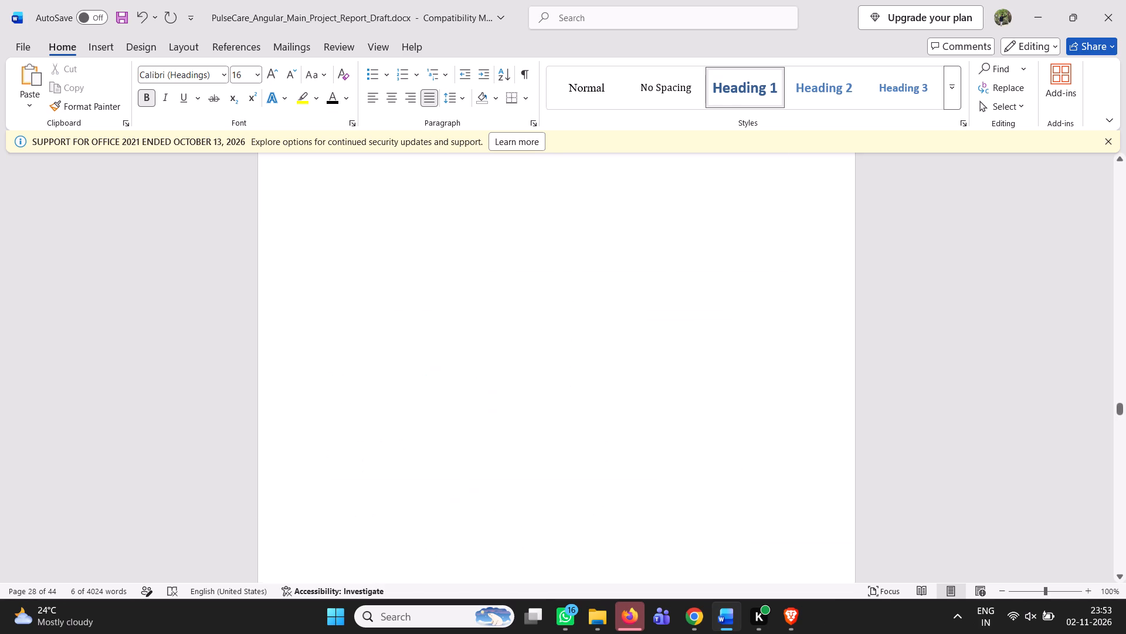
pyautogui.scroll(2, 617, 279)
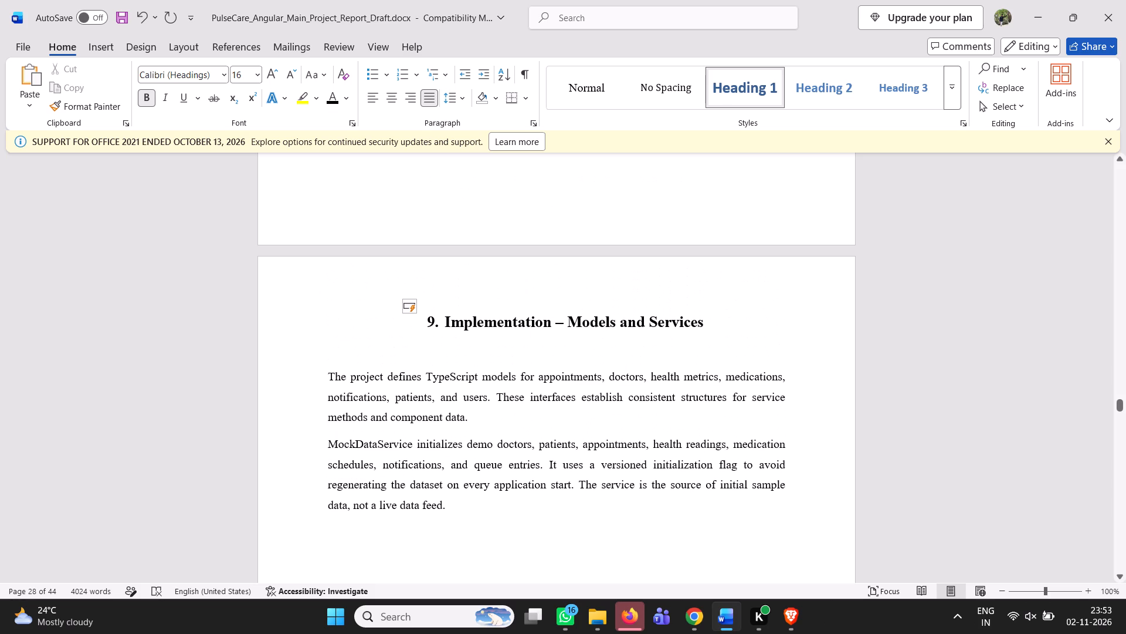
pyautogui.scroll(-3, 617, 279)
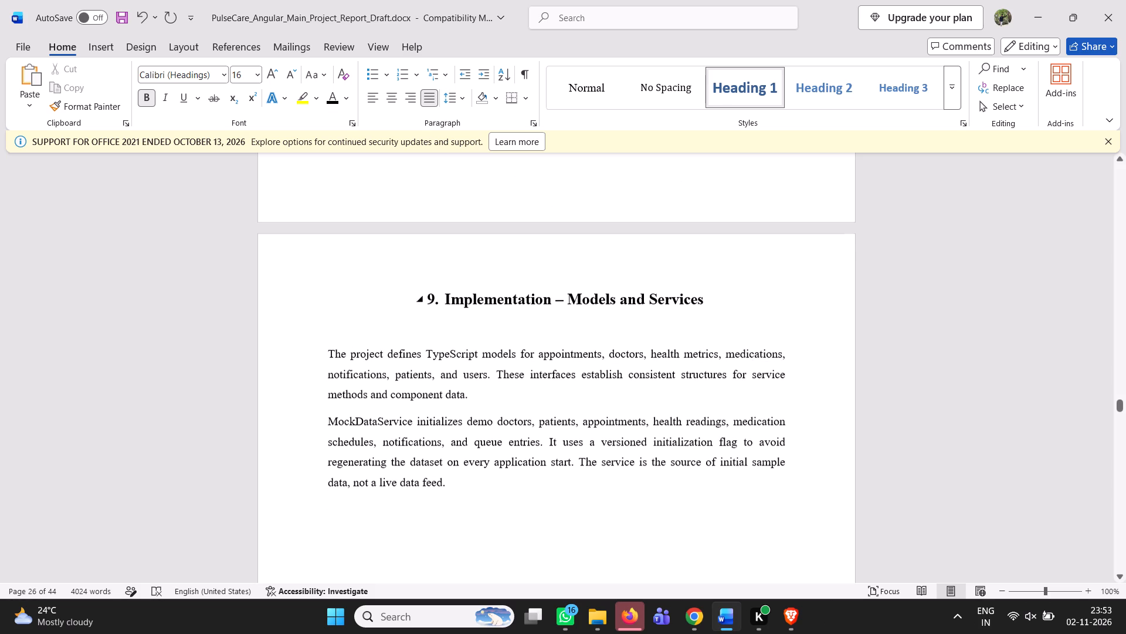
pyautogui.scroll(-5, 617, 279)
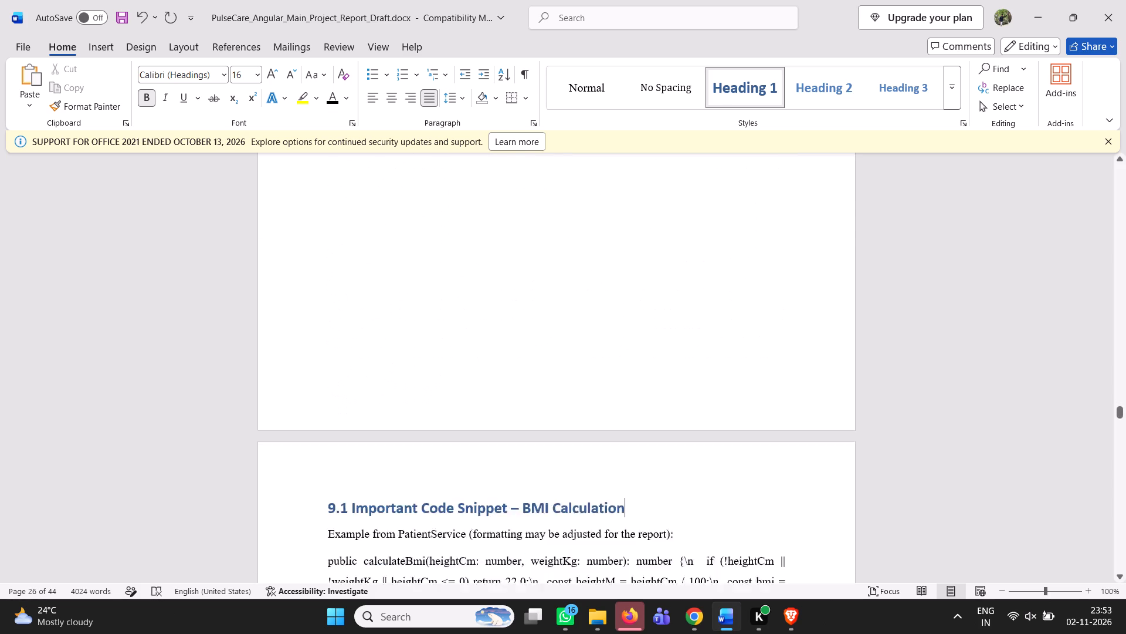
pyautogui.scroll(-6, 617, 279)
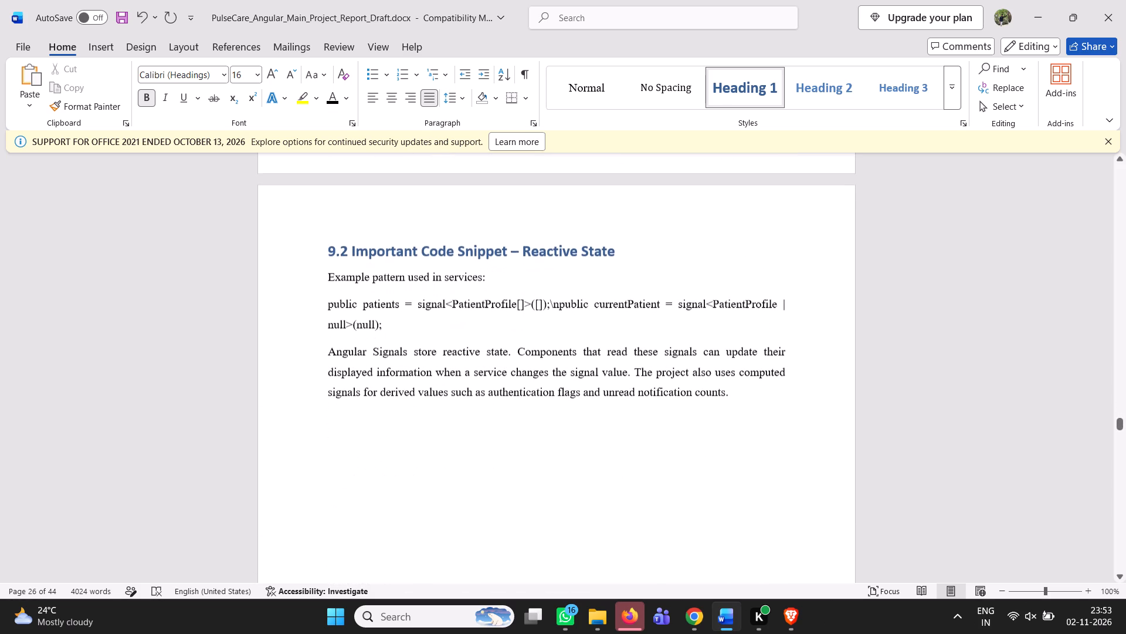
pyautogui.scroll(-6, 617, 279)
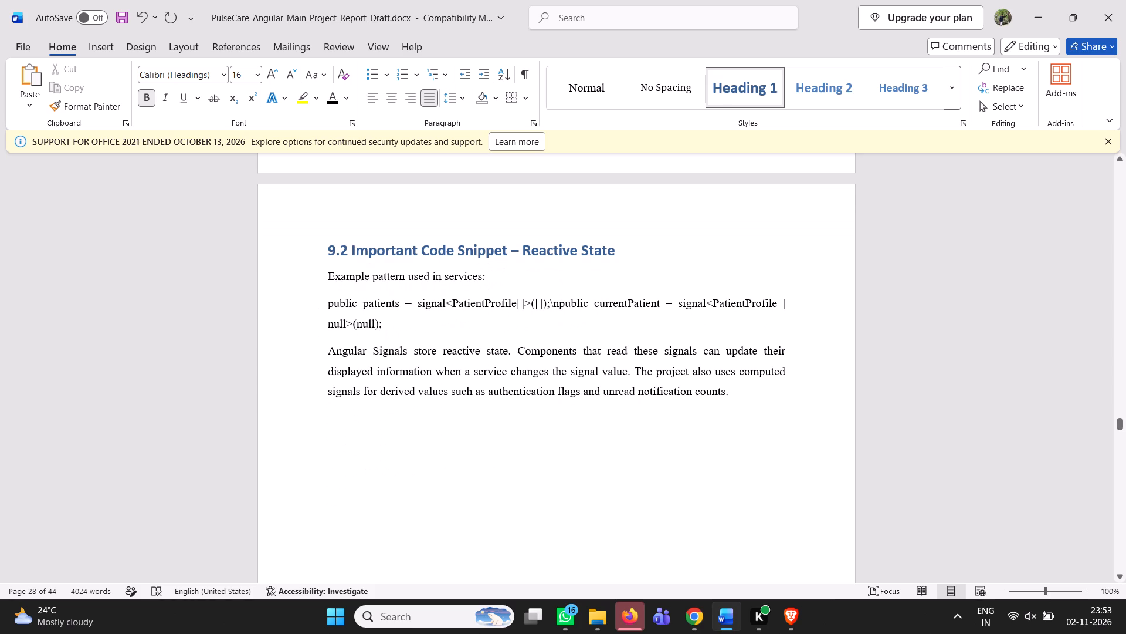
pyautogui.scroll(-4, 617, 279)
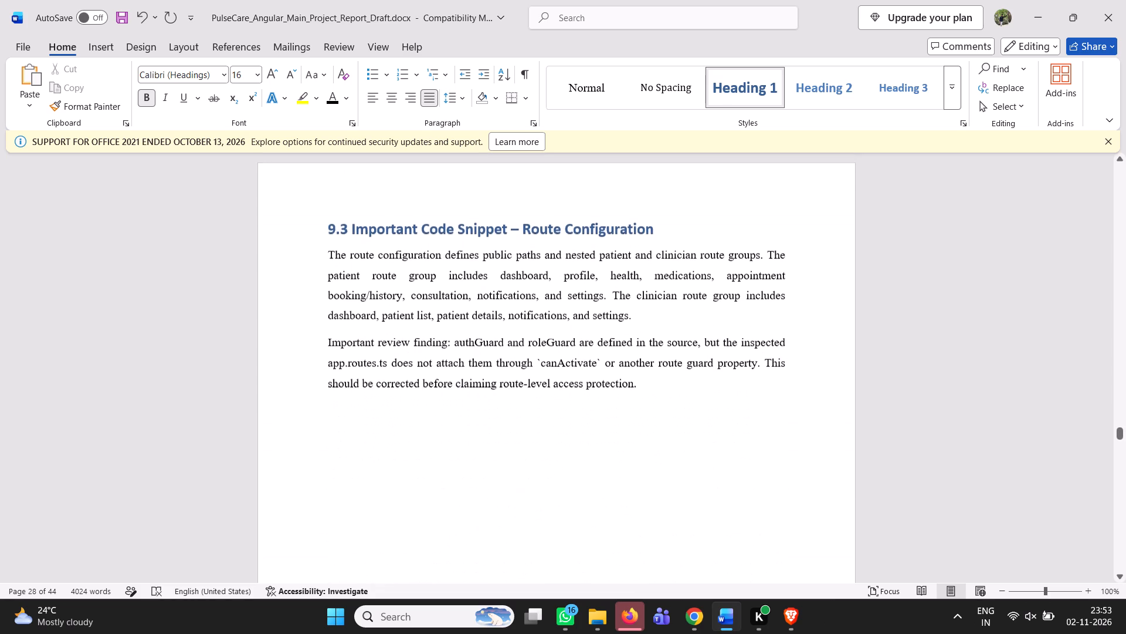
pyautogui.scroll(-3, 617, 279)
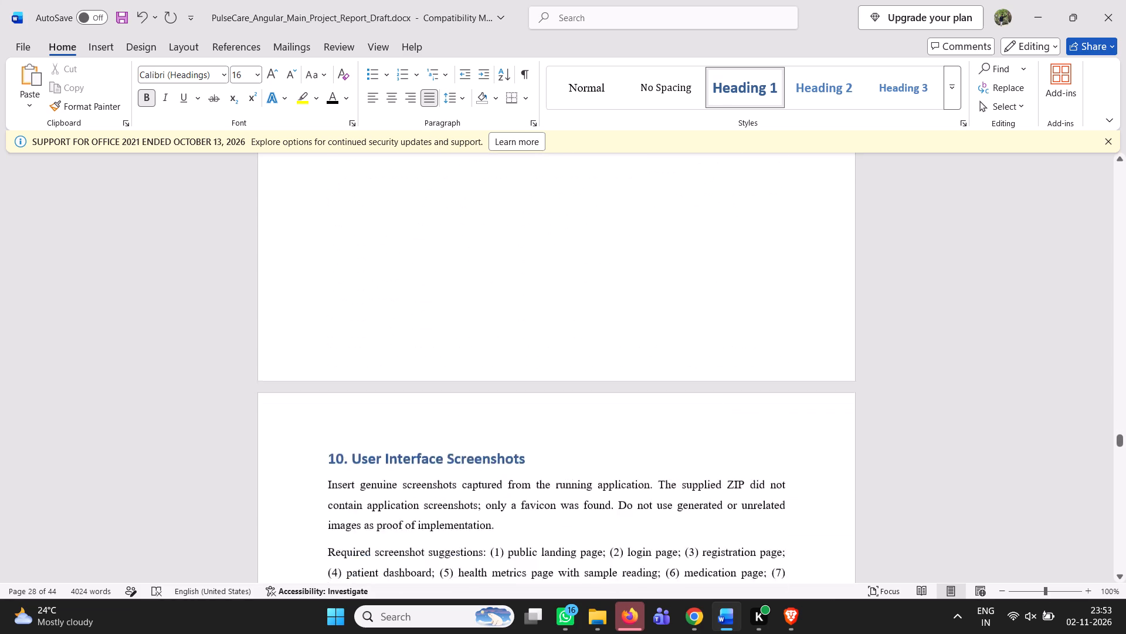
# Format the "10. User Interface Screenshots" heading in black Times New Roman and centre it.
pyautogui.scroll(-2, 617, 279)
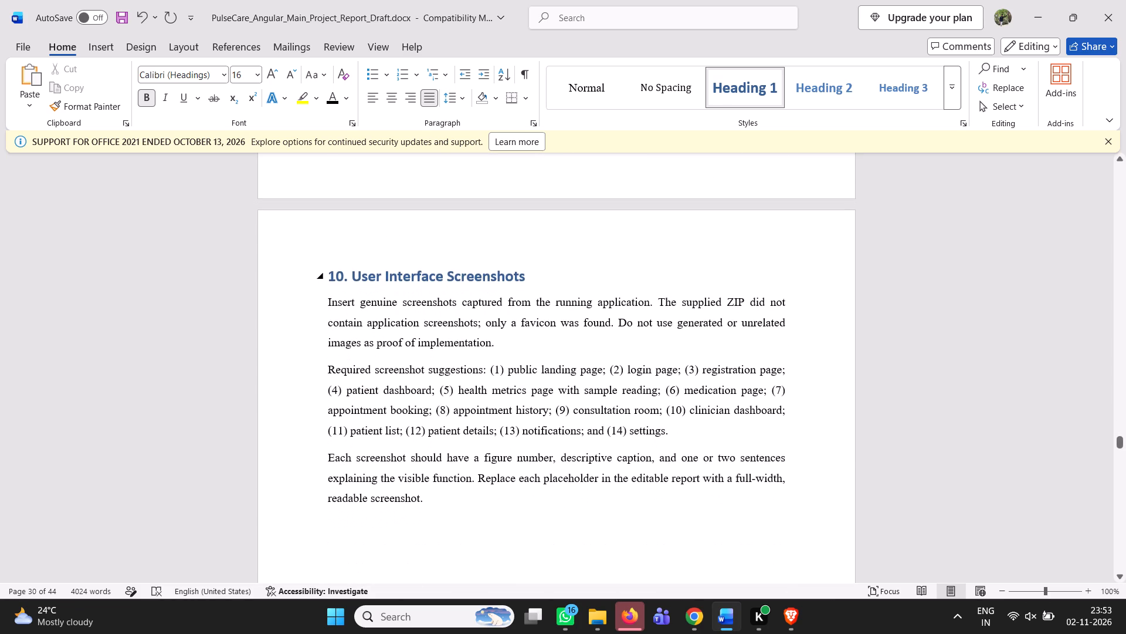
pyautogui.moveTo(541, 276); pyautogui.dragTo(381, 290)
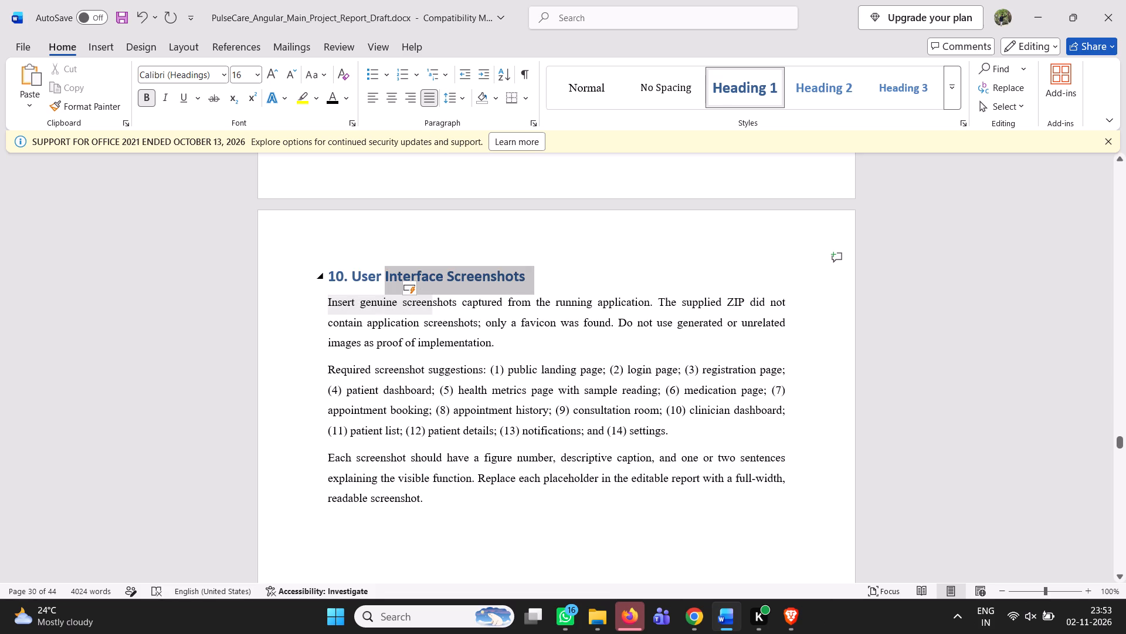
pyautogui.moveTo(381, 290); pyautogui.dragTo(313, 274)
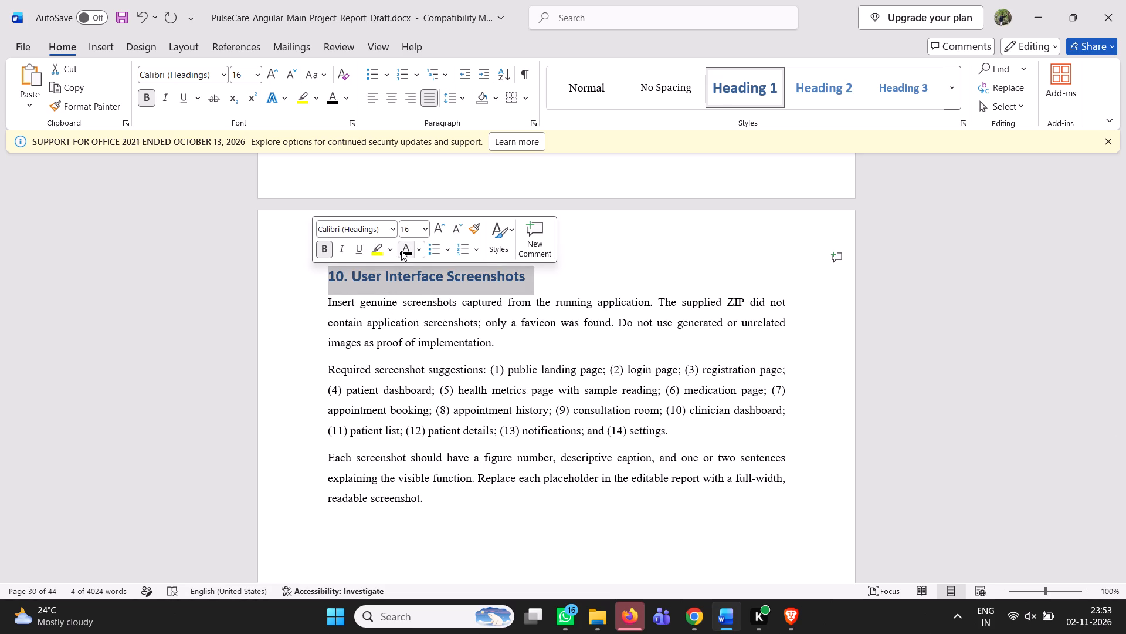
pyautogui.click(401, 251)
pyautogui.click(389, 230)
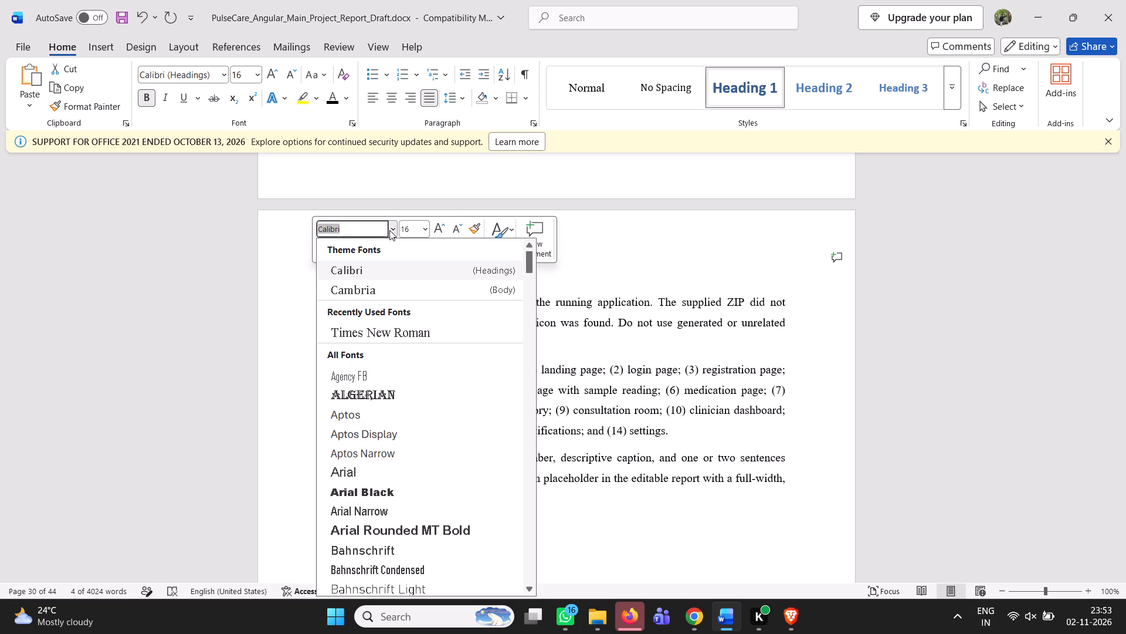
pyautogui.click(379, 329)
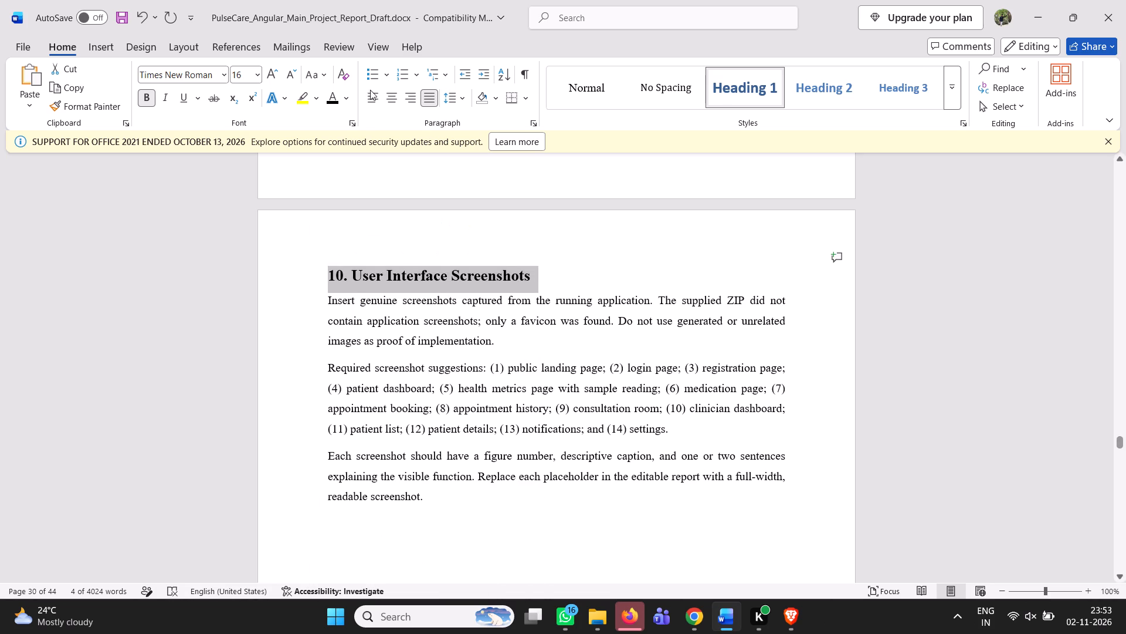
pyautogui.click(391, 97)
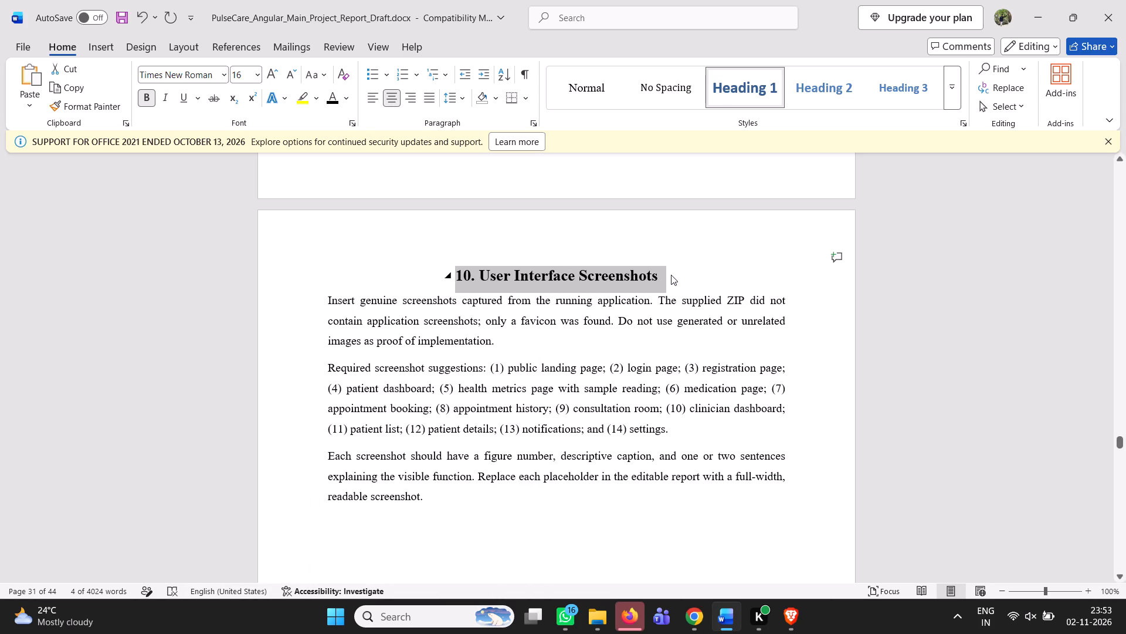
# Add an unnumbered empty line beneath the "10. User Interface Screenshots" heading.
pyautogui.click(671, 275)
pyautogui.press('Return')
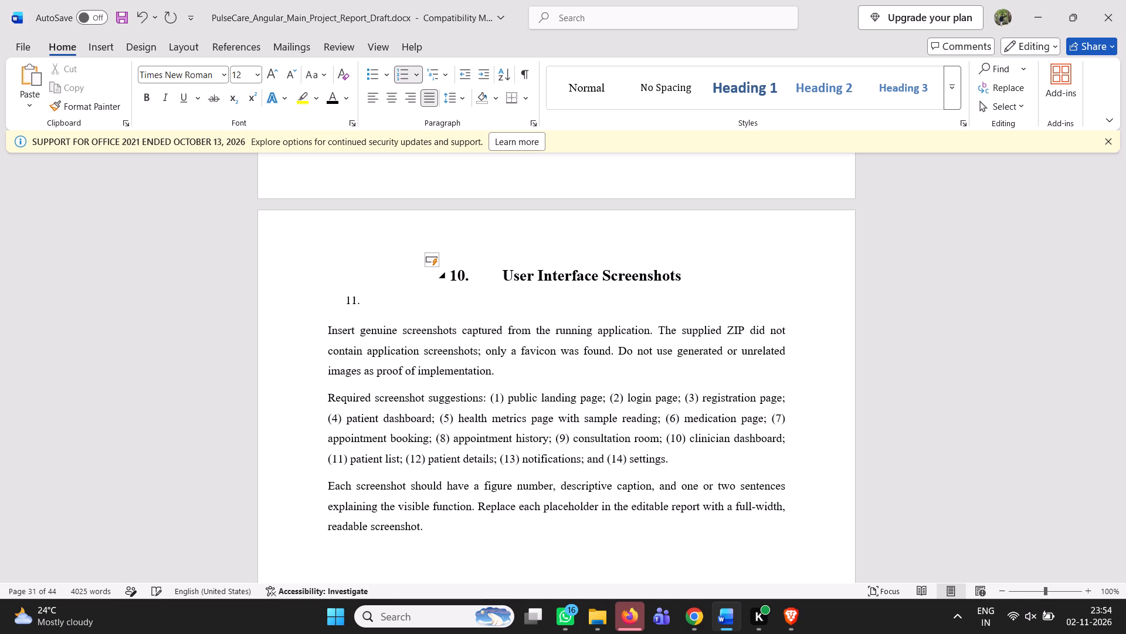
pyautogui.press('BackSpace')
# Format the "11. Testing Strategy" heading in black Times New Roman and centre it.
pyautogui.scroll(-3, 671, 275)
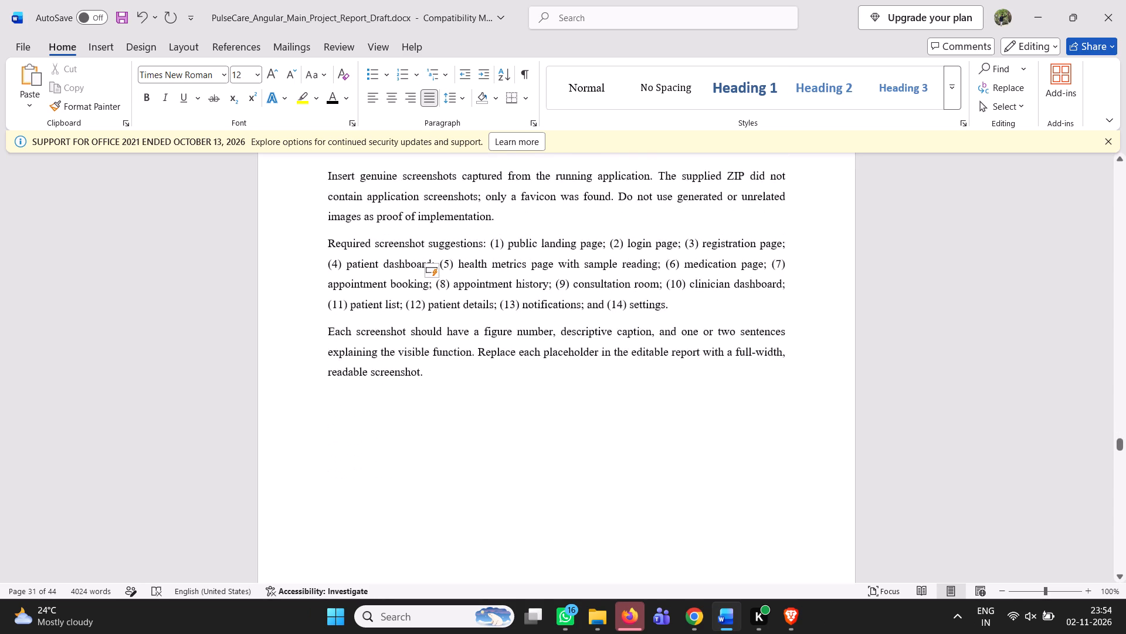
pyautogui.scroll(-5, 671, 275)
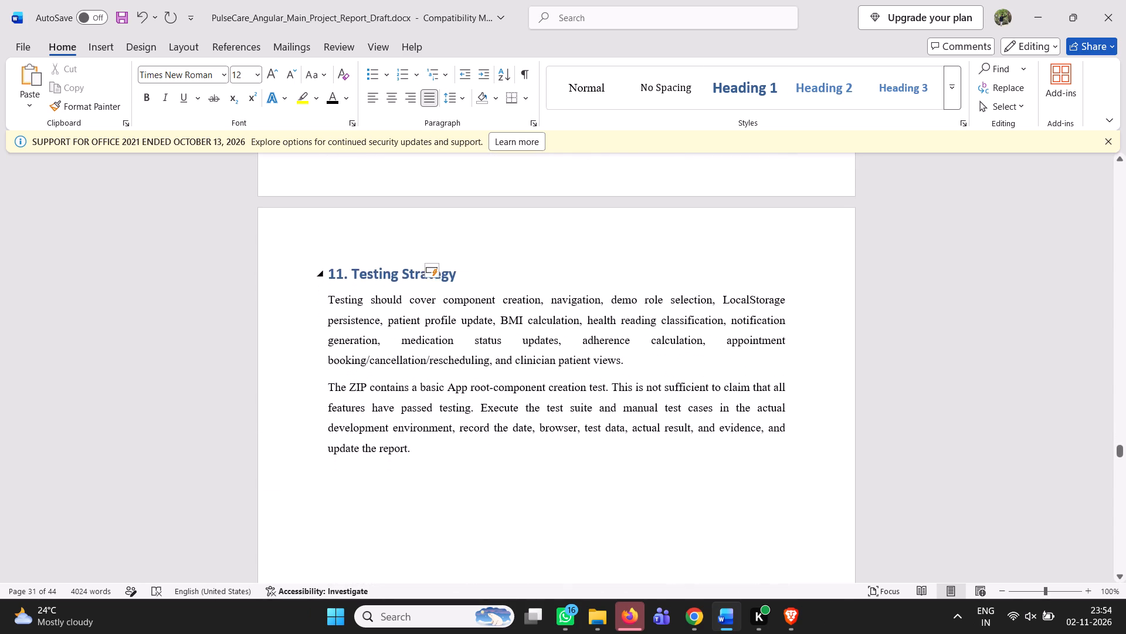
pyautogui.click(633, 278)
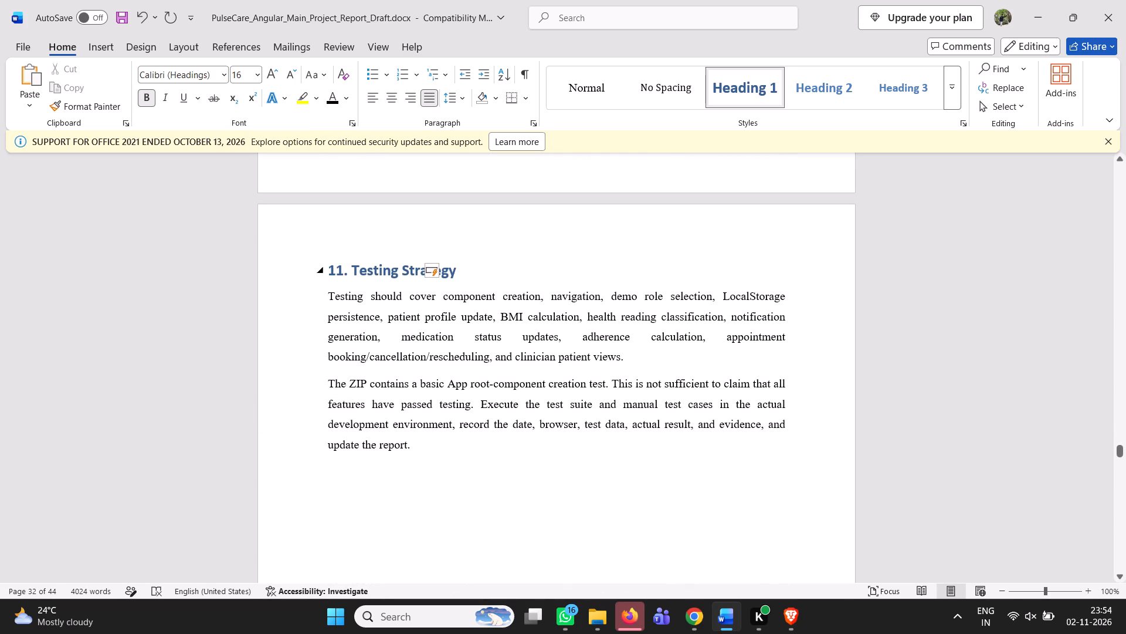
pyautogui.moveTo(464, 269); pyautogui.dragTo(308, 275)
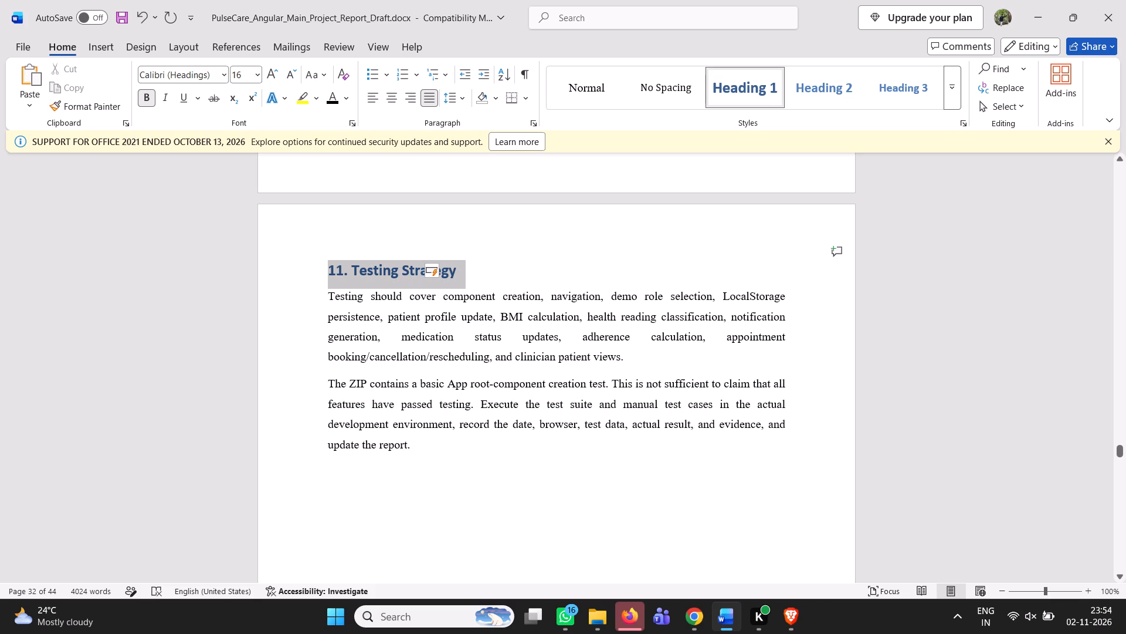
pyautogui.moveTo(308, 275); pyautogui.dragTo(308, 274)
pyautogui.click(399, 253)
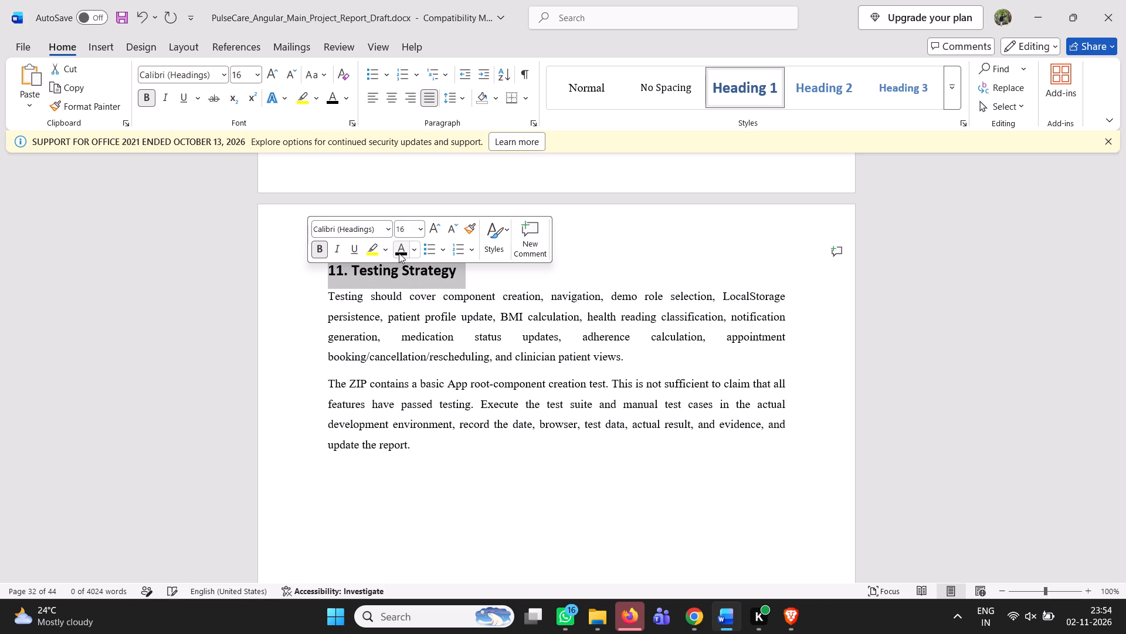
pyautogui.click(384, 234)
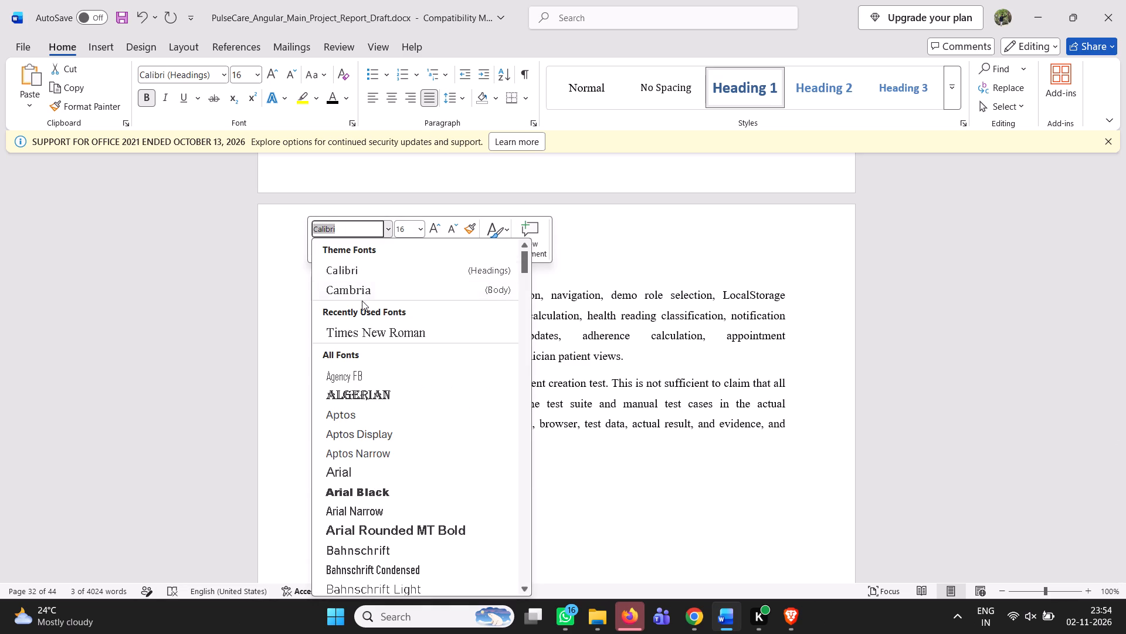
pyautogui.click(364, 325)
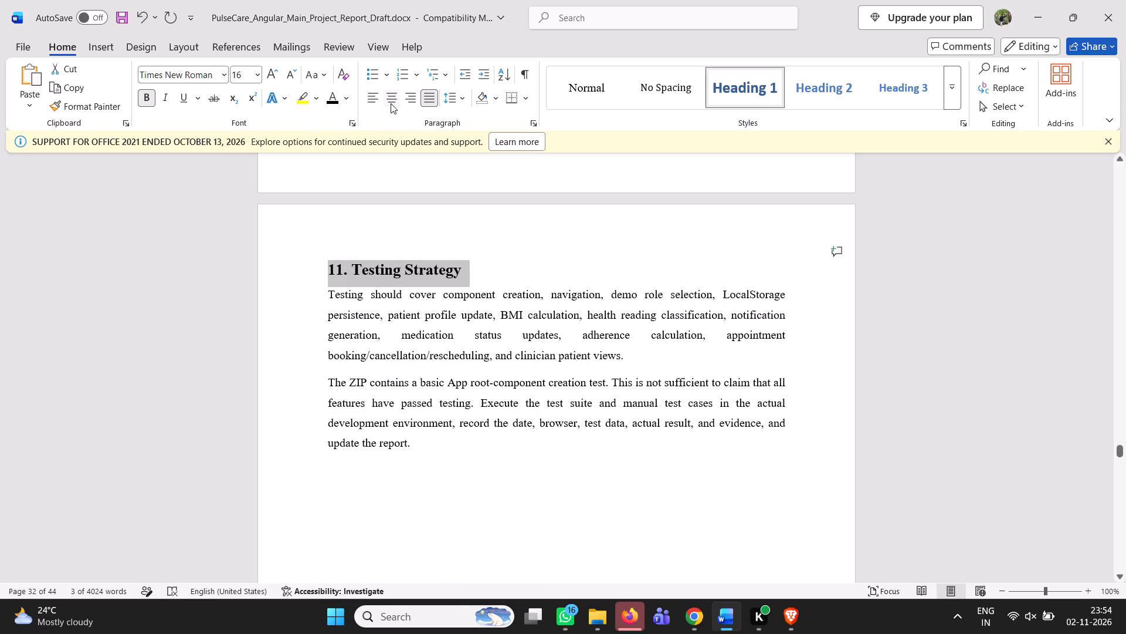
pyautogui.click(389, 99)
# Add an unnumbered empty line beneath the "11. Testing Strategy" heading.
pyautogui.click(632, 263)
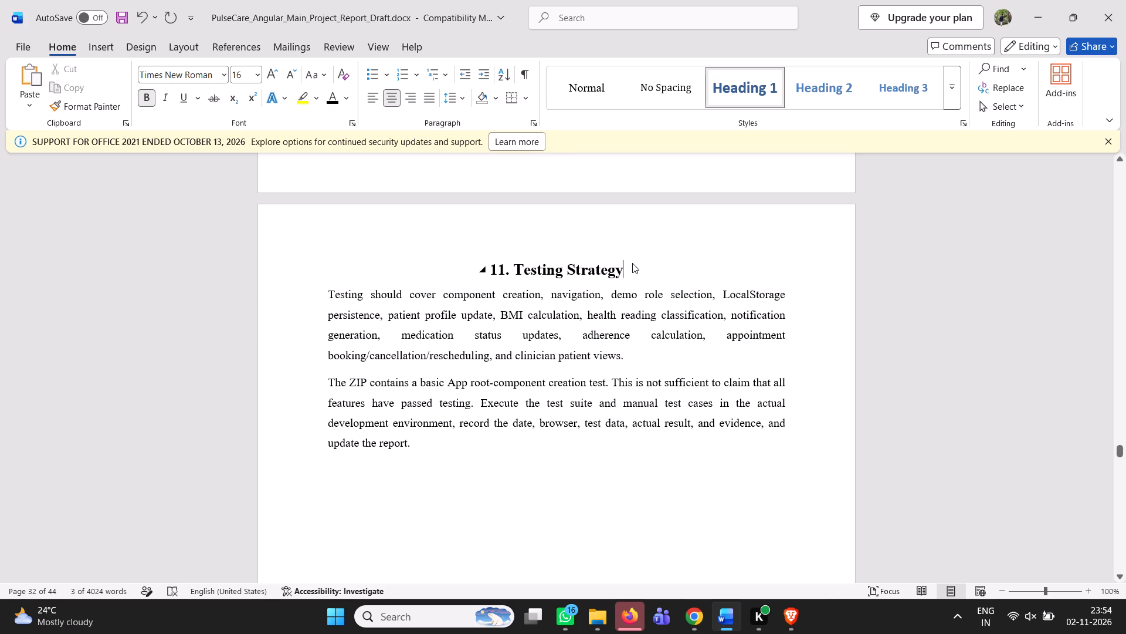
pyautogui.press('Return')
pyautogui.press('BackSpace')
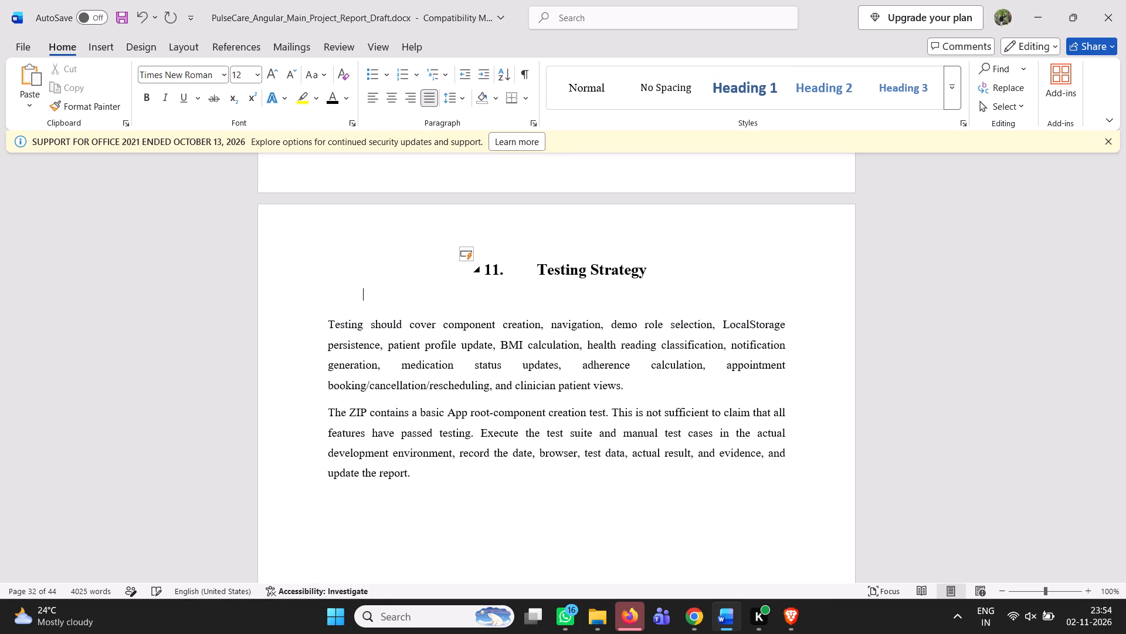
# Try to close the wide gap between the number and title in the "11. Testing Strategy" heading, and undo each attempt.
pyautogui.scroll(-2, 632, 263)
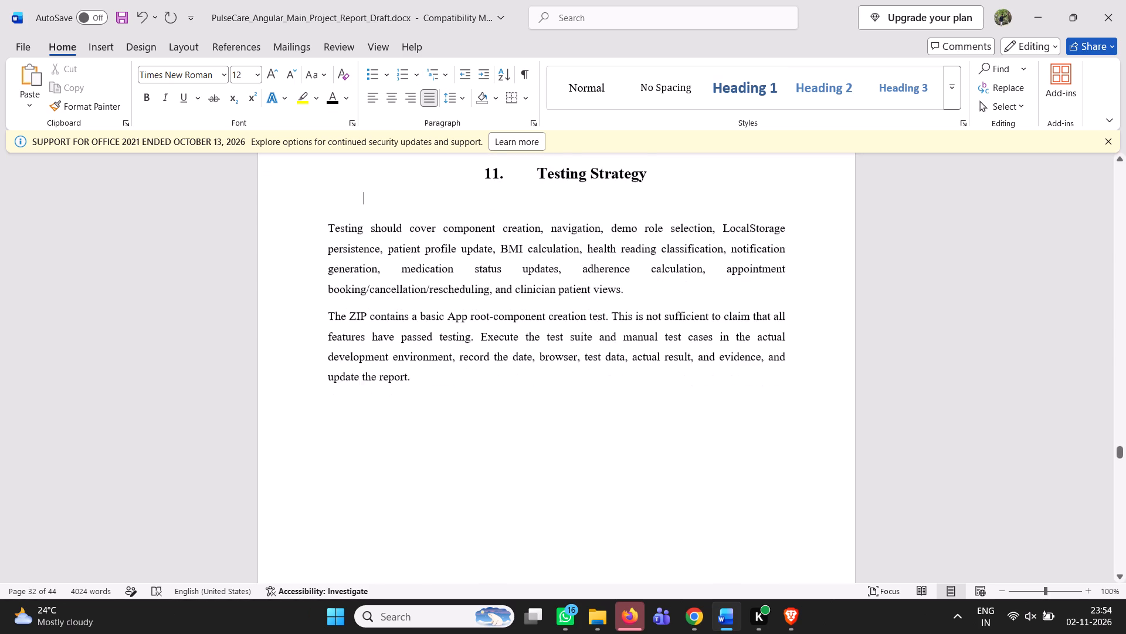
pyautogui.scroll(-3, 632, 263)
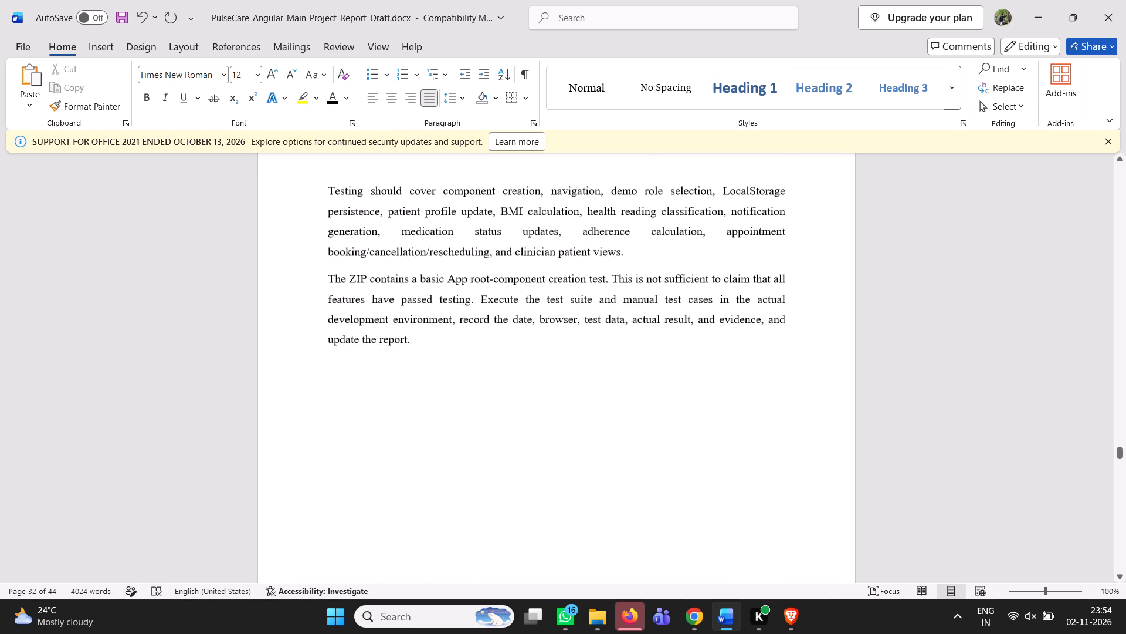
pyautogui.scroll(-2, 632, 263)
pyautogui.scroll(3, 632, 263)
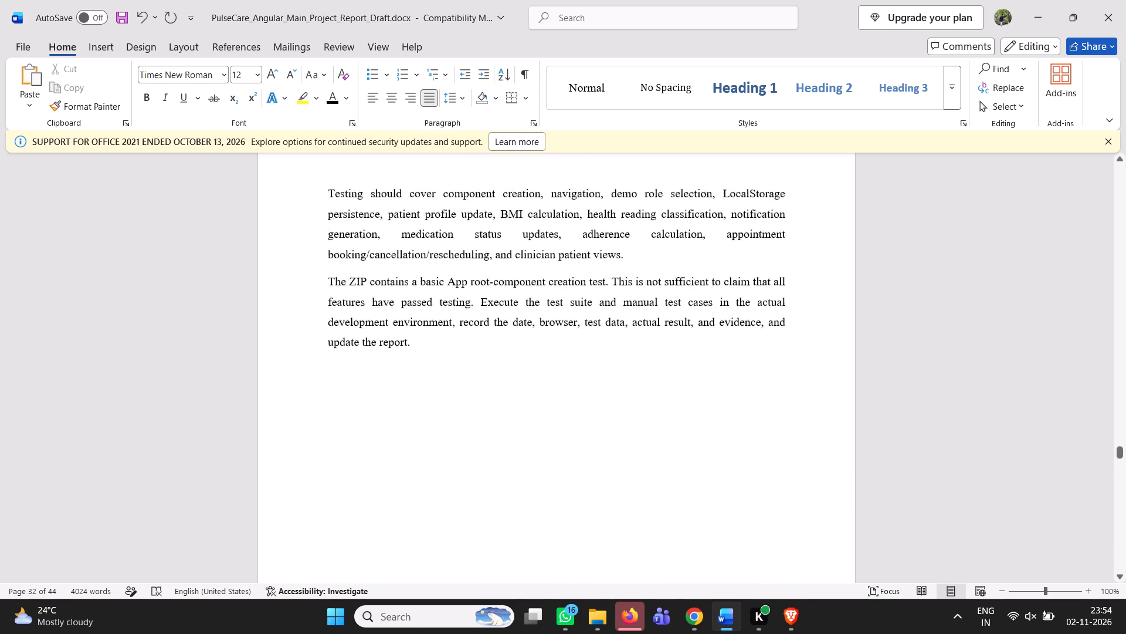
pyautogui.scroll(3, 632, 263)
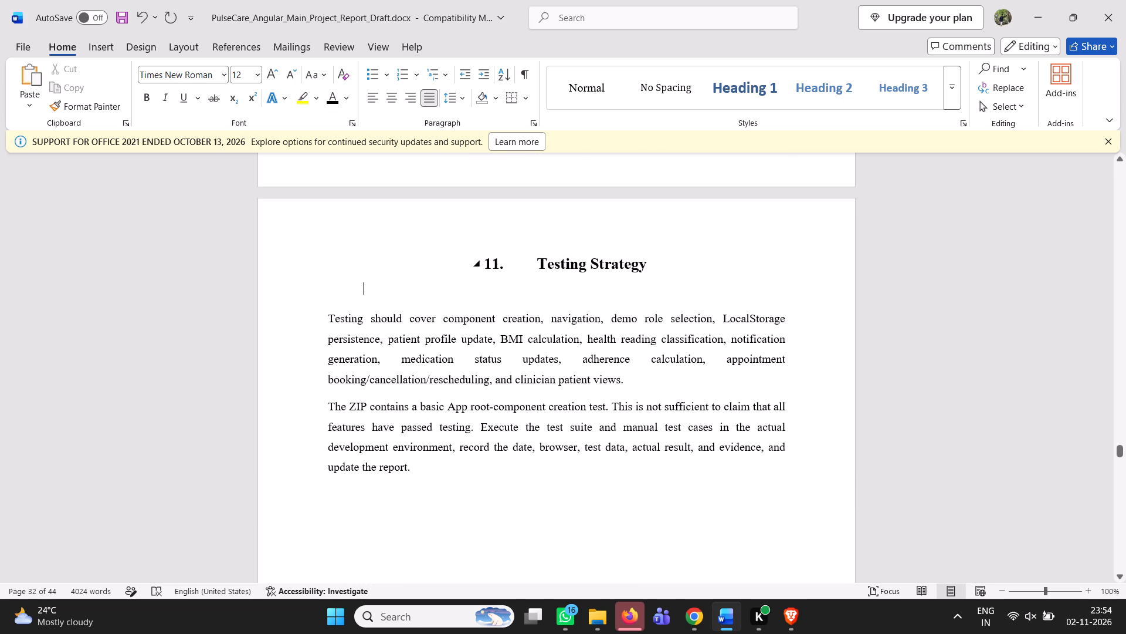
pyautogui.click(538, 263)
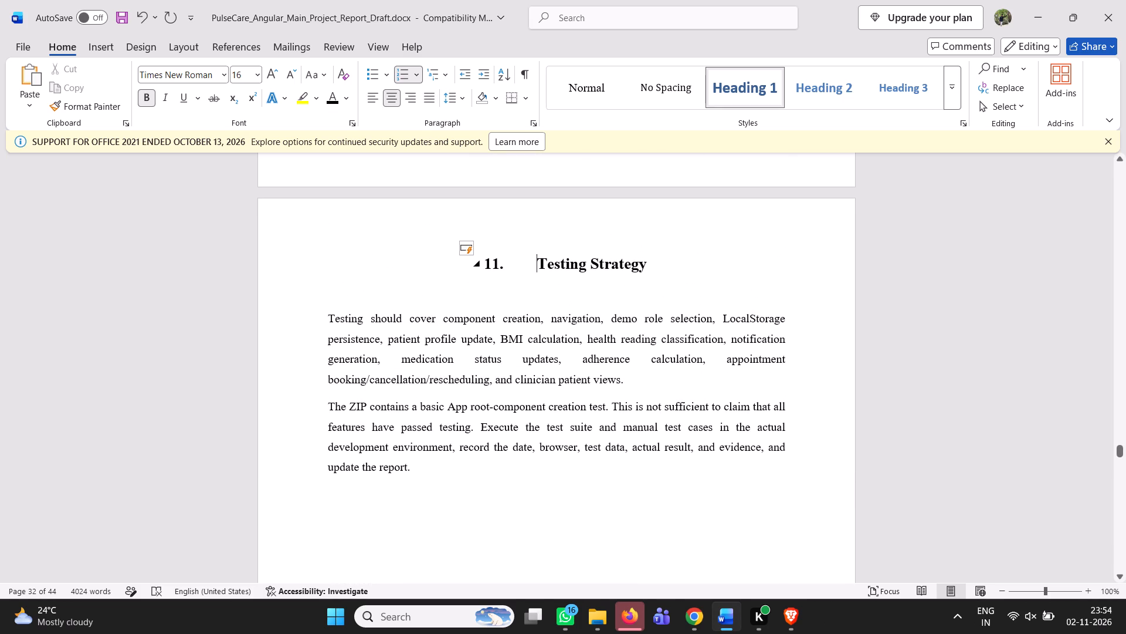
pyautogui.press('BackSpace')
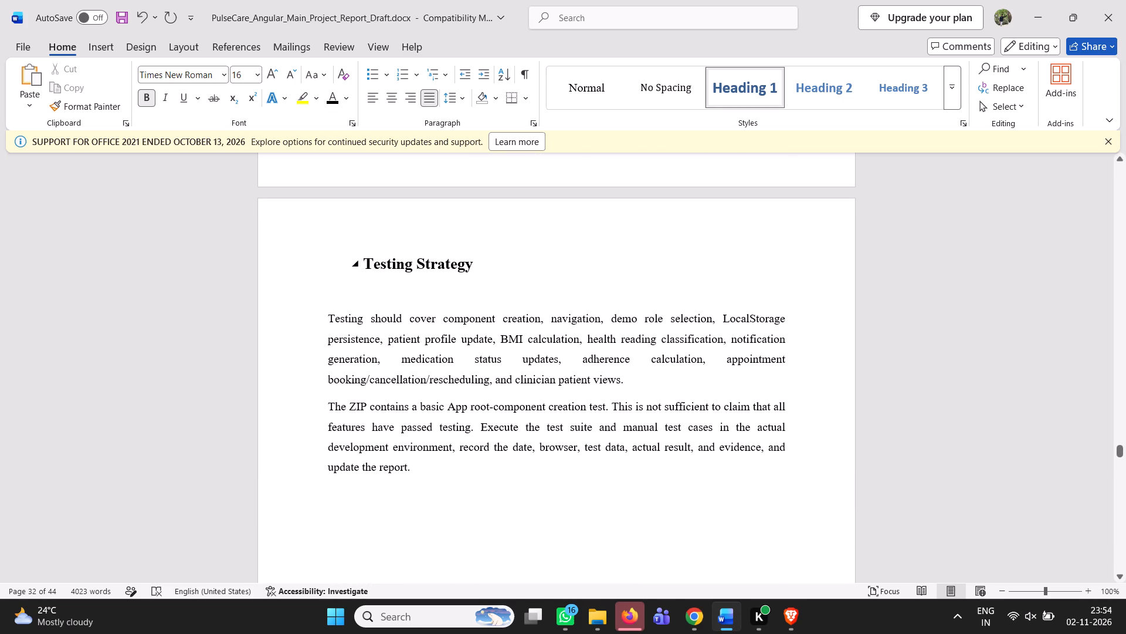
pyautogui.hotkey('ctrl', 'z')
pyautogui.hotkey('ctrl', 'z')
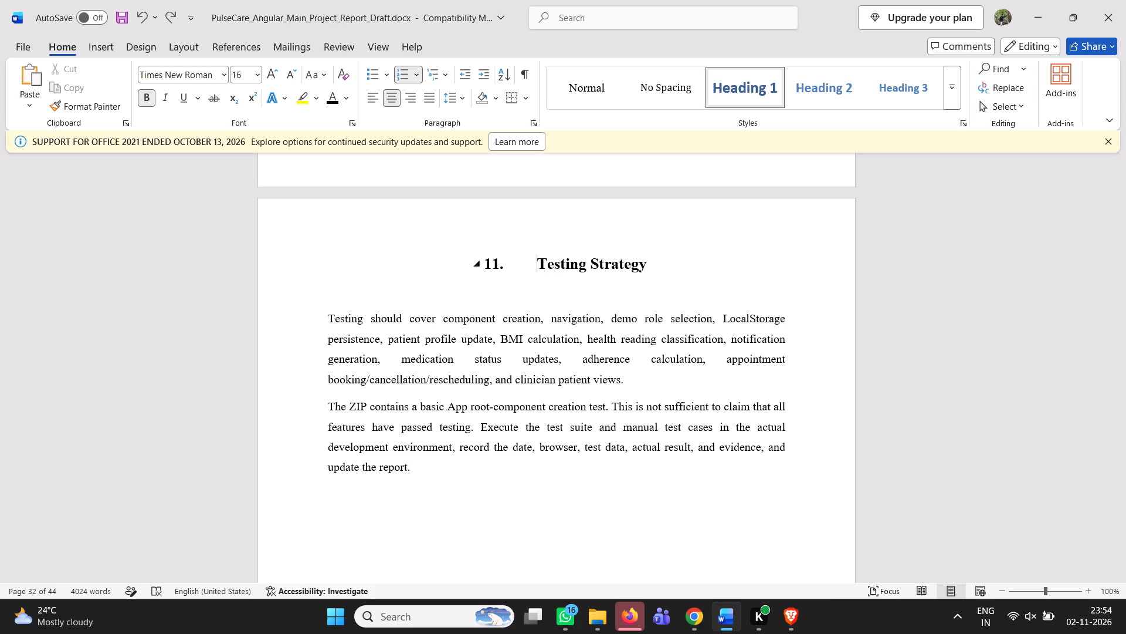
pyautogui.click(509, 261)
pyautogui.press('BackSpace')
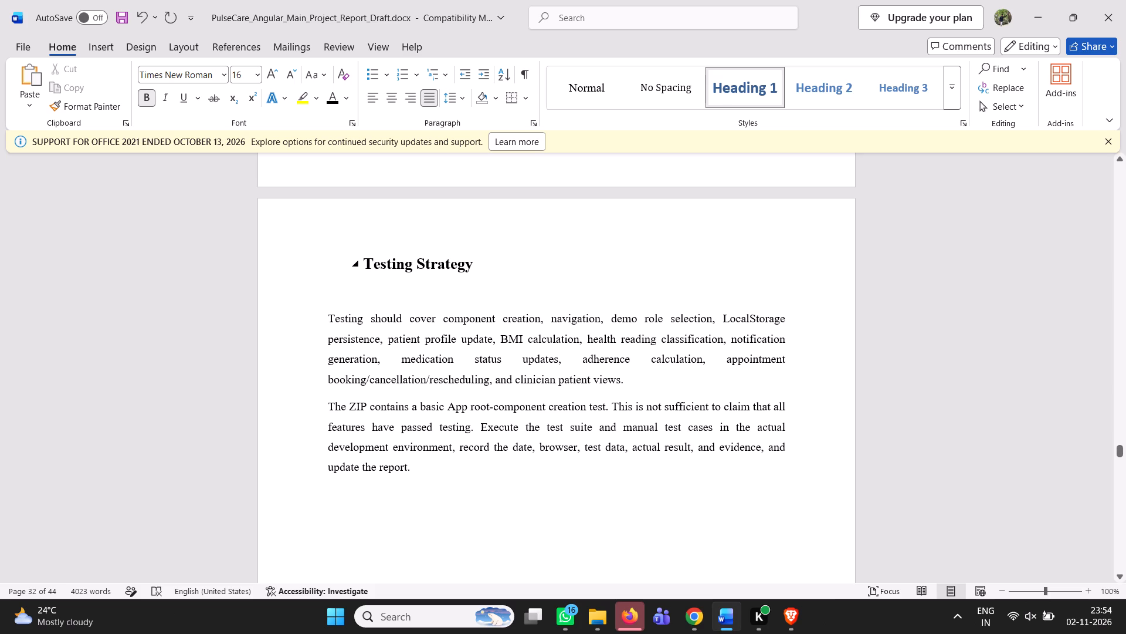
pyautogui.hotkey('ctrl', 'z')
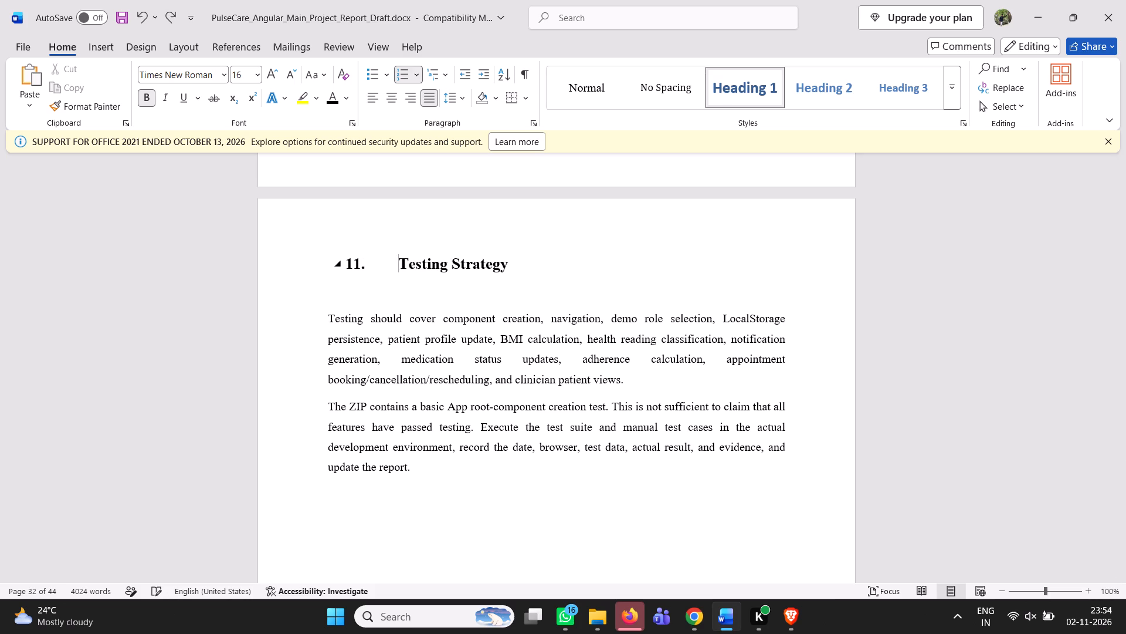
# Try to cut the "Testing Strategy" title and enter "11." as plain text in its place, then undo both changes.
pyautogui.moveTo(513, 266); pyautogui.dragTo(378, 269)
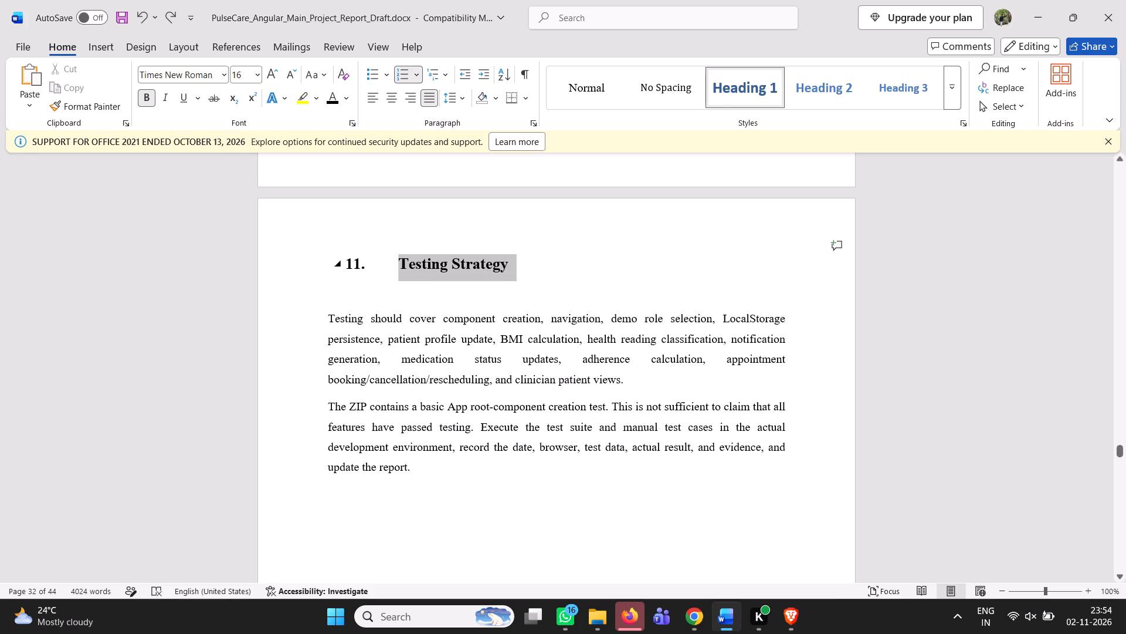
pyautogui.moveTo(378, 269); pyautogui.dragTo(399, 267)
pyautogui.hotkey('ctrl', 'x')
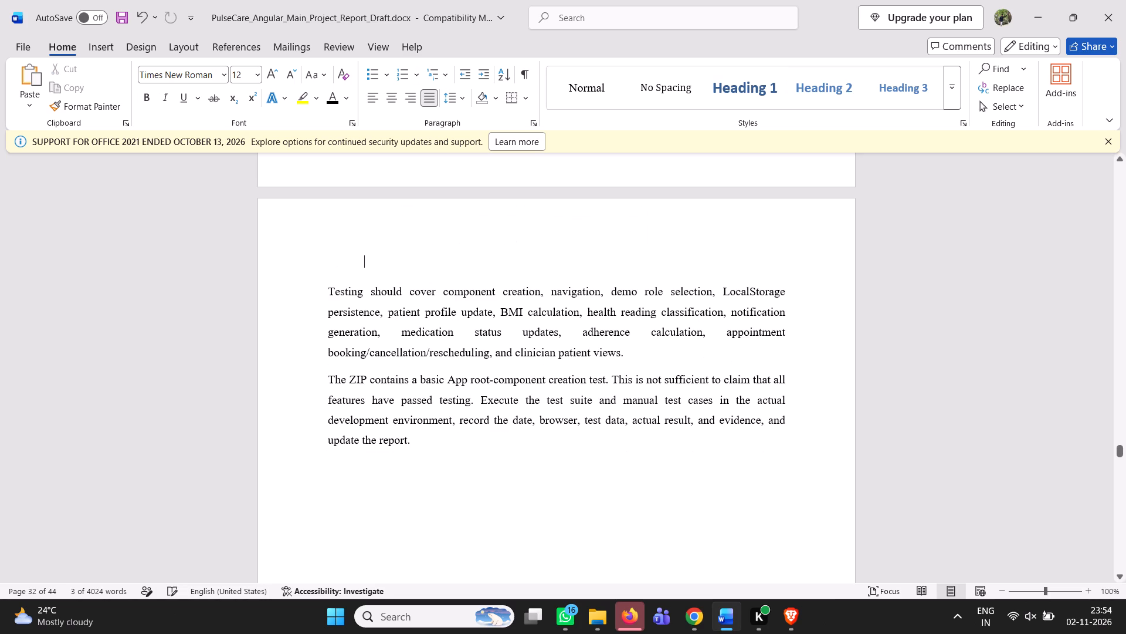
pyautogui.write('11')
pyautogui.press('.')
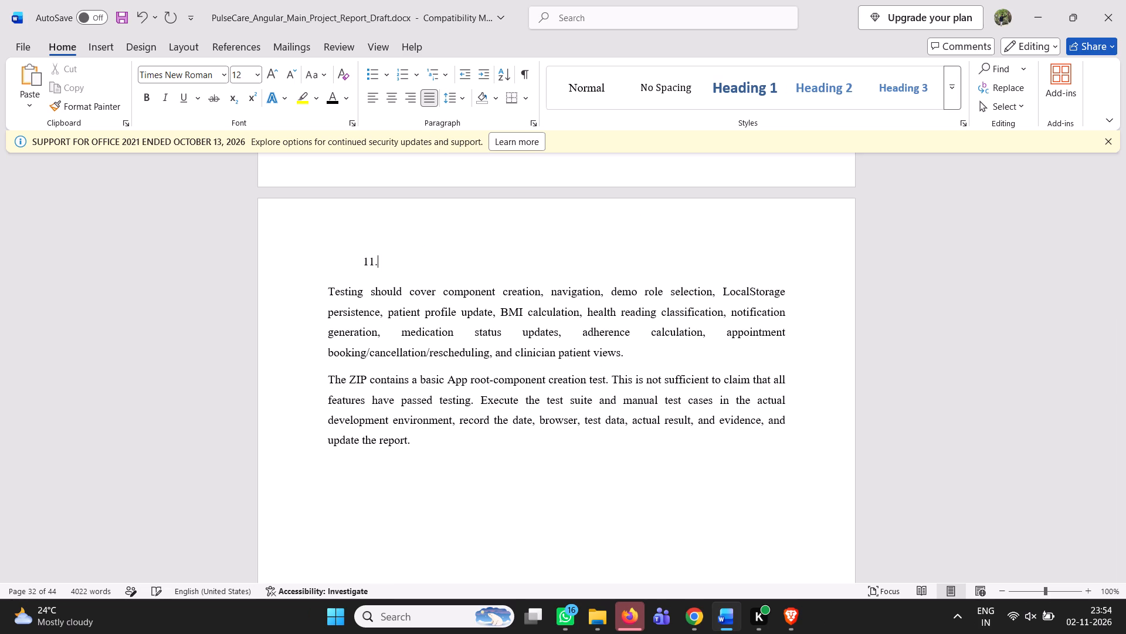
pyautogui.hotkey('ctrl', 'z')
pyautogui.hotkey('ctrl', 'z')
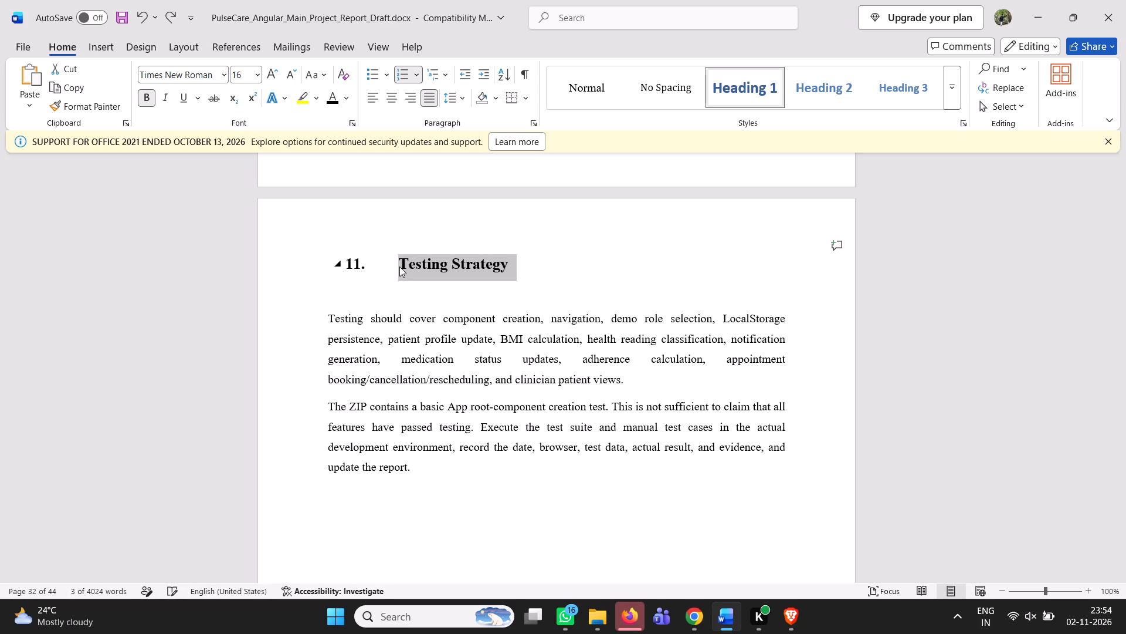
# Copy the "Testing Strategy" title and delete its text from the section 11 heading line.
pyautogui.hotkey('ctrl', 'c')
pyautogui.click(515, 267)
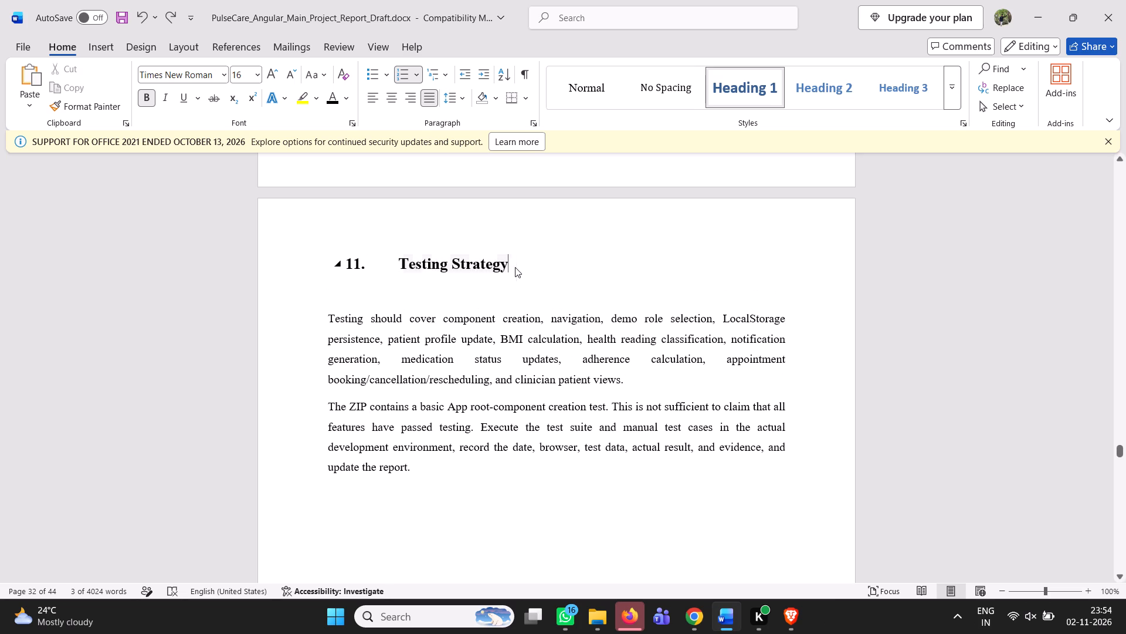
pyautogui.press('BackSpace')
pyautogui.press('BackSpace')
pyautogui.press('BackSpace')
pyautogui.press('BackSpace')
pyautogui.press('BackSpace')
pyautogui.press('BackSpace')
pyautogui.press('BackSpace')
pyautogui.press('BackSpace')
pyautogui.press('BackSpace')
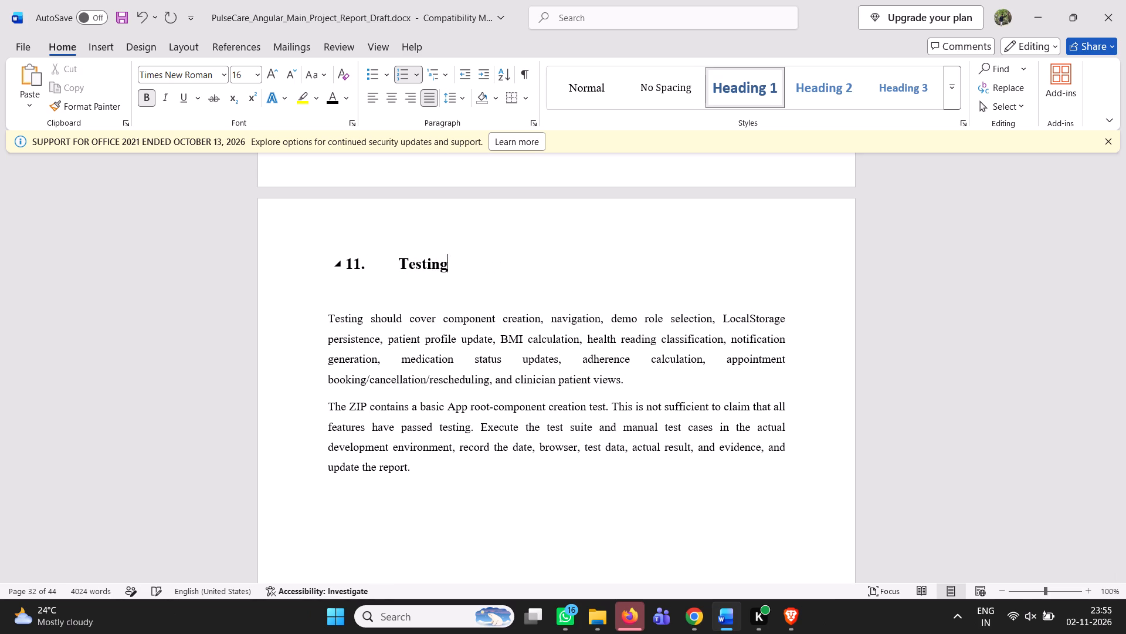
pyautogui.press('BackSpace')
pyautogui.press('BackSpace')
pyautogui.press('BackSpace')
pyautogui.press('BackSpace')
pyautogui.press('BackSpace')
pyautogui.press('BackSpace')
pyautogui.press('BackSpace')
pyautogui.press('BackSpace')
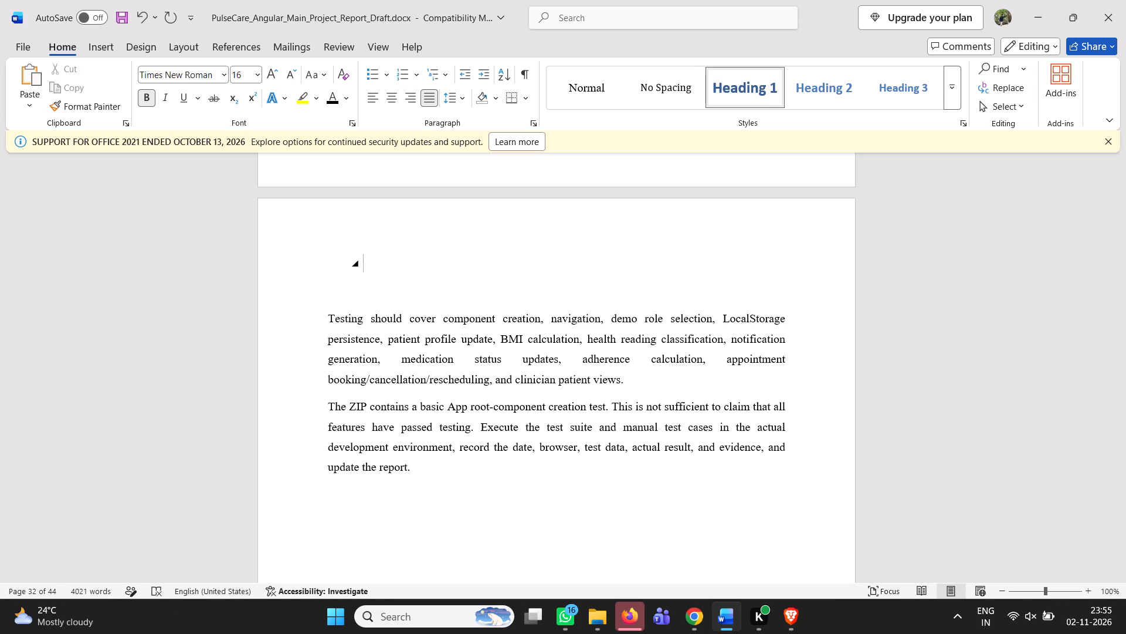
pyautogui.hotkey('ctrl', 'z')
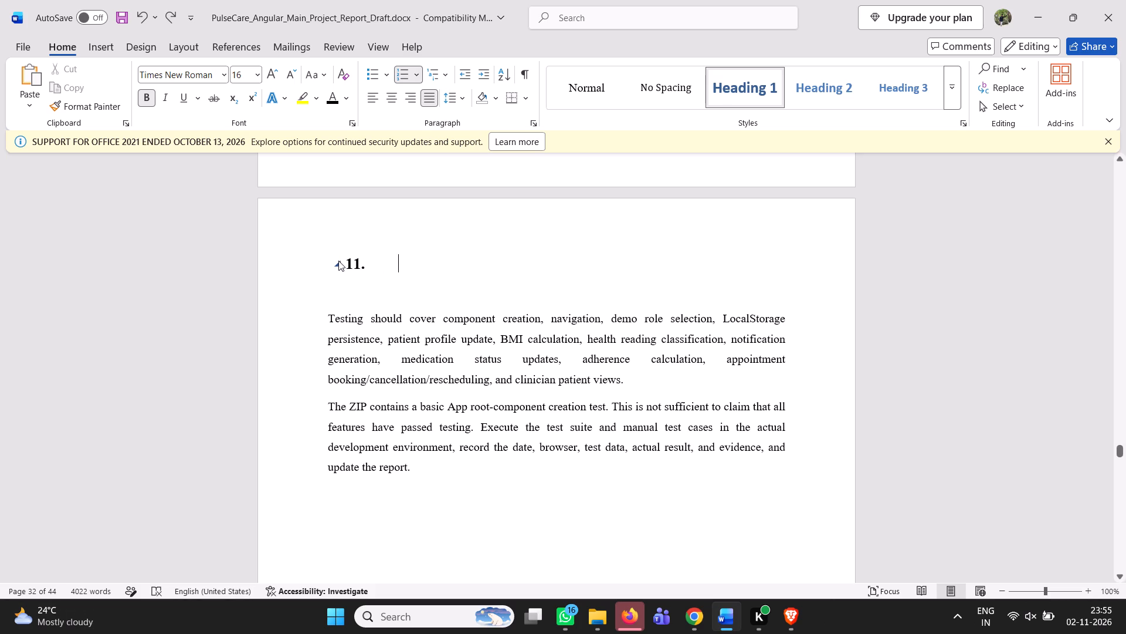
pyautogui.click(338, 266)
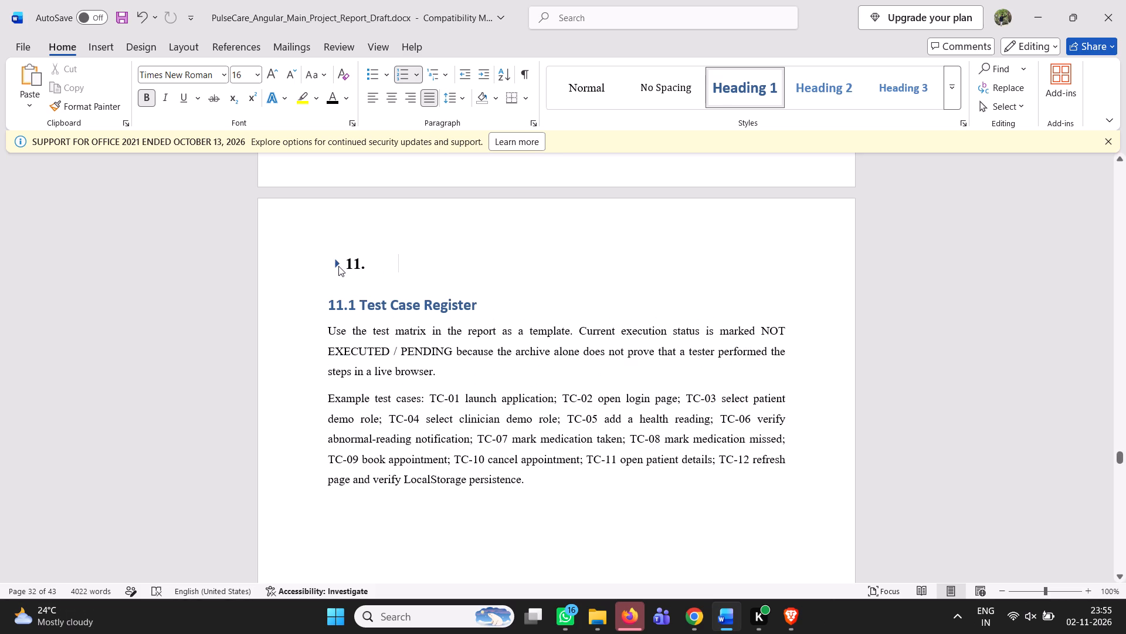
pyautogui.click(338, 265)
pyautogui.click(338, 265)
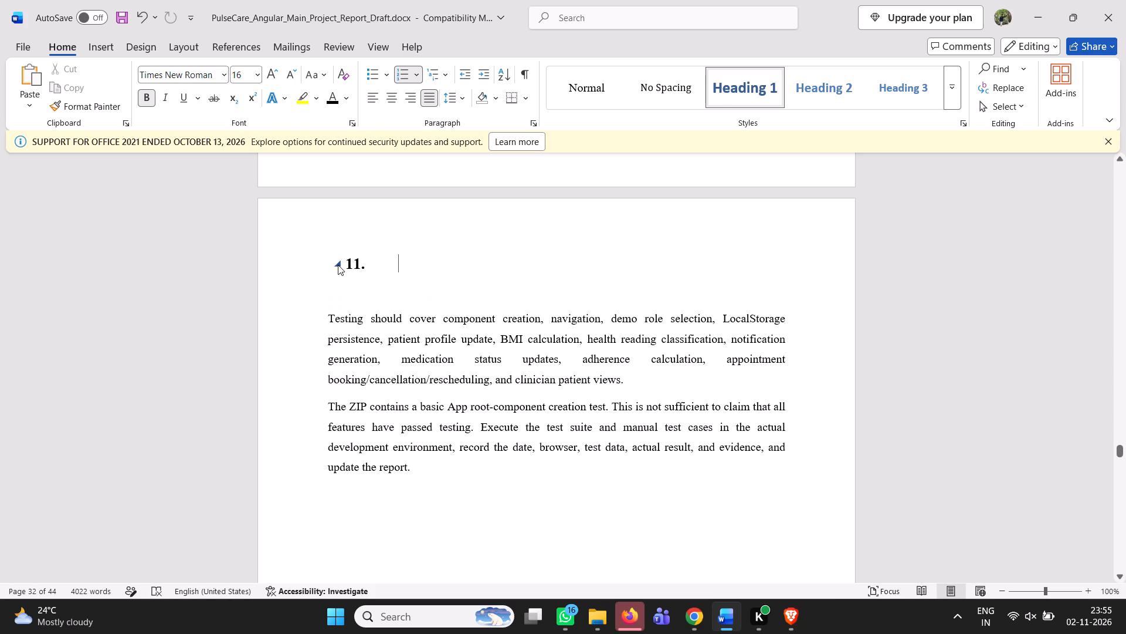
# Remove the automatic number and the indent from the emptied section 11 heading line.
pyautogui.press('BackSpace')
pyautogui.press('BackSpace')
pyautogui.click(386, 73)
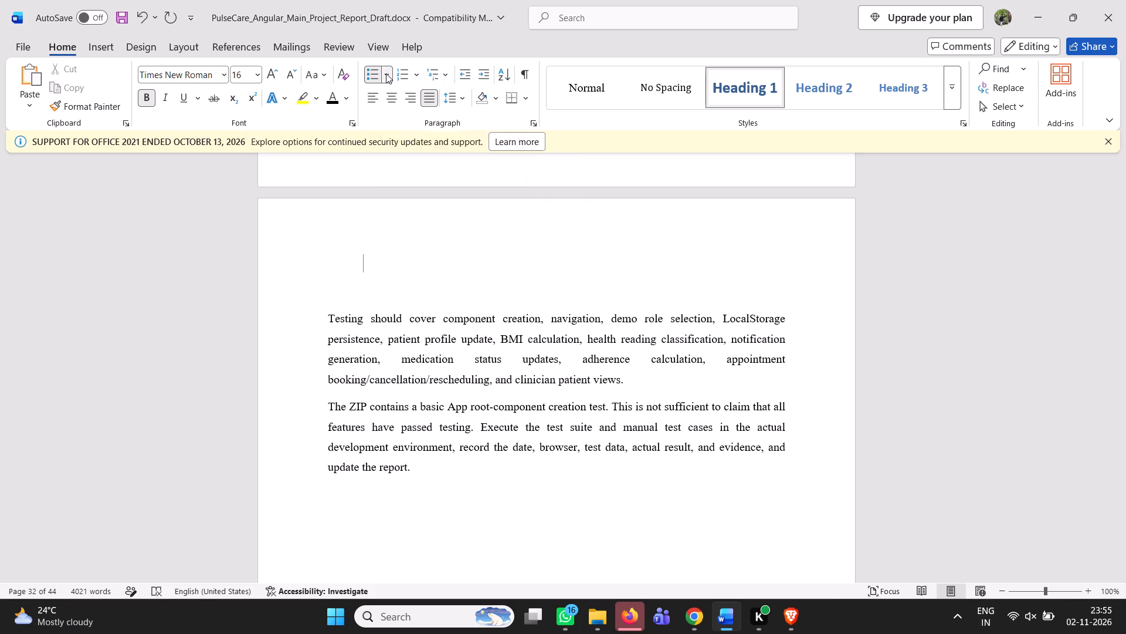
pyautogui.click(423, 116)
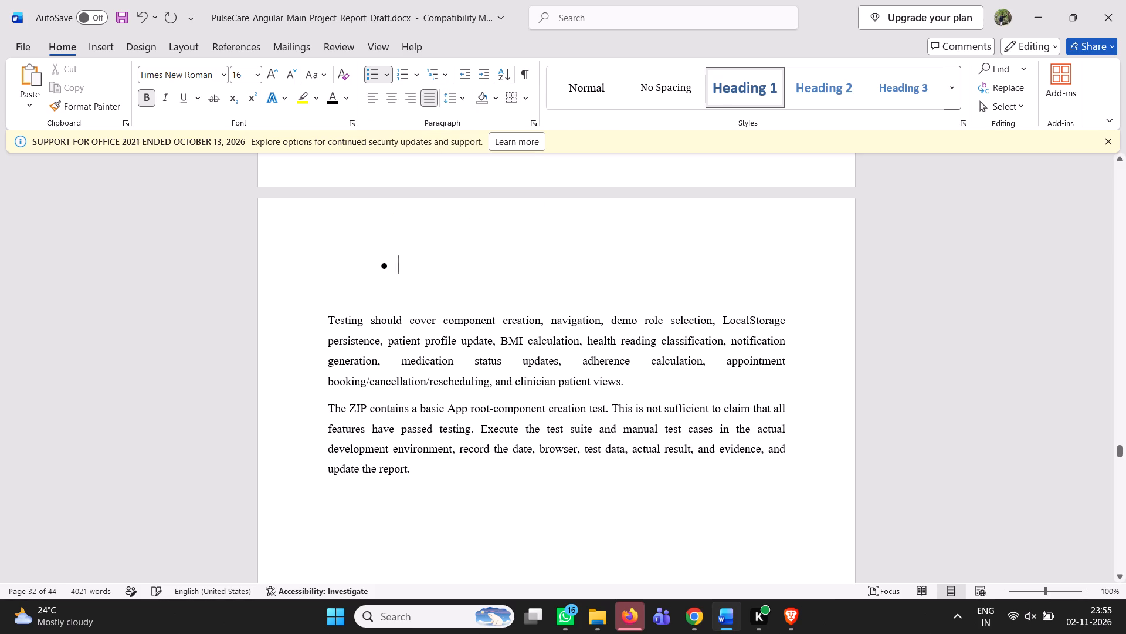
pyautogui.press('BackSpace')
pyautogui.press('BackSpace')
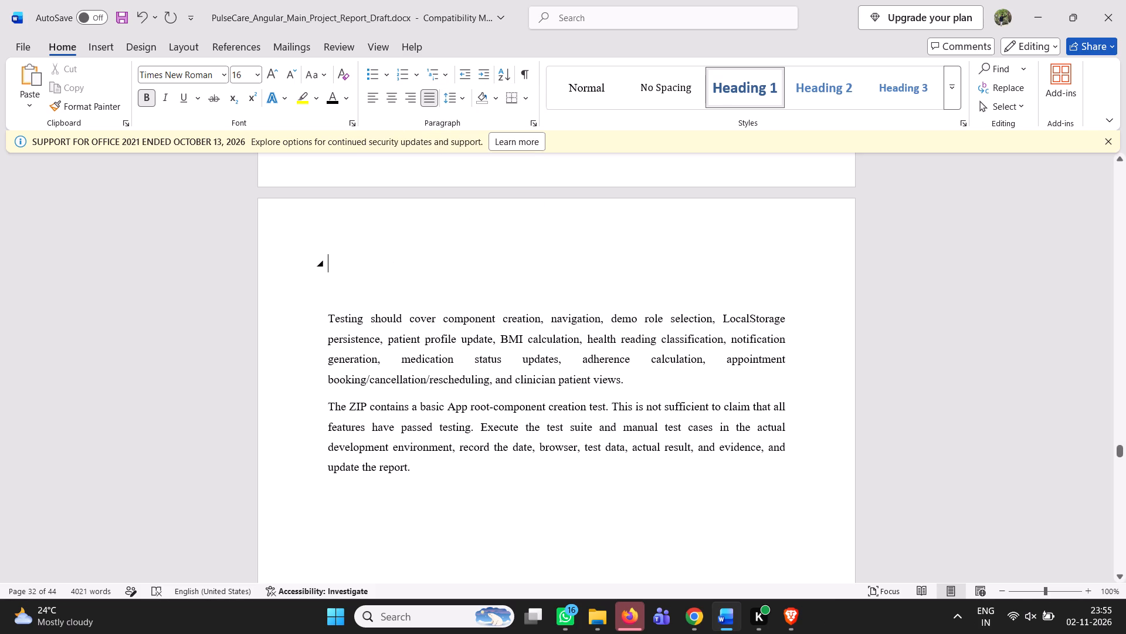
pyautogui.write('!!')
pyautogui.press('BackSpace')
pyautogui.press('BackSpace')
# Indent the empty section 11 heading line by three tab stops and enter "11." as plain text.
pyautogui.scroll(2, 728, 633)
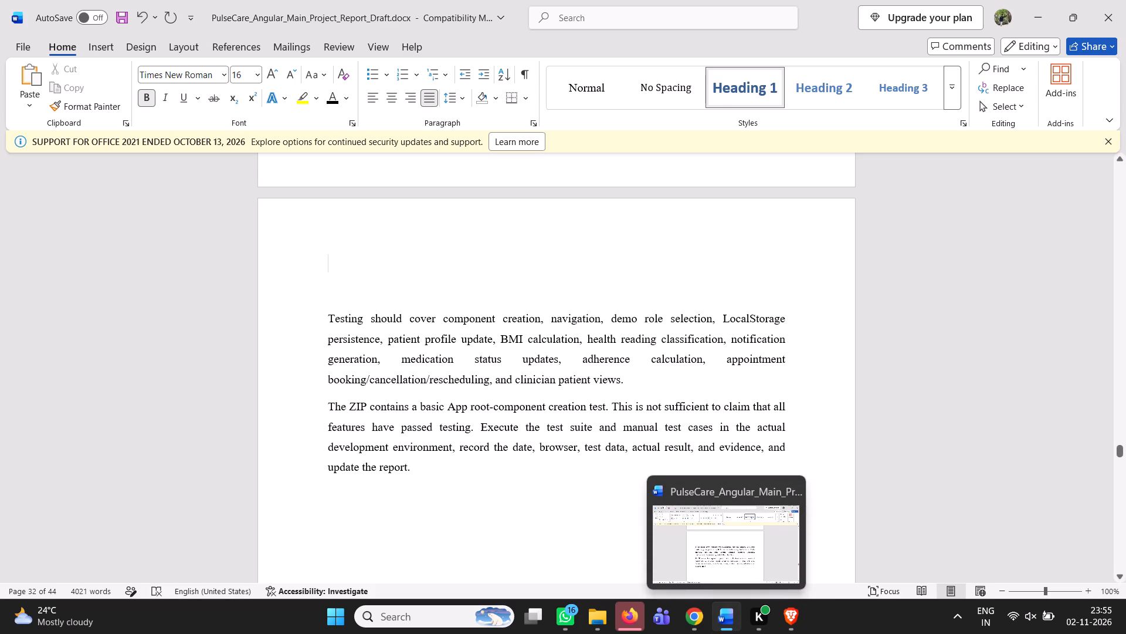
pyautogui.scroll(10, 624, 376)
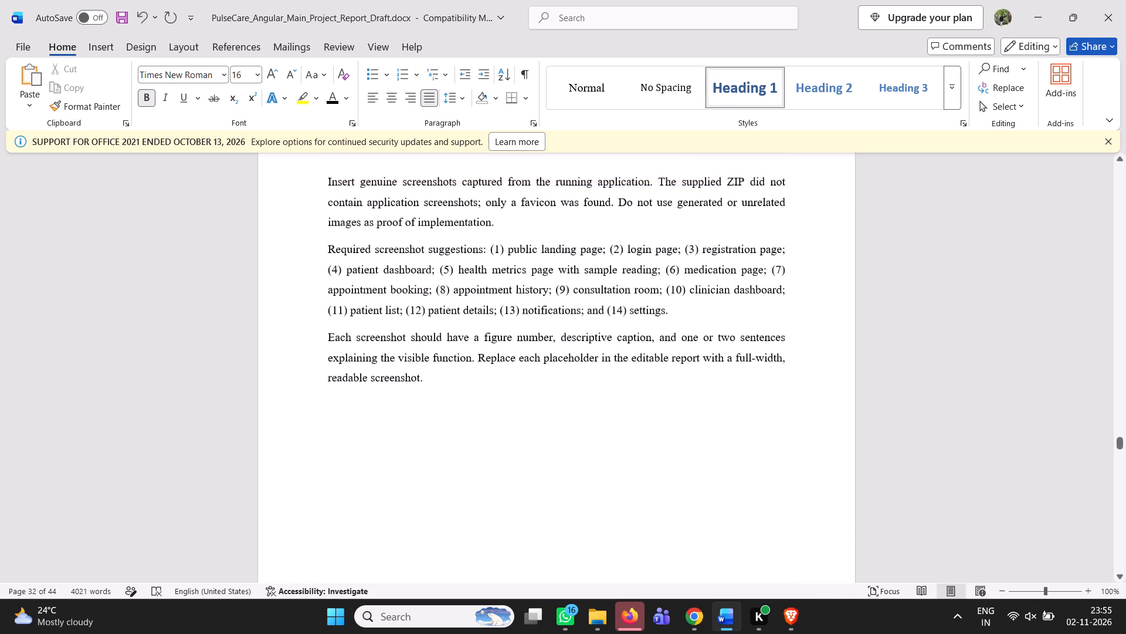
pyautogui.scroll(2, 624, 376)
pyautogui.scroll(-9, 624, 376)
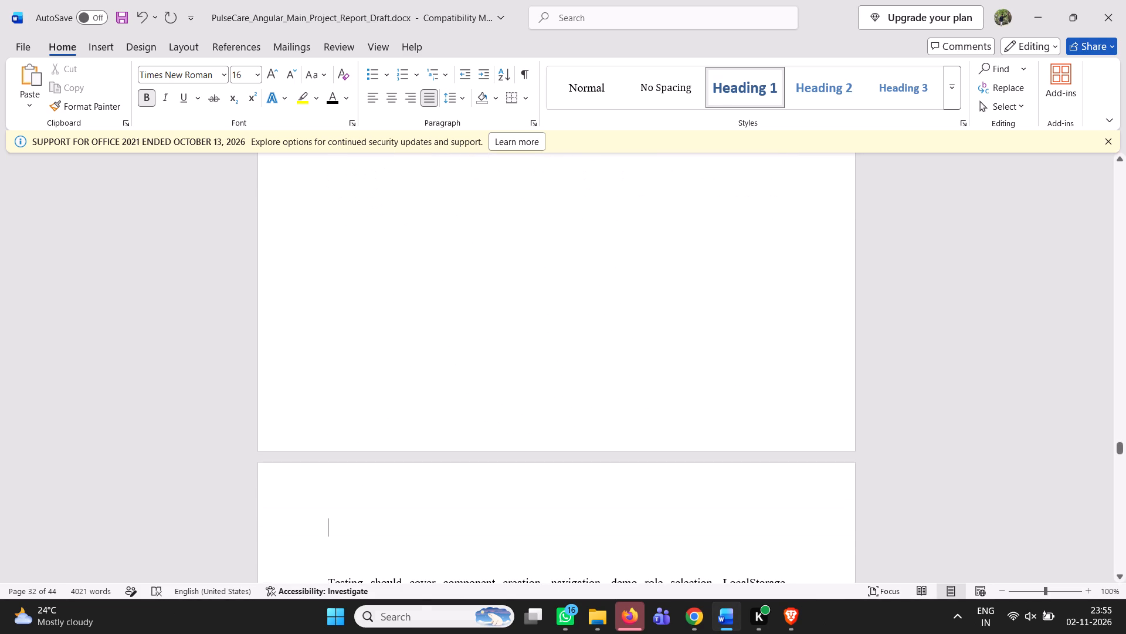
pyautogui.click(422, 523)
pyautogui.press('Tab')
pyautogui.press('Tab')
pyautogui.press('Tab')
pyautogui.write('11')
pyautogui.press('.')
# Look over the pages around section 11, including the section 9.3, 11.1 and 12 headings.
pyautogui.scroll(-14, 422, 523)
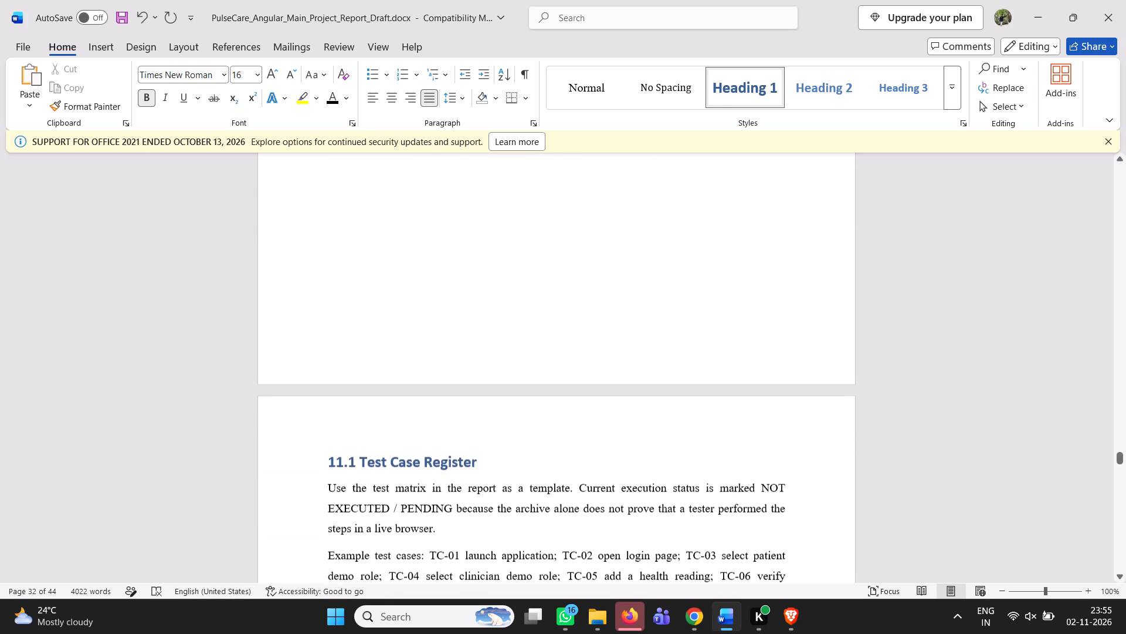
pyautogui.scroll(-16, 422, 523)
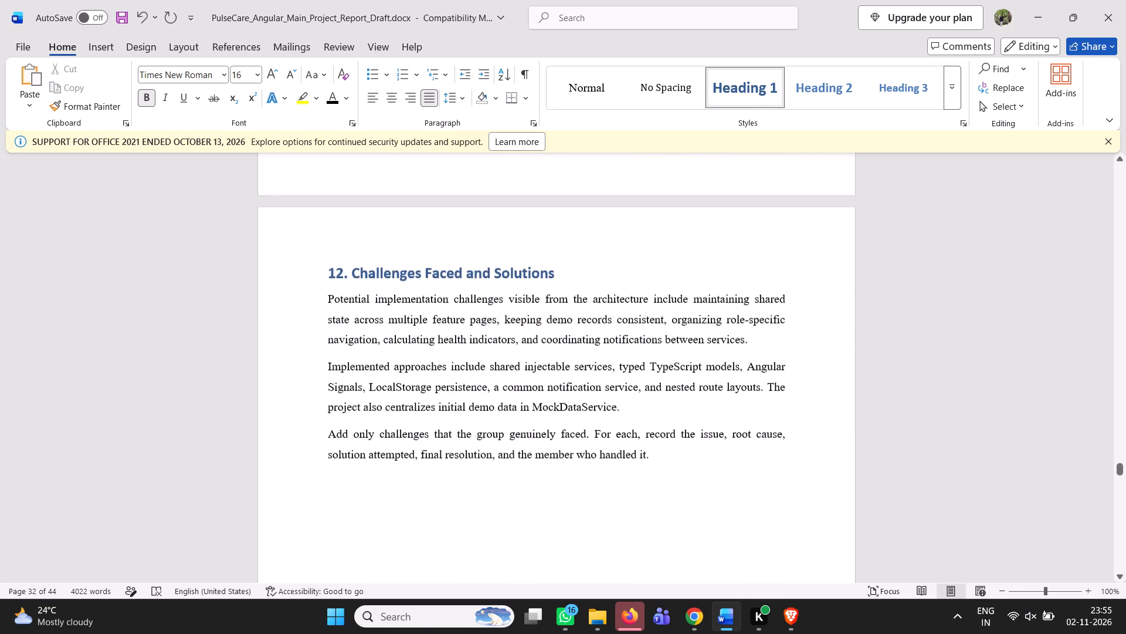
pyautogui.hscroll(1, 422, 523)
pyautogui.scroll(9, 422, 523)
pyautogui.scroll(-3, 422, 523)
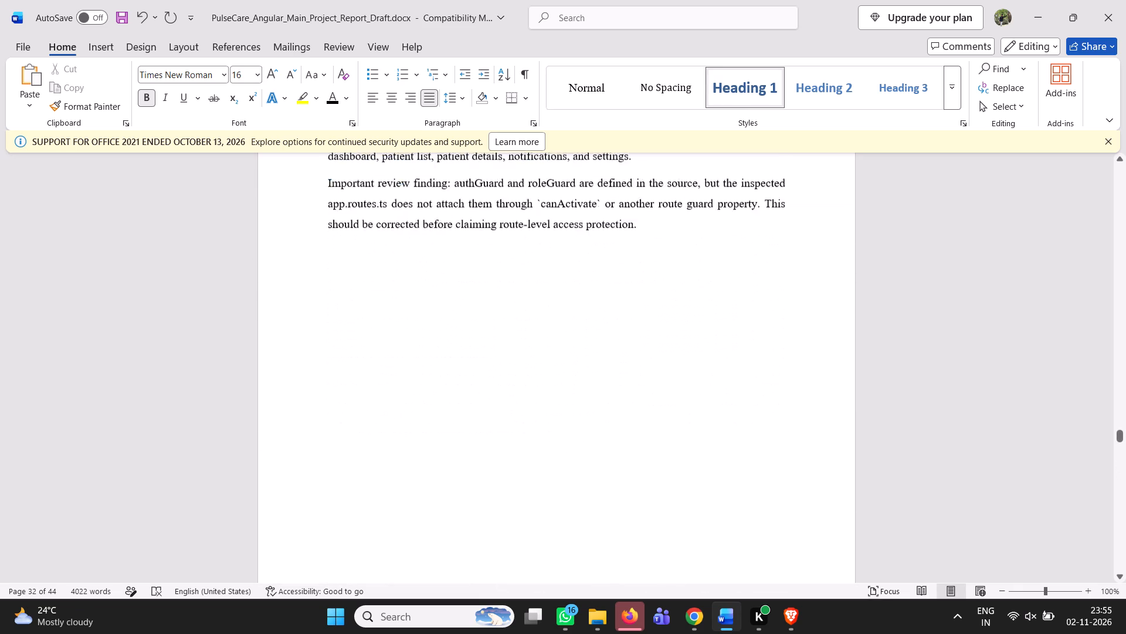
pyautogui.scroll(-7, 422, 523)
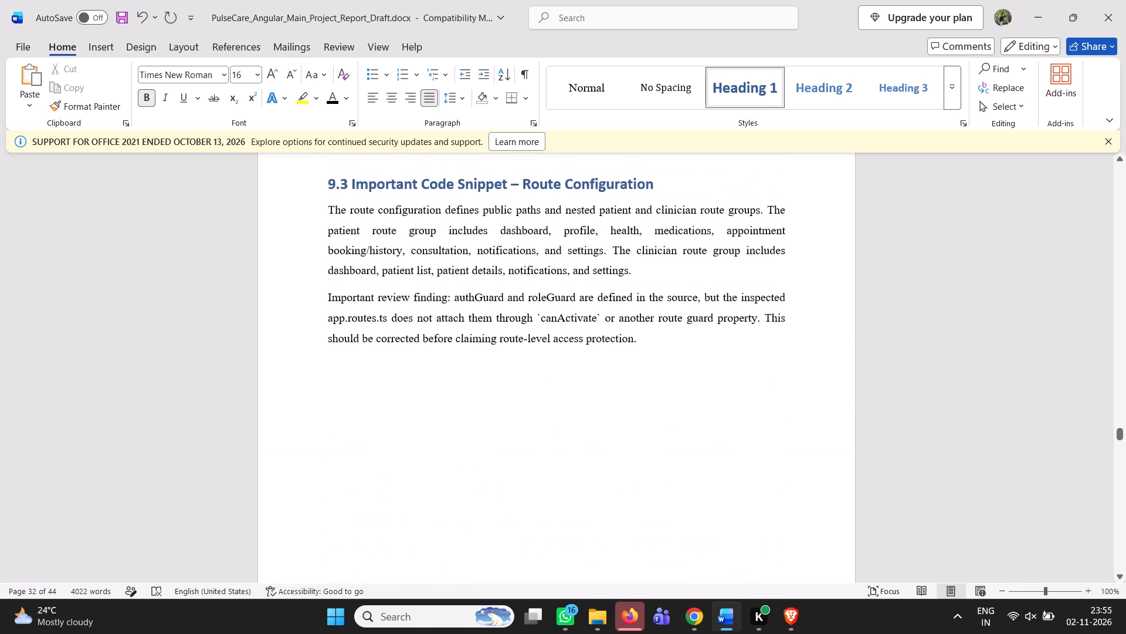
pyautogui.scroll(-5, 422, 523)
pyautogui.scroll(1, 422, 523)
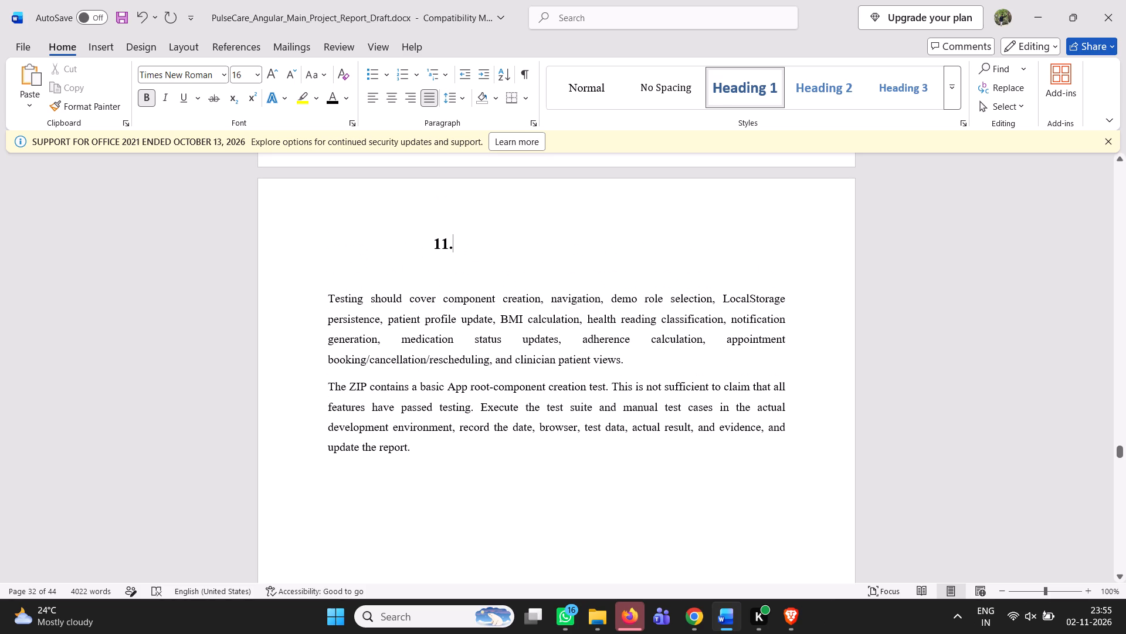
# Paste the copied "Testing Strategy" title after "11." and remove the duplicate number at the start of the line.
pyautogui.hotkey('ctrl', 'v')
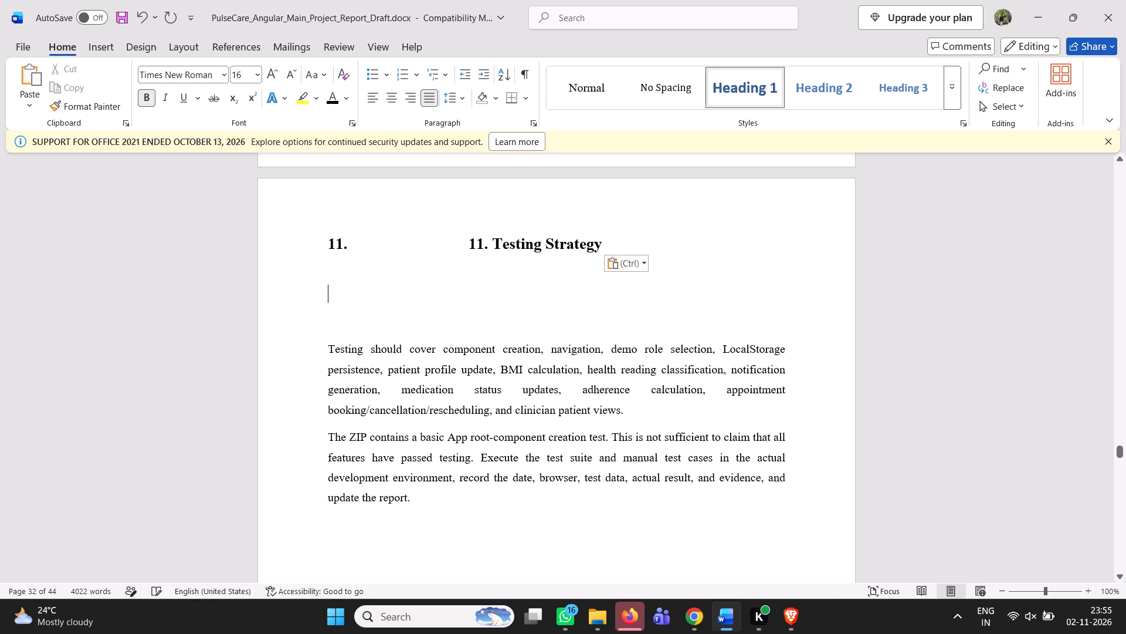
pyautogui.click(347, 242)
pyautogui.press('BackSpace')
pyautogui.press('BackSpace')
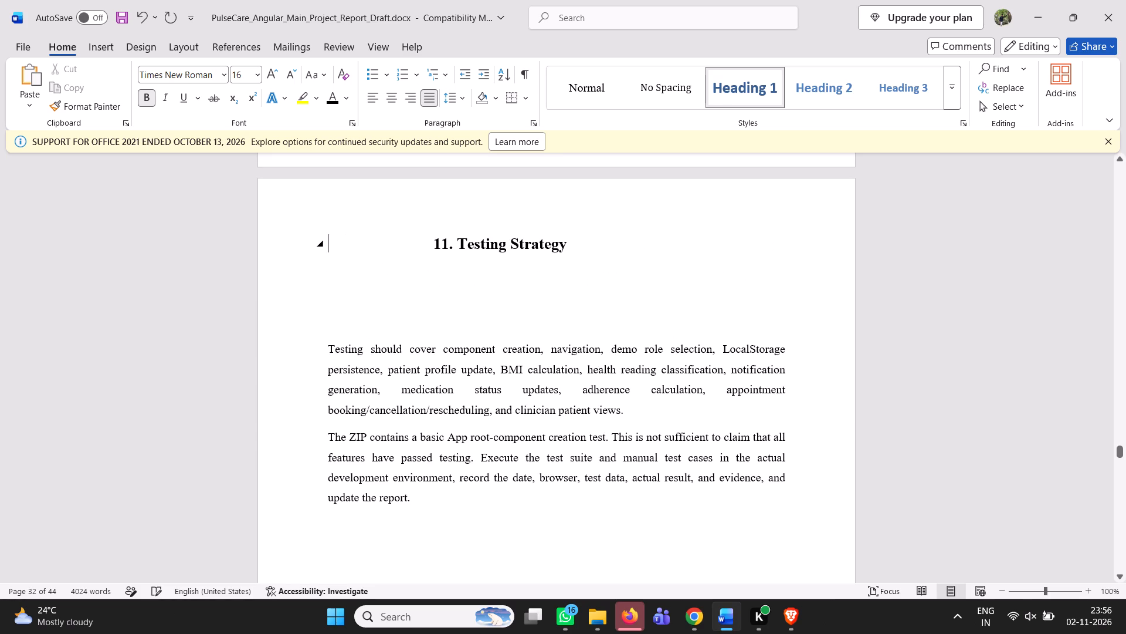
# Remove the surplus empty line between the "11. Testing Strategy" heading and its first paragraph.
pyautogui.click(380, 336)
pyautogui.press('BackSpace')
pyautogui.press('BackSpace')
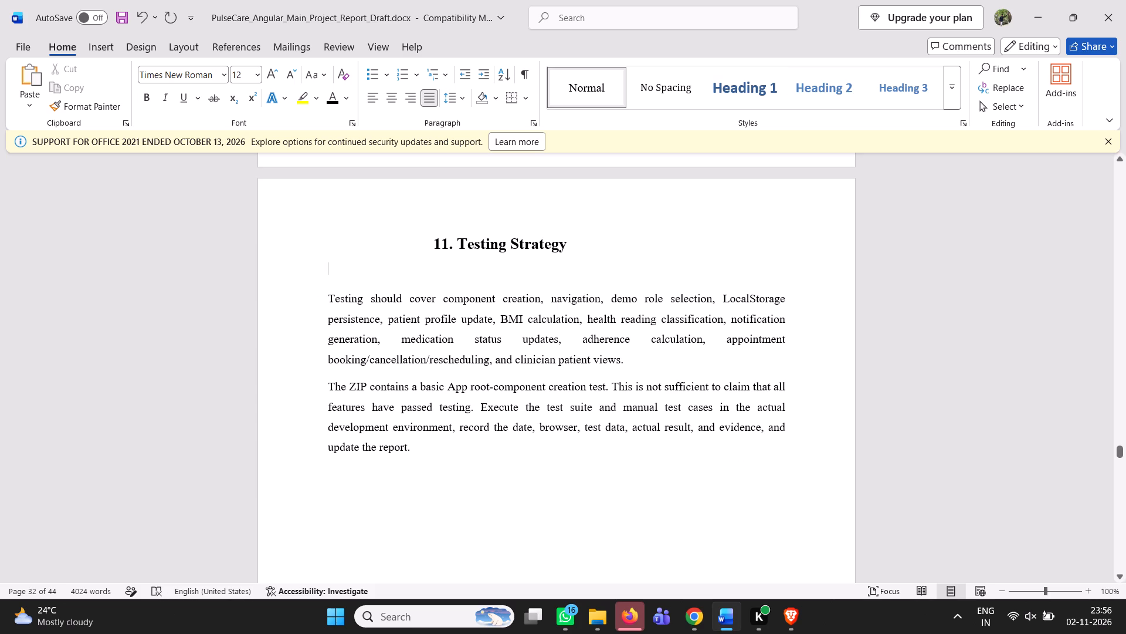
# Replace "The ZIP contains" with "It is" at the start of the second Testing Strategy paragraph.
pyautogui.click(405, 388)
pyautogui.press('BackSpace')
pyautogui.press('BackSpace')
pyautogui.press('BackSpace')
pyautogui.press('BackSpace')
pyautogui.press('BackSpace')
pyautogui.press('BackSpace')
pyautogui.press('BackSpace')
pyautogui.press('BackSpace')
pyautogui.press('BackSpace')
pyautogui.press('BackSpace')
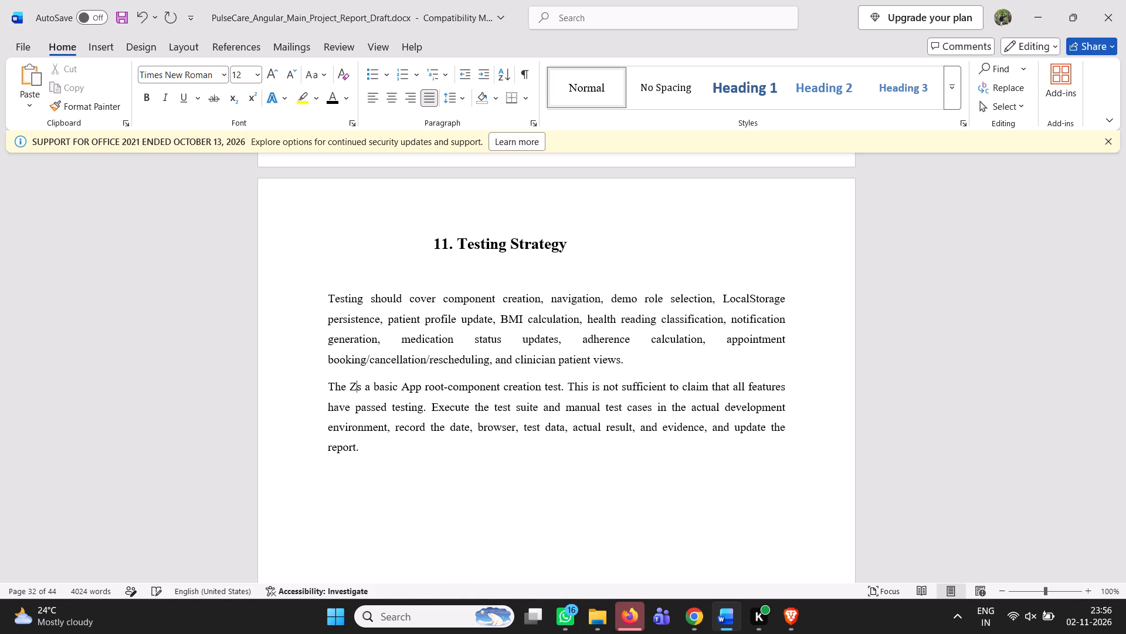
pyautogui.press('BackSpace')
pyautogui.press('BackSpace')
pyautogui.press('BackSpace')
pyautogui.press('BackSpace')
pyautogui.press('BackSpace')
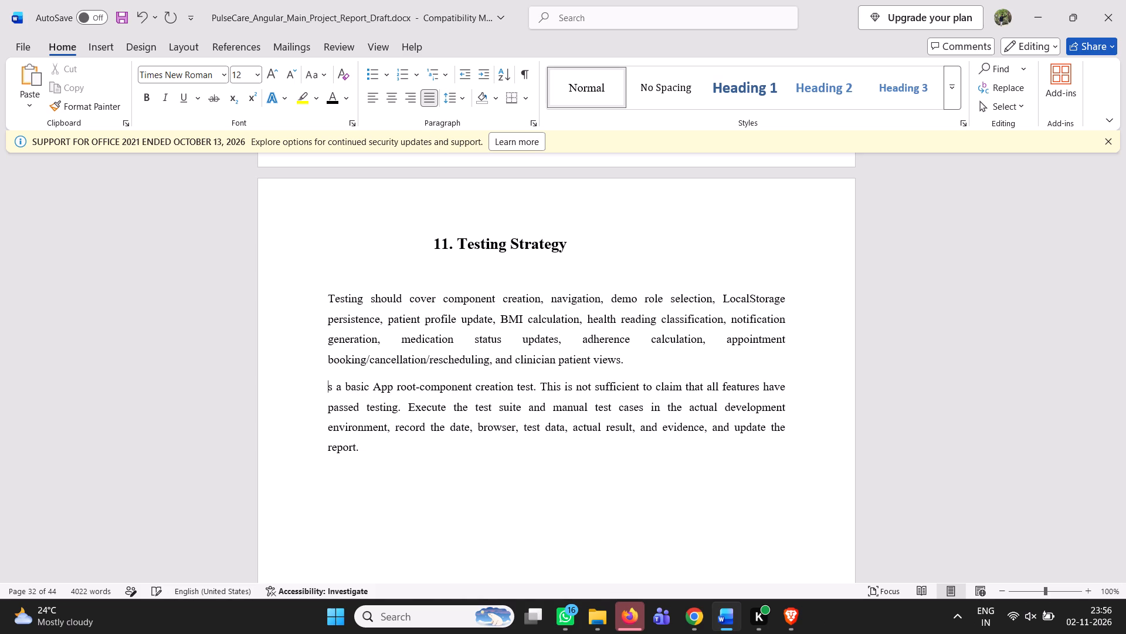
pyautogui.press('Right')
pyautogui.press('BackSpace')
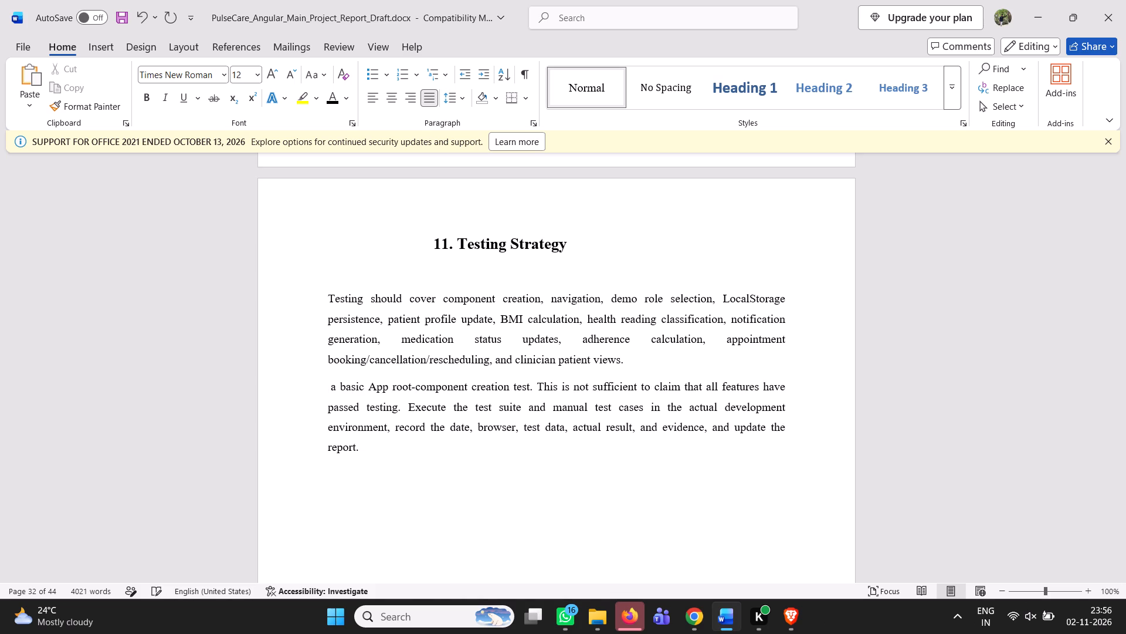
pyautogui.write('It')
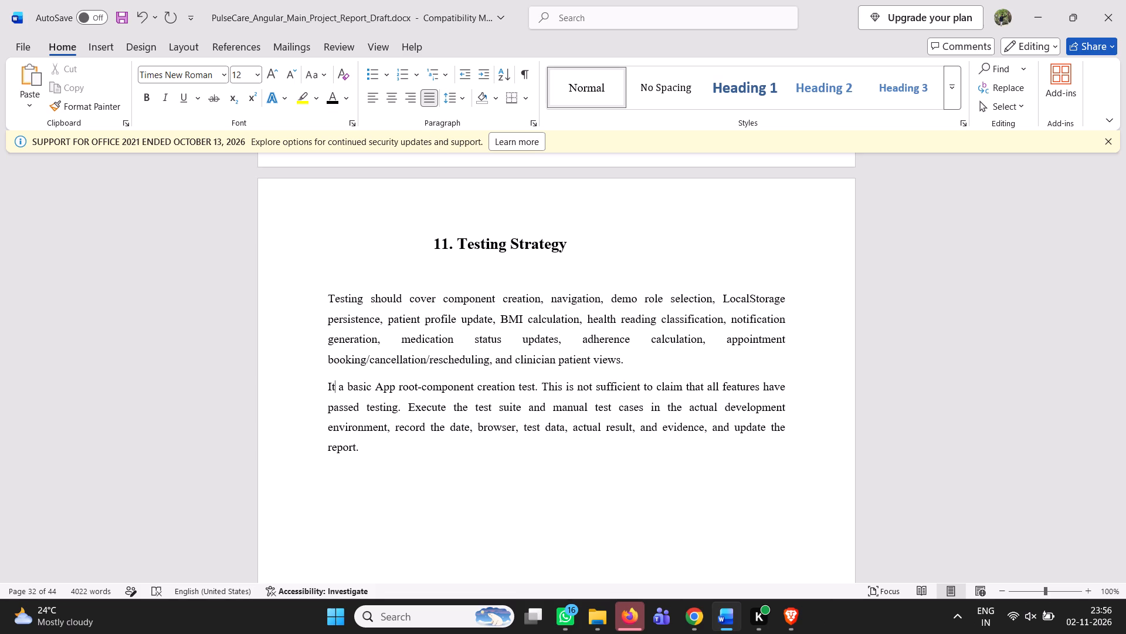
pyautogui.press('space')
pyautogui.write('is')
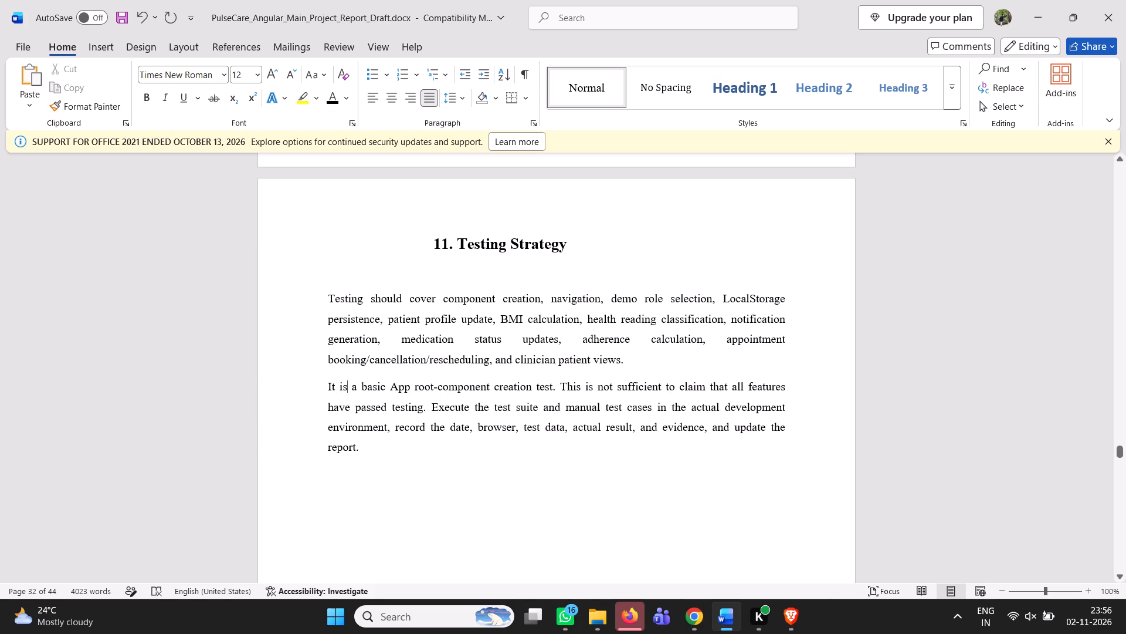
pyautogui.click(421, 437)
pyautogui.click(401, 443)
# Format the "11.1 Test Case Register" heading in black Times New Roman.
pyautogui.scroll(-4, 401, 443)
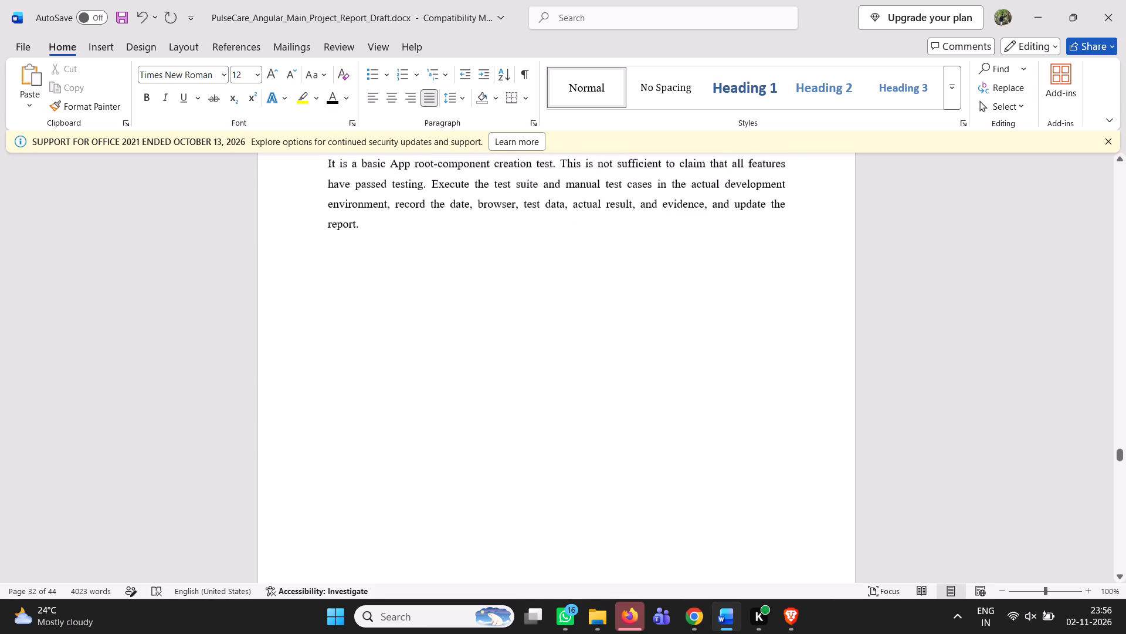
pyautogui.scroll(-3, 401, 443)
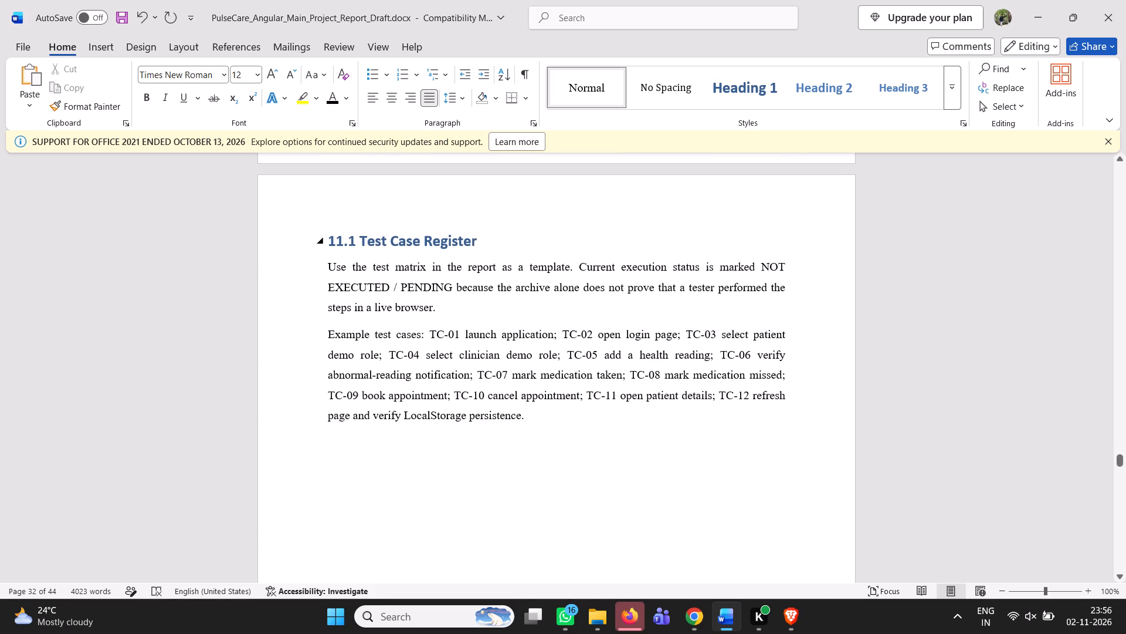
pyautogui.moveTo(478, 239); pyautogui.dragTo(319, 230)
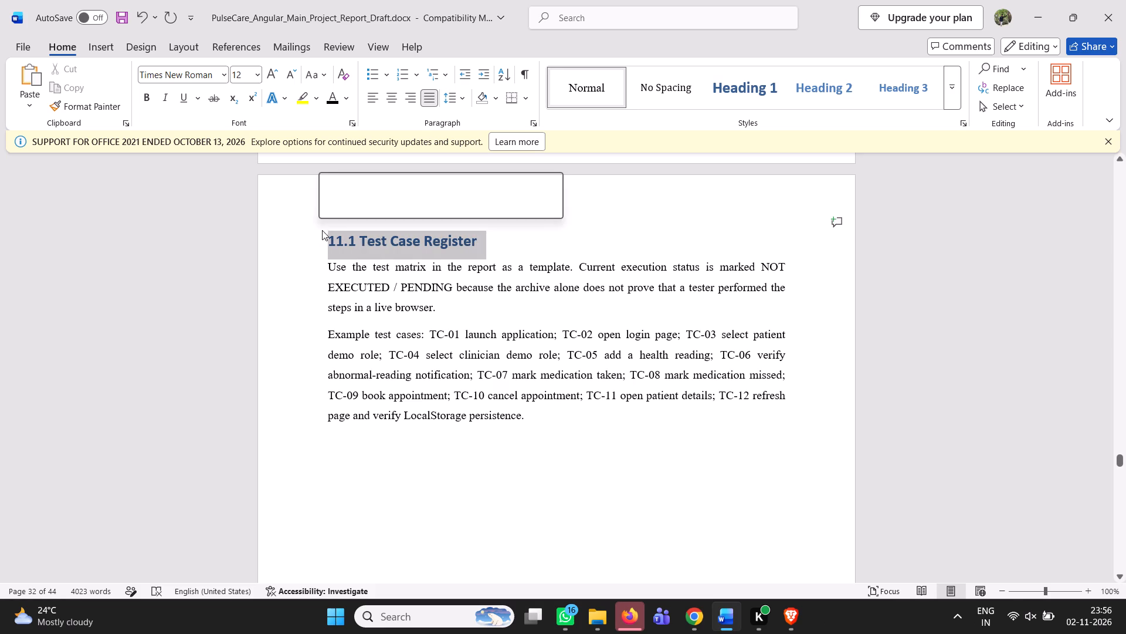
pyautogui.click(407, 204)
pyautogui.click(397, 183)
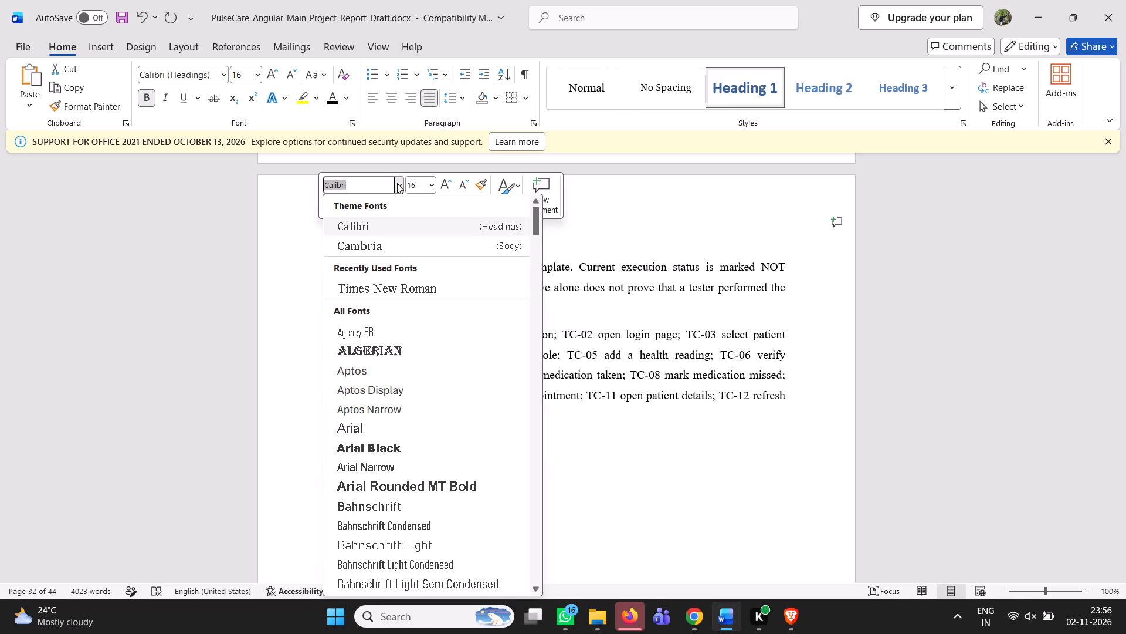
pyautogui.click(390, 291)
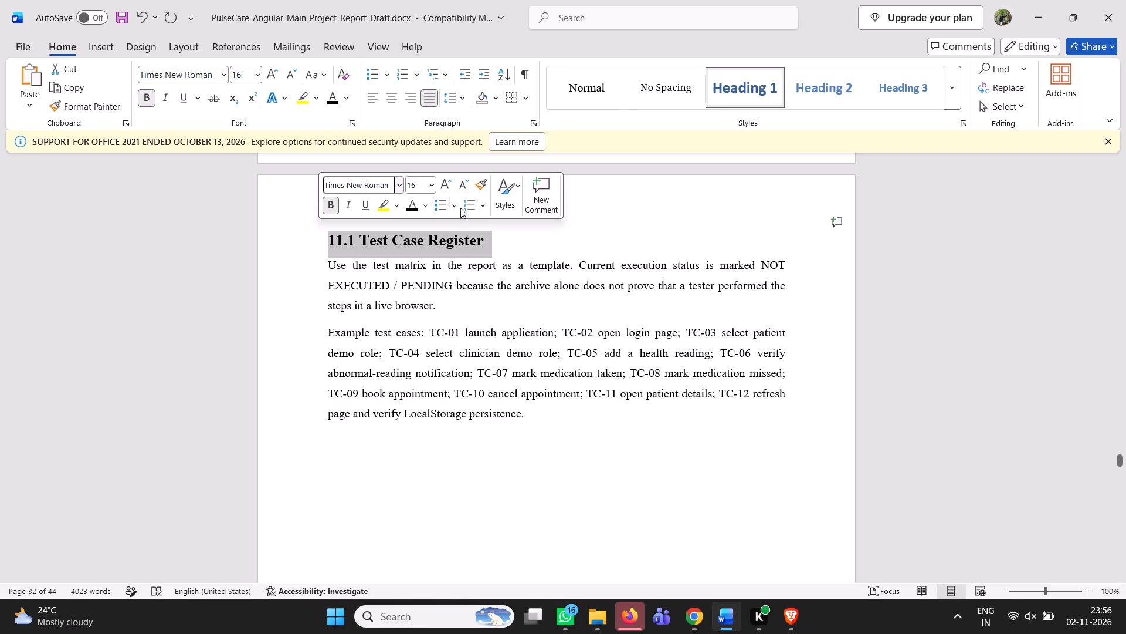
# Centre the "11.1 Test Case Register" heading and add an empty line beneath it.
pyautogui.click(392, 104)
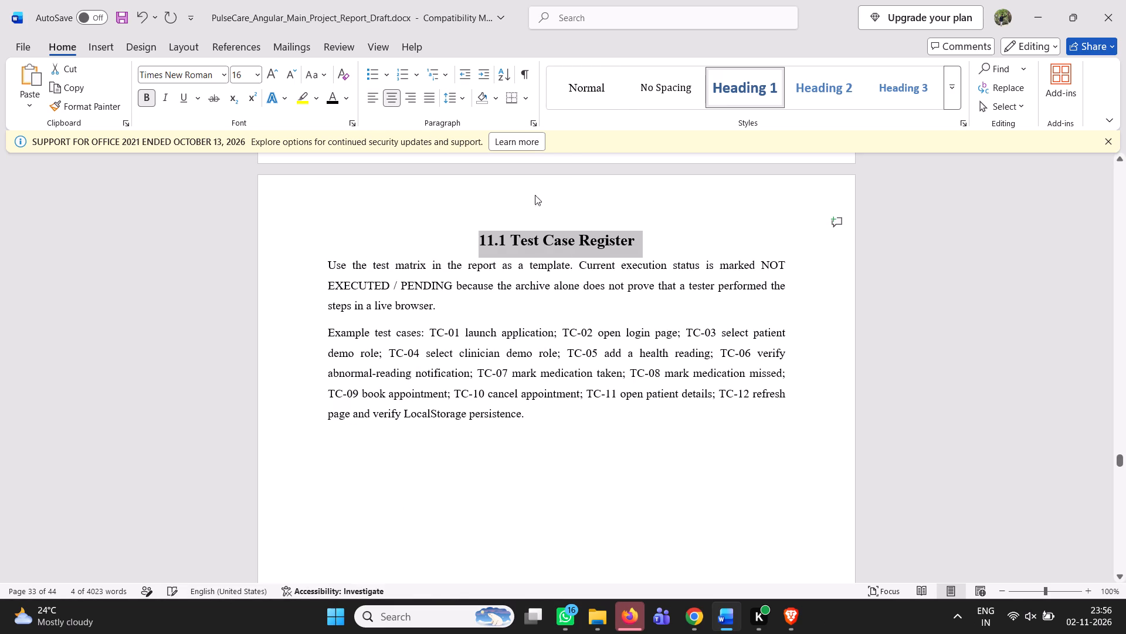
pyautogui.click(656, 241)
pyautogui.press('Return')
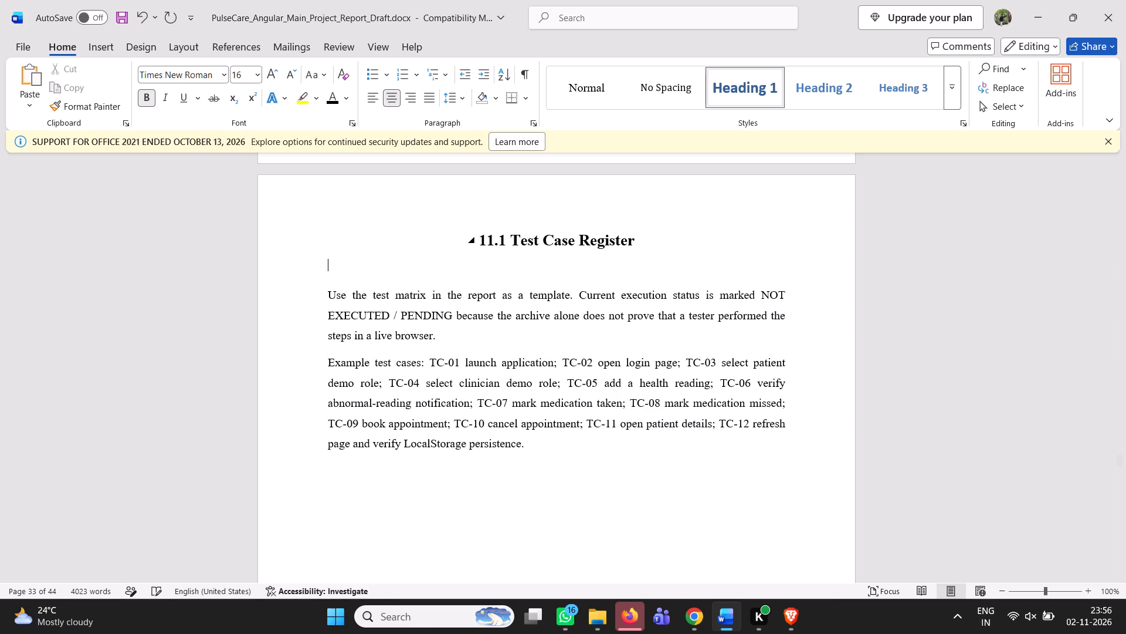
# Format the "12. Challenges Faced and Solutions" heading in black Times New Roman.
pyautogui.scroll(-1, 656, 241)
pyautogui.scroll(3, 656, 241)
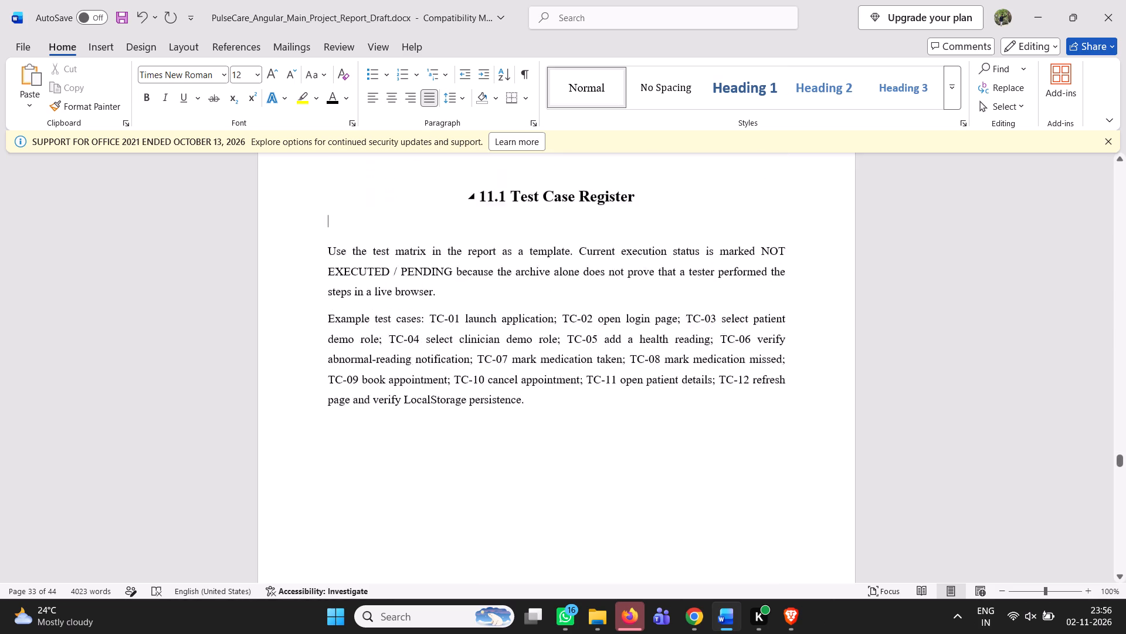
pyautogui.scroll(-6, 656, 241)
pyautogui.scroll(1, 656, 241)
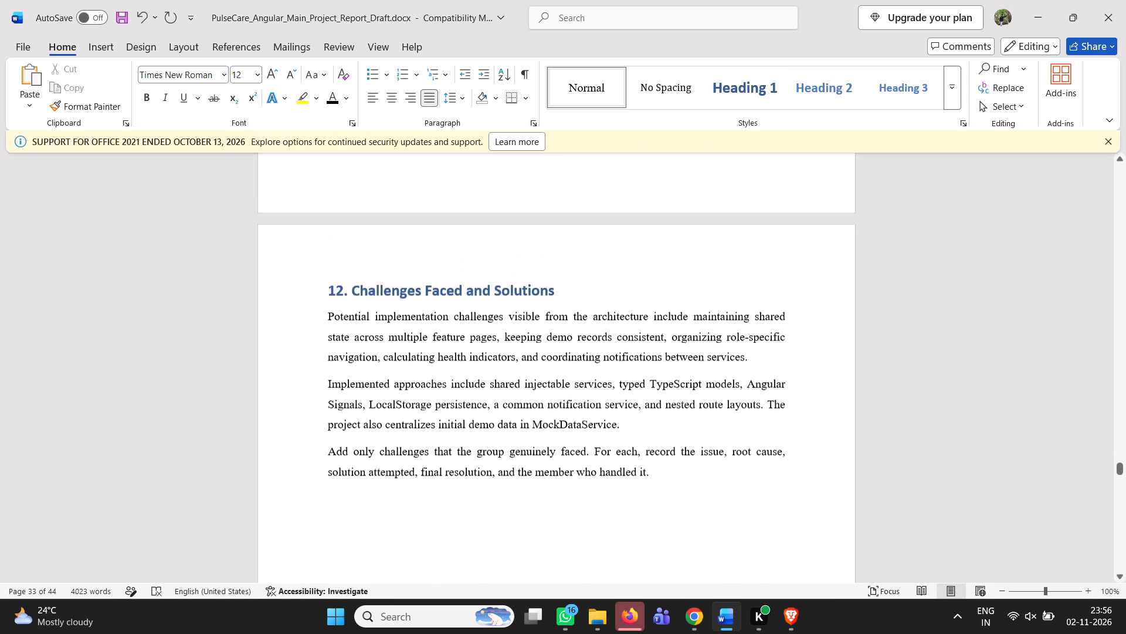
pyautogui.scroll(1, 656, 241)
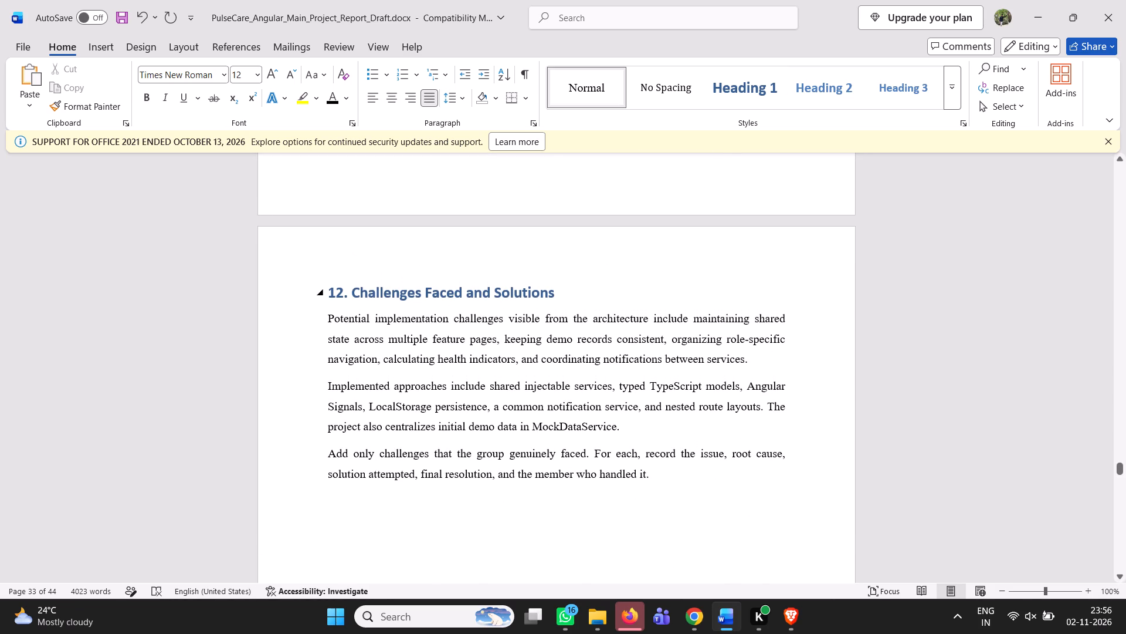
pyautogui.moveTo(561, 296); pyautogui.dragTo(333, 288)
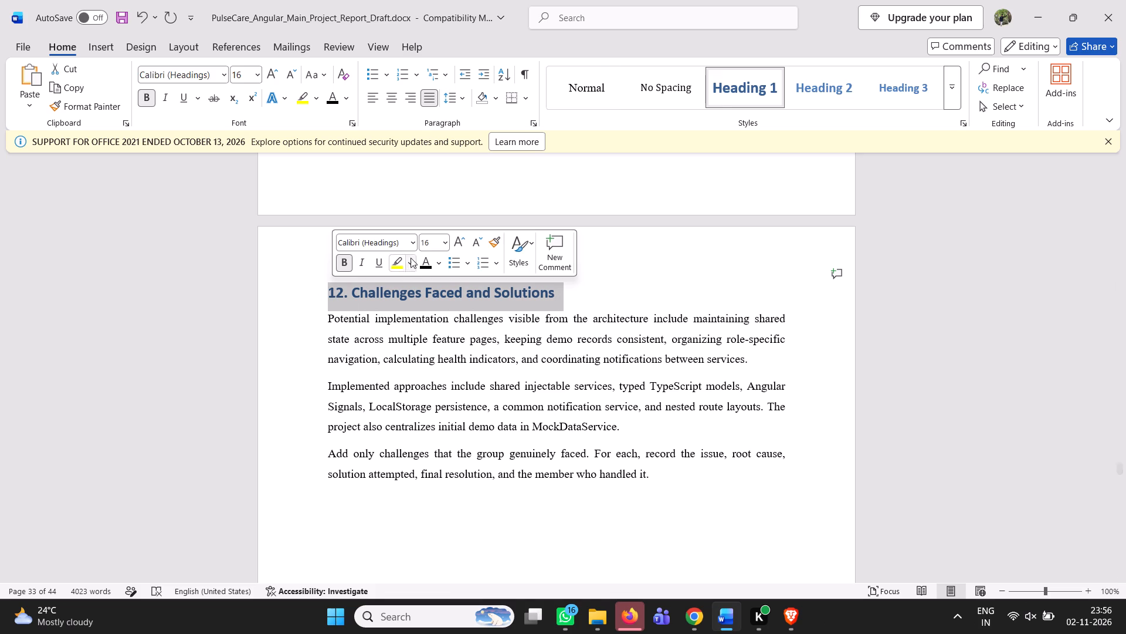
pyautogui.click(423, 263)
pyautogui.click(411, 240)
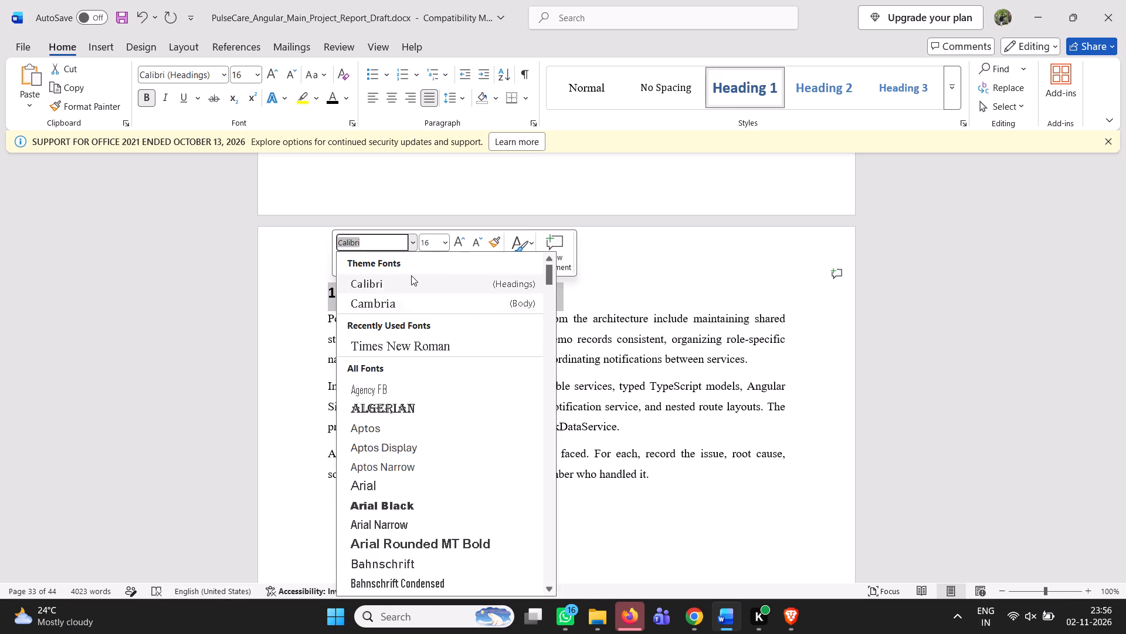
pyautogui.click(403, 336)
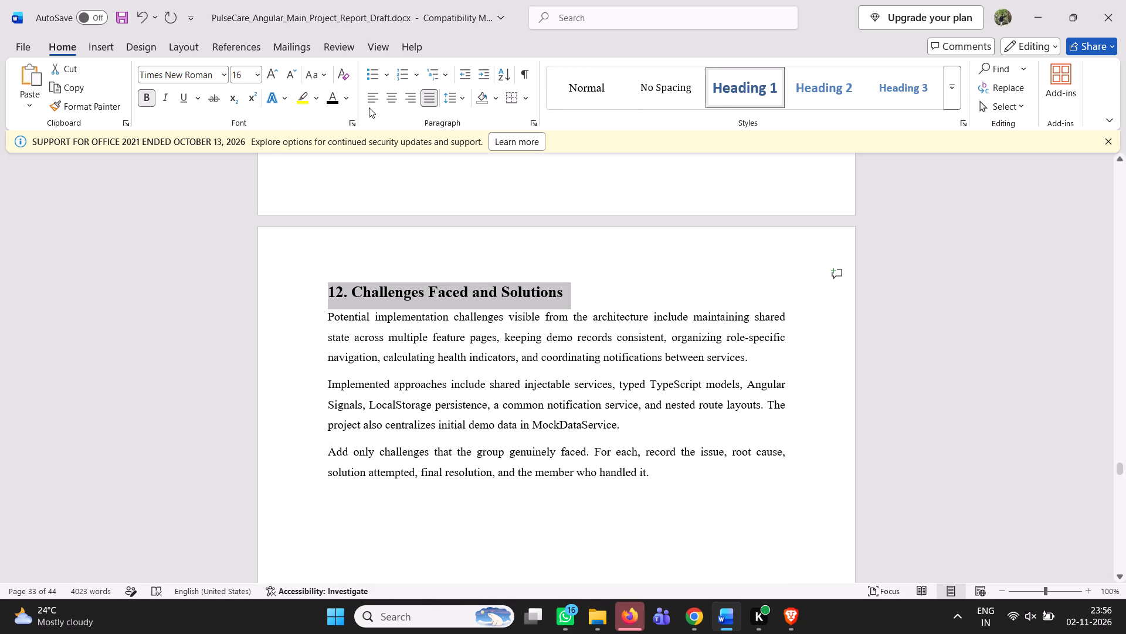
# Centre the "12. Challenges Faced and Solutions" heading and add an empty line beneath it.
pyautogui.click(393, 98)
pyautogui.click(694, 302)
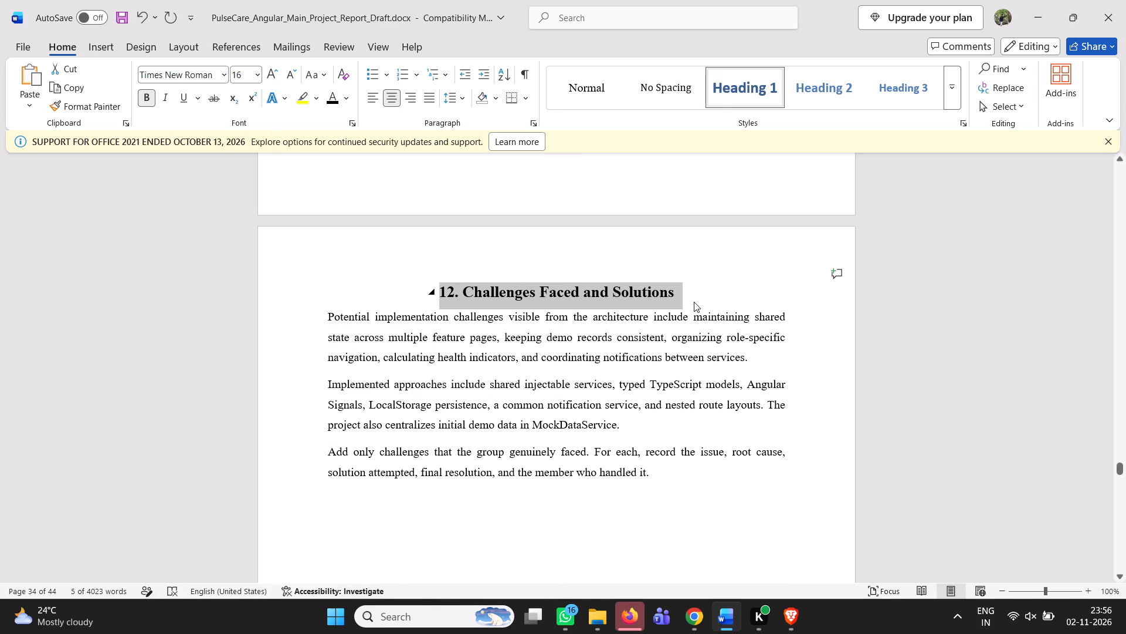
pyautogui.press('Return')
pyautogui.press('BackSpace')
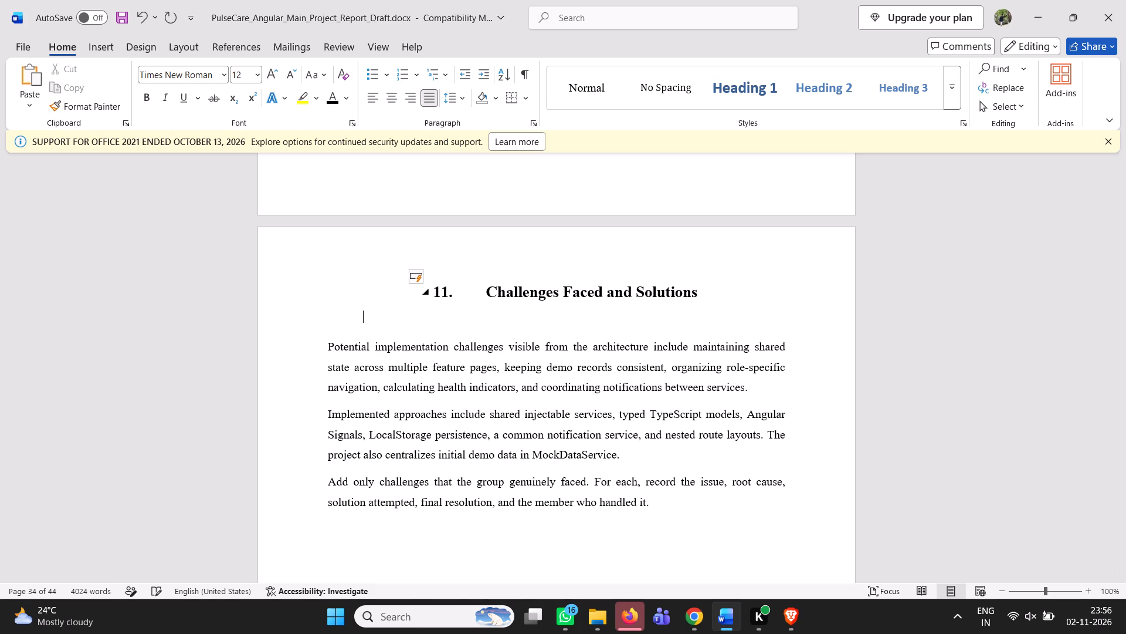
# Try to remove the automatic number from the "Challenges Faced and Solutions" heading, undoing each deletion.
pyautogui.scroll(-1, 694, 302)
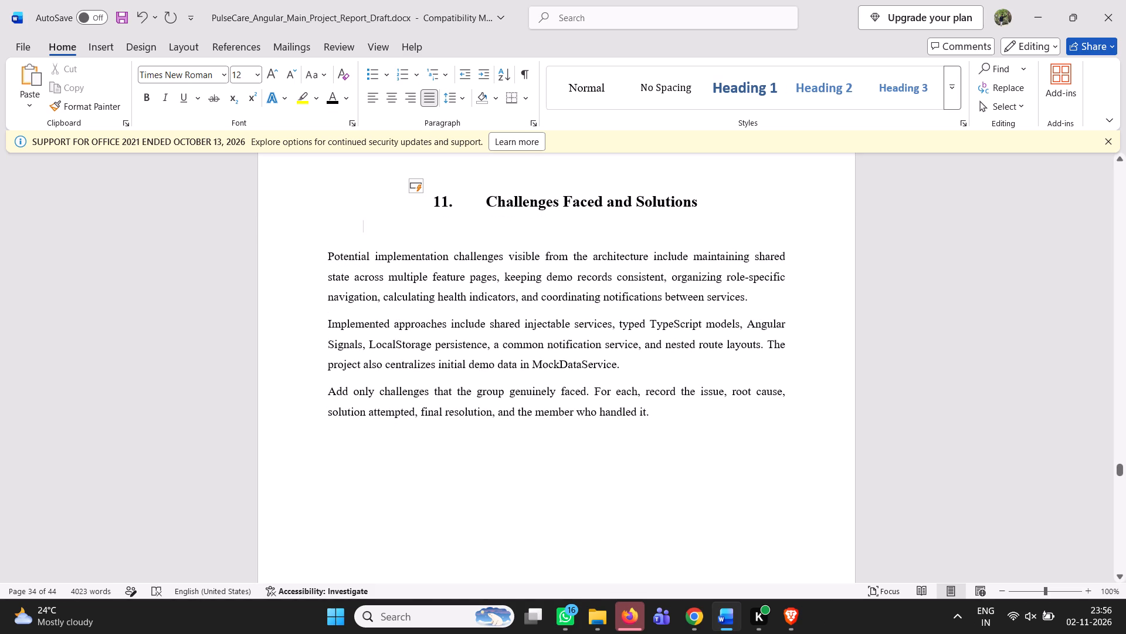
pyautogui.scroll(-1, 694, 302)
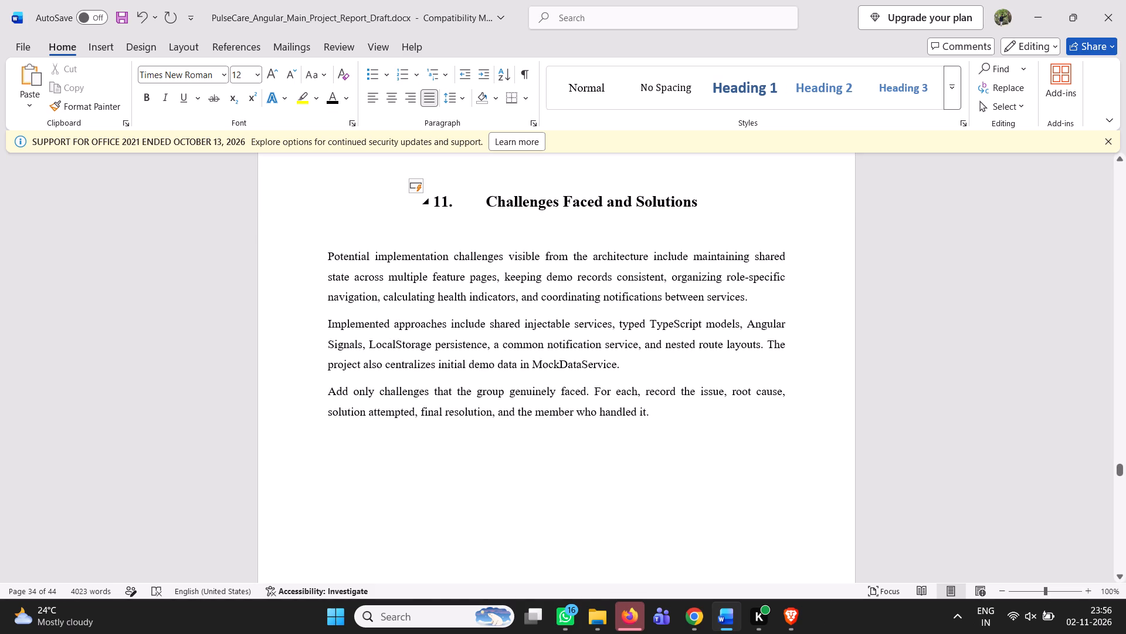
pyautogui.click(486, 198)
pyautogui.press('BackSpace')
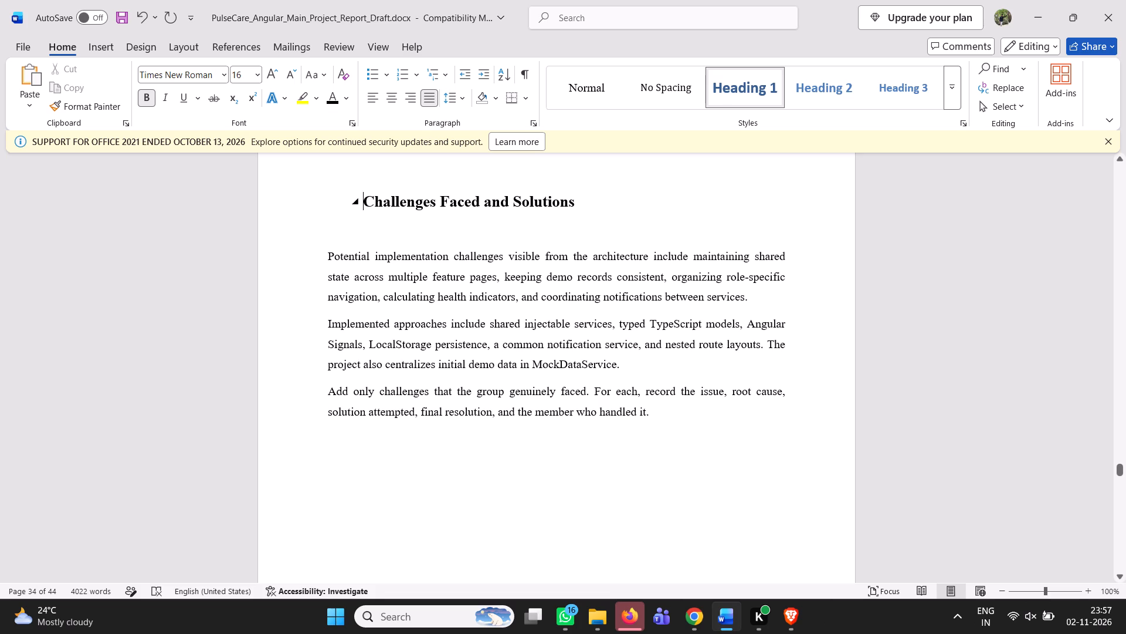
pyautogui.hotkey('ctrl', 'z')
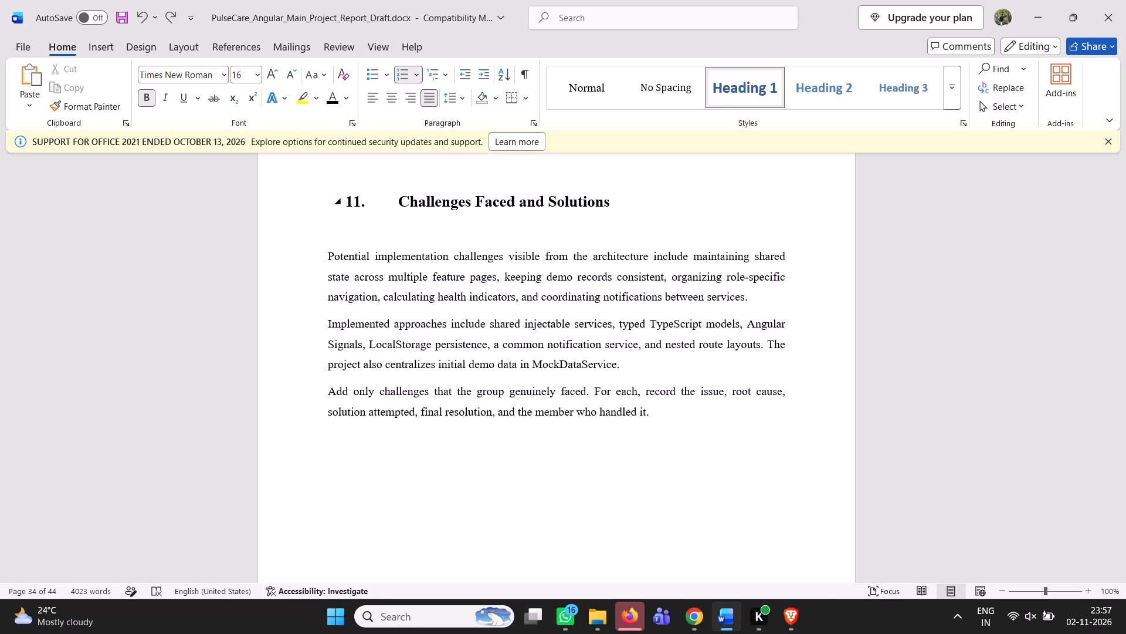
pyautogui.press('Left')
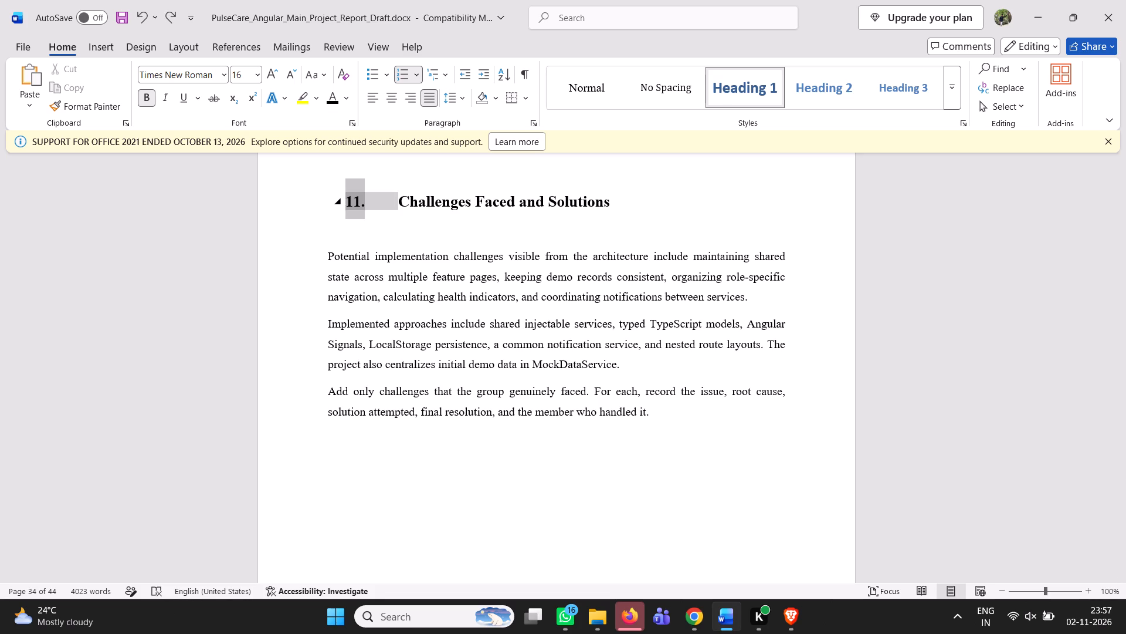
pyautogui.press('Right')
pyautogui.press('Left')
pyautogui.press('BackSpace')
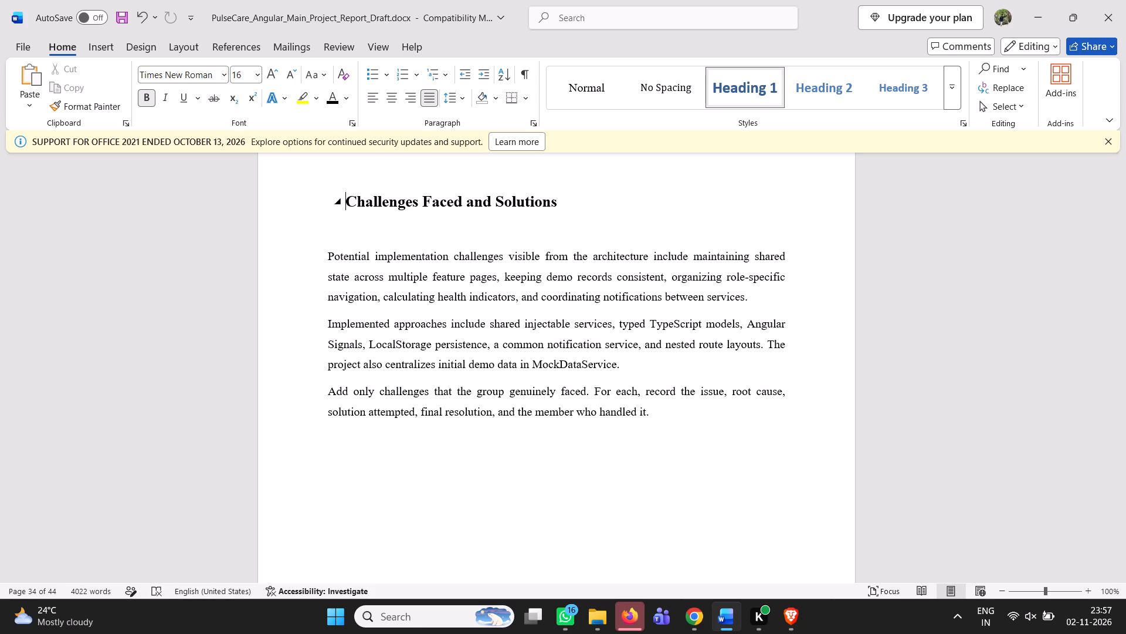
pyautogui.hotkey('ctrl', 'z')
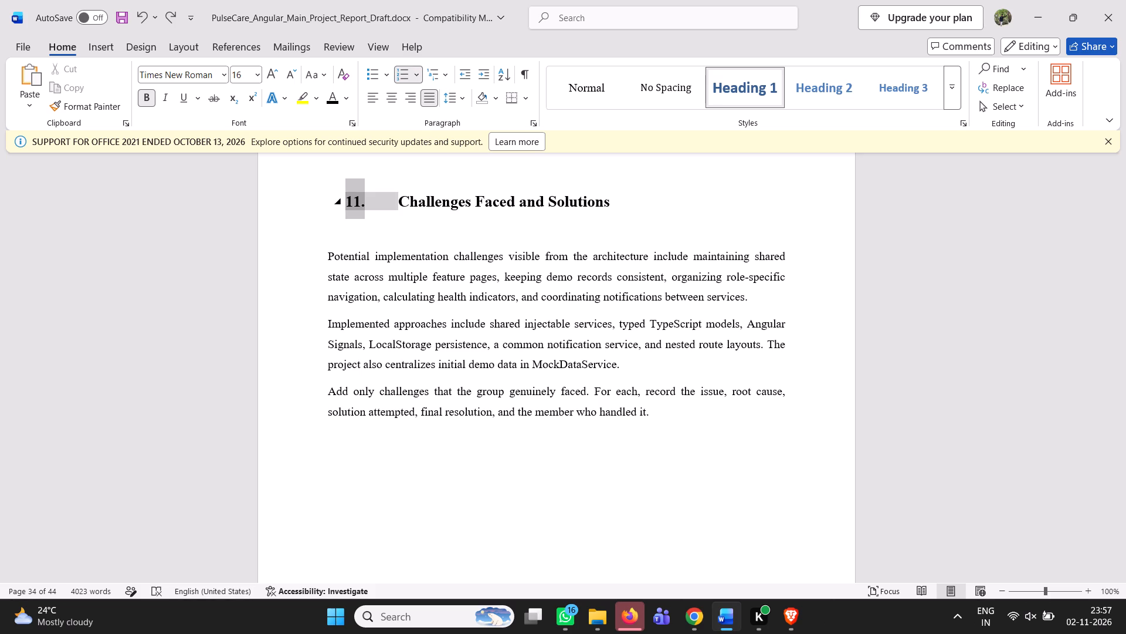
# Replace the automatic number of the "Challenges Faced and Solutions" heading with "11.1".
pyautogui.click(419, 191)
pyautogui.click(393, 234)
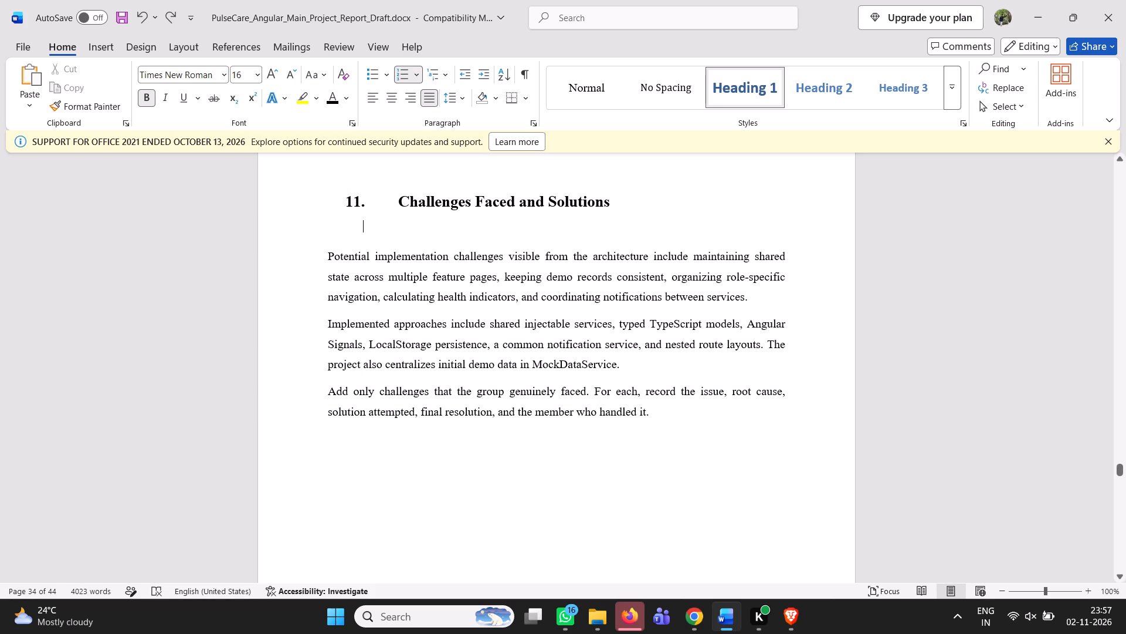
pyautogui.click(364, 200)
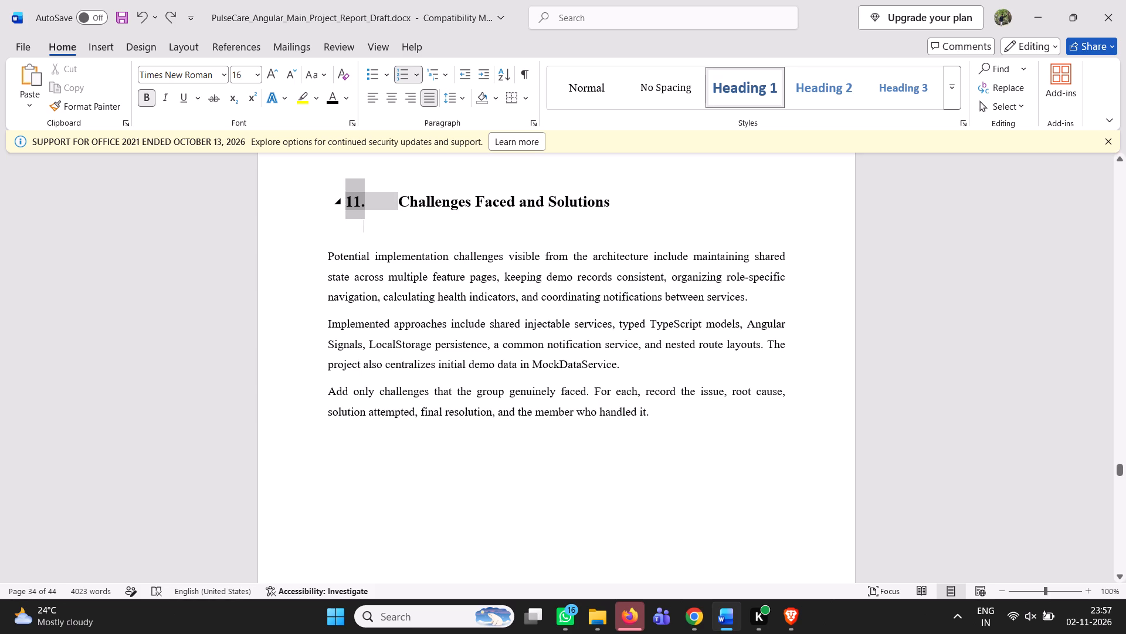
pyautogui.press('BackSpace')
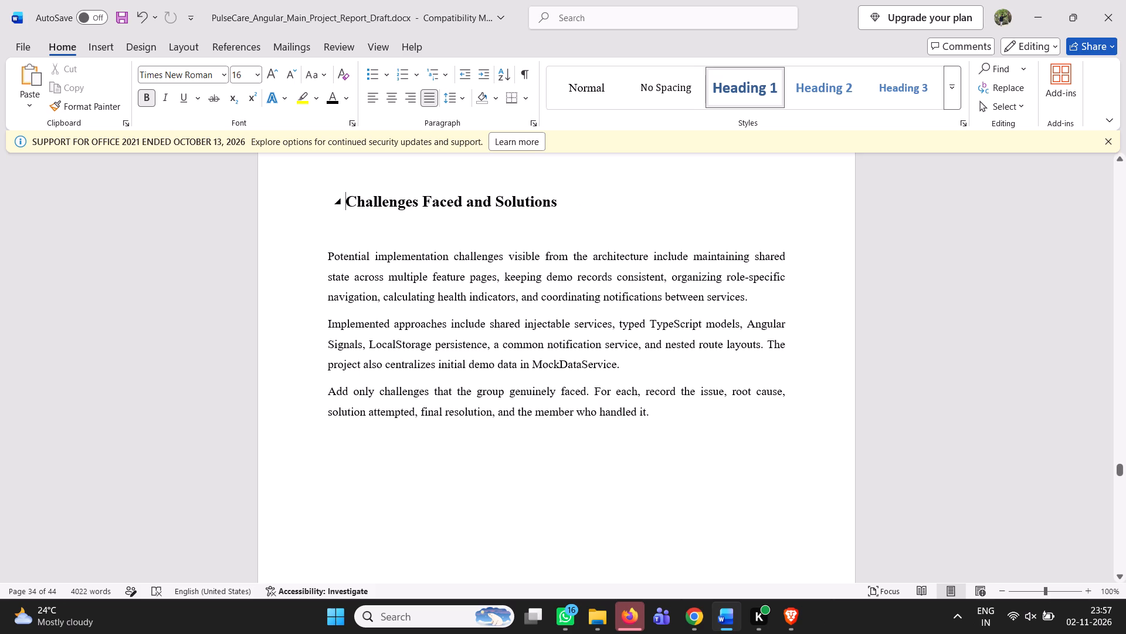
pyautogui.write('11')
pyautogui.write('.1')
pyautogui.press('space')
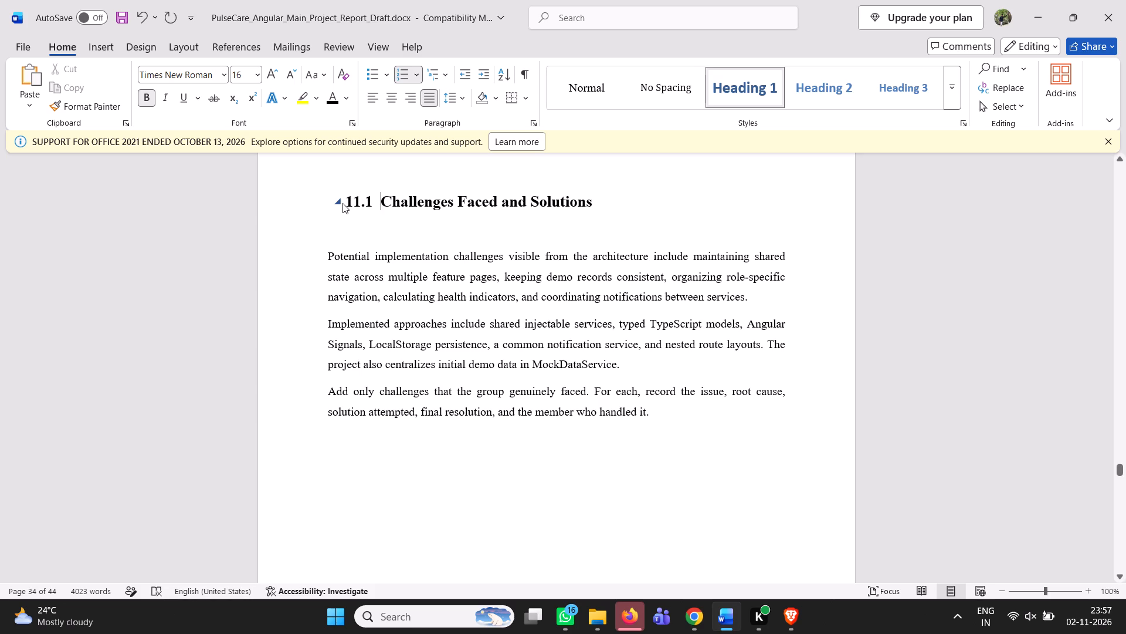
# Centre the "11.1 Challenges Faced and Solutions" heading.
pyautogui.moveTo(308, 201); pyautogui.dragTo(398, 218)
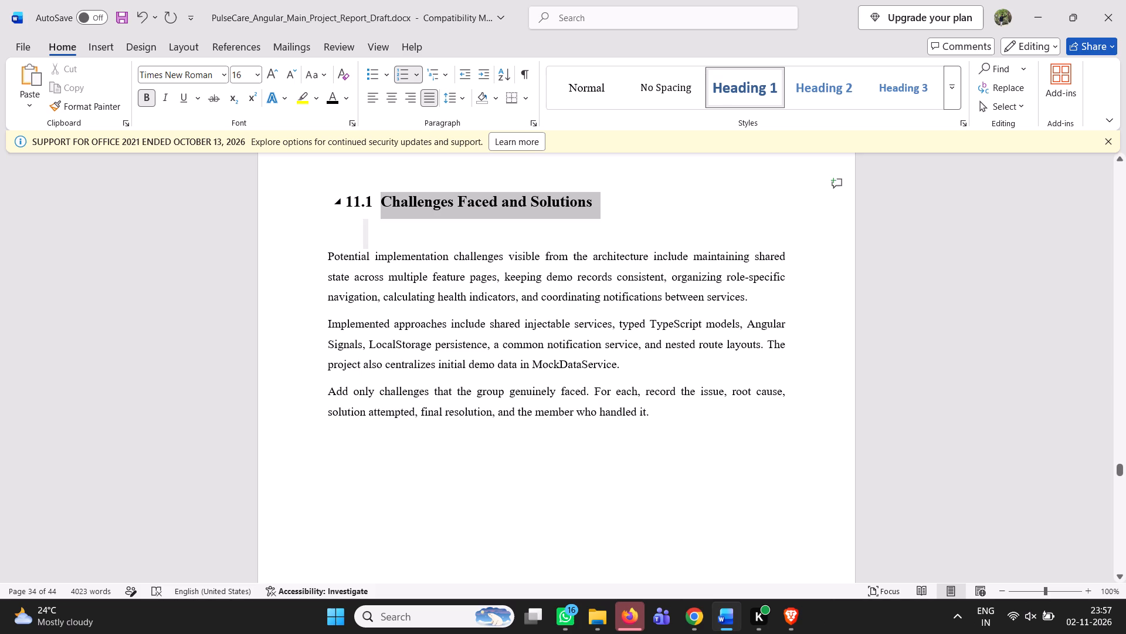
pyautogui.moveTo(398, 218); pyautogui.dragTo(437, 215)
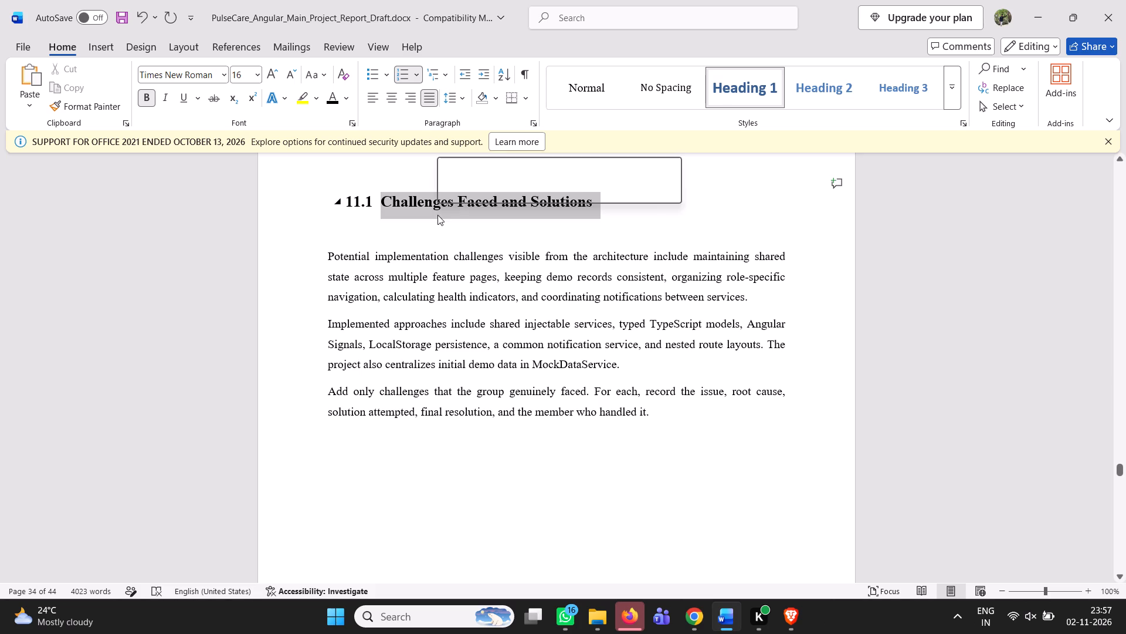
pyautogui.click(396, 96)
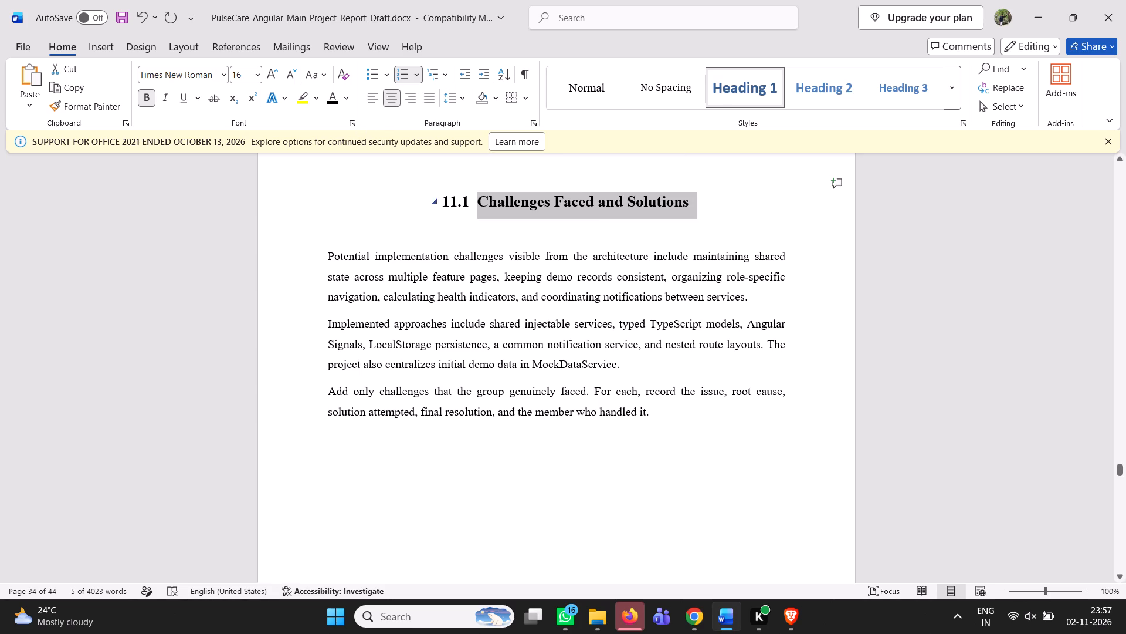
pyautogui.click(418, 218)
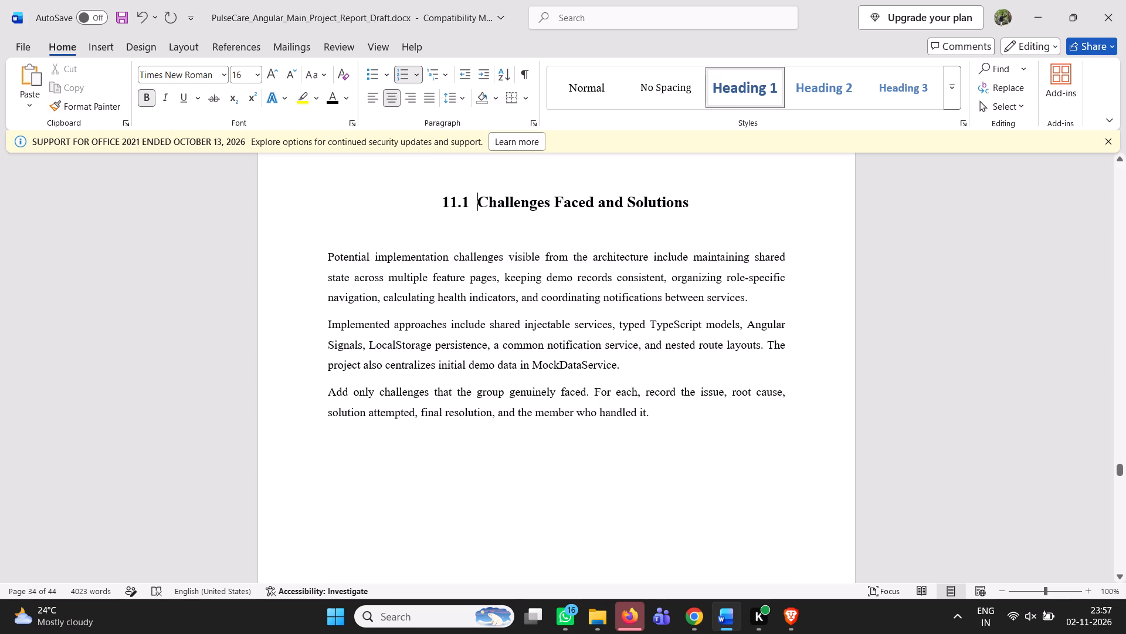
# Format the "13. Results and Discussion" heading in black Times New Roman.
pyautogui.scroll(-5, 385, 228)
pyautogui.scroll(1, 385, 228)
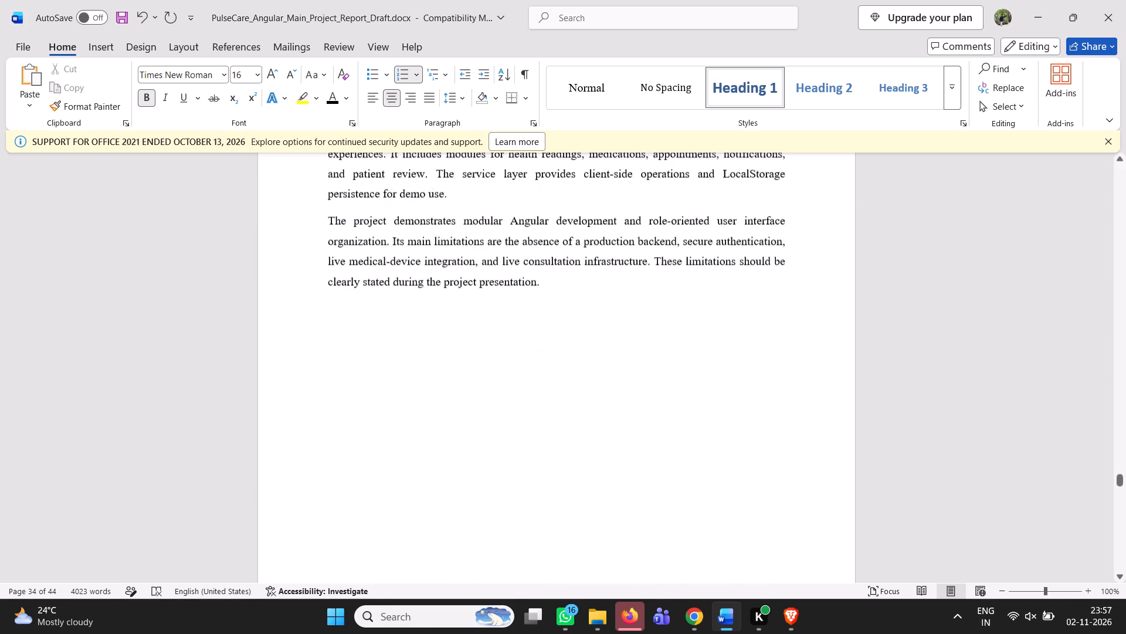
pyautogui.scroll(1, 385, 228)
pyautogui.moveTo(504, 289); pyautogui.dragTo(309, 285)
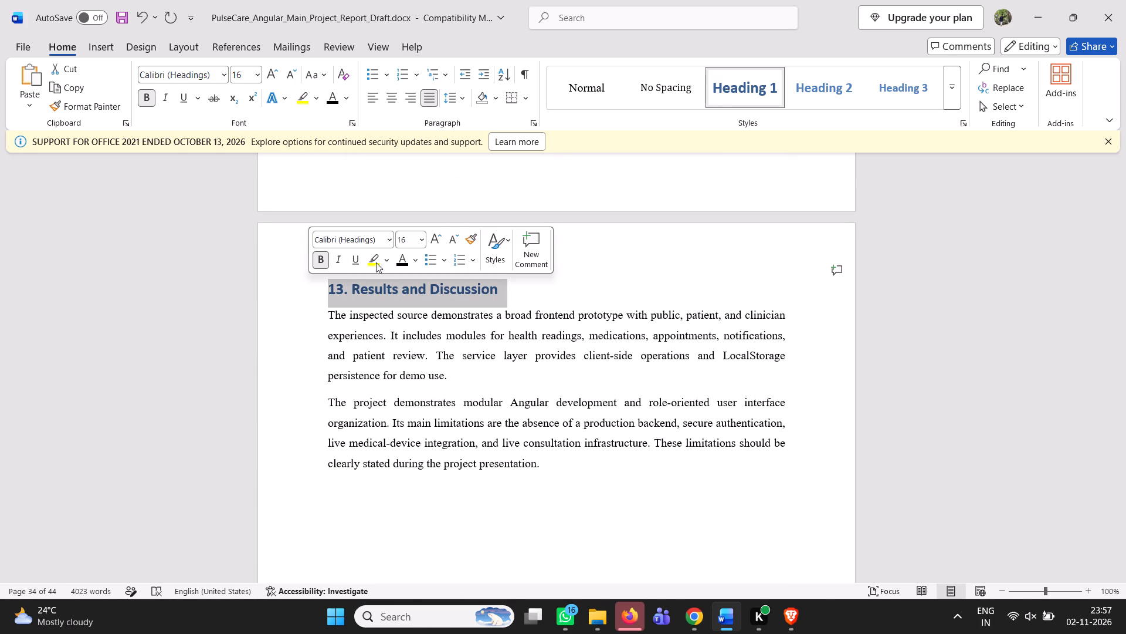
pyautogui.click(398, 261)
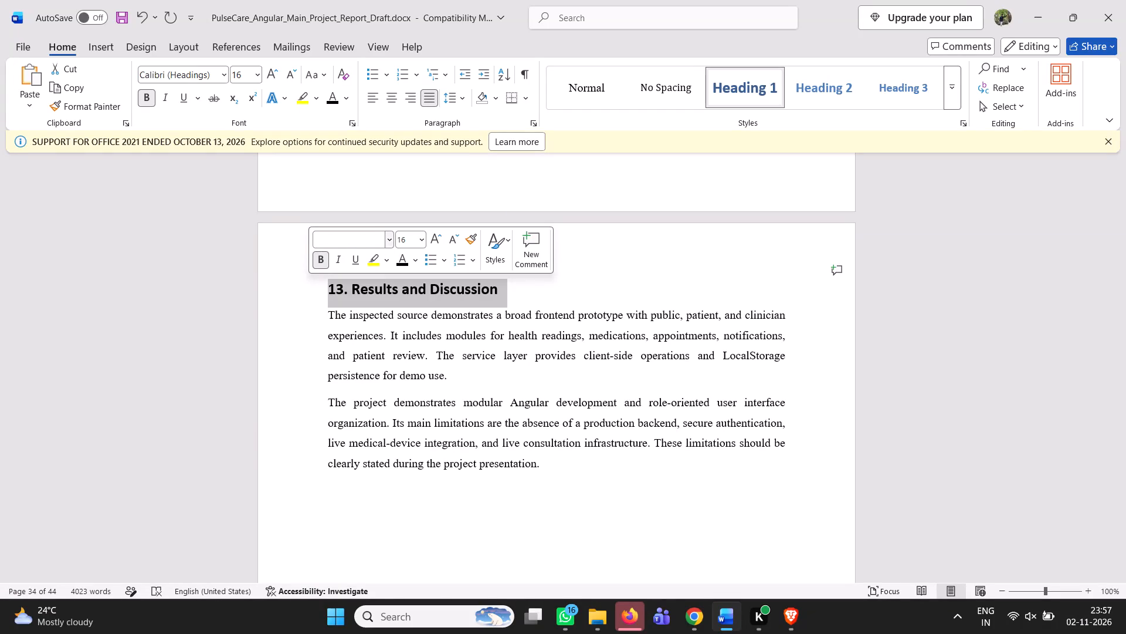
pyautogui.click(384, 240)
pyautogui.click(388, 240)
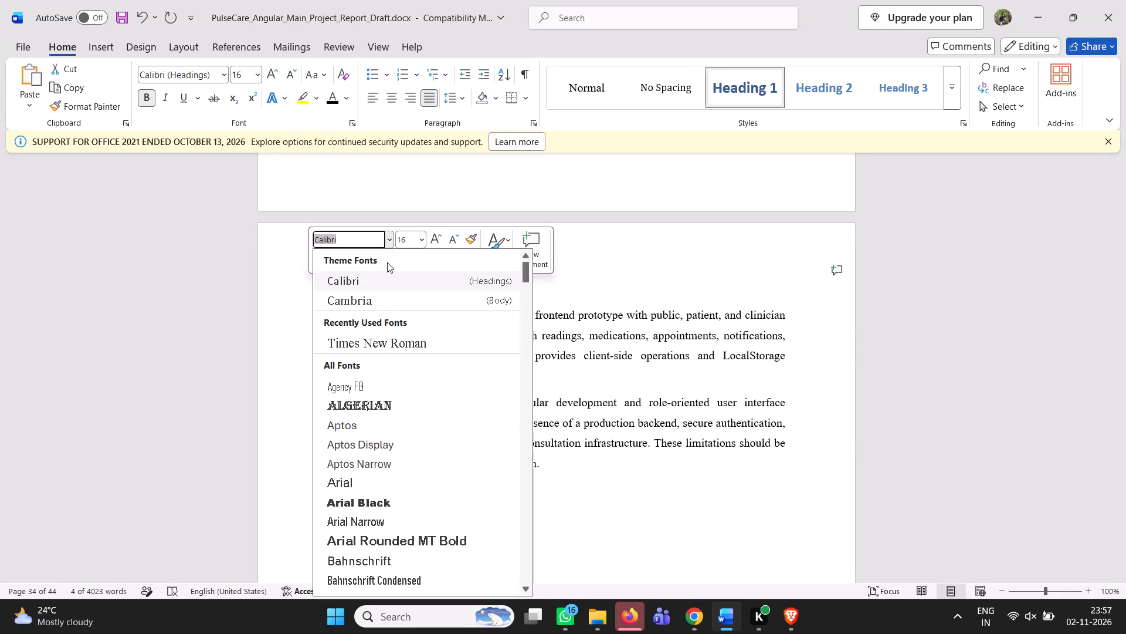
pyautogui.click(363, 339)
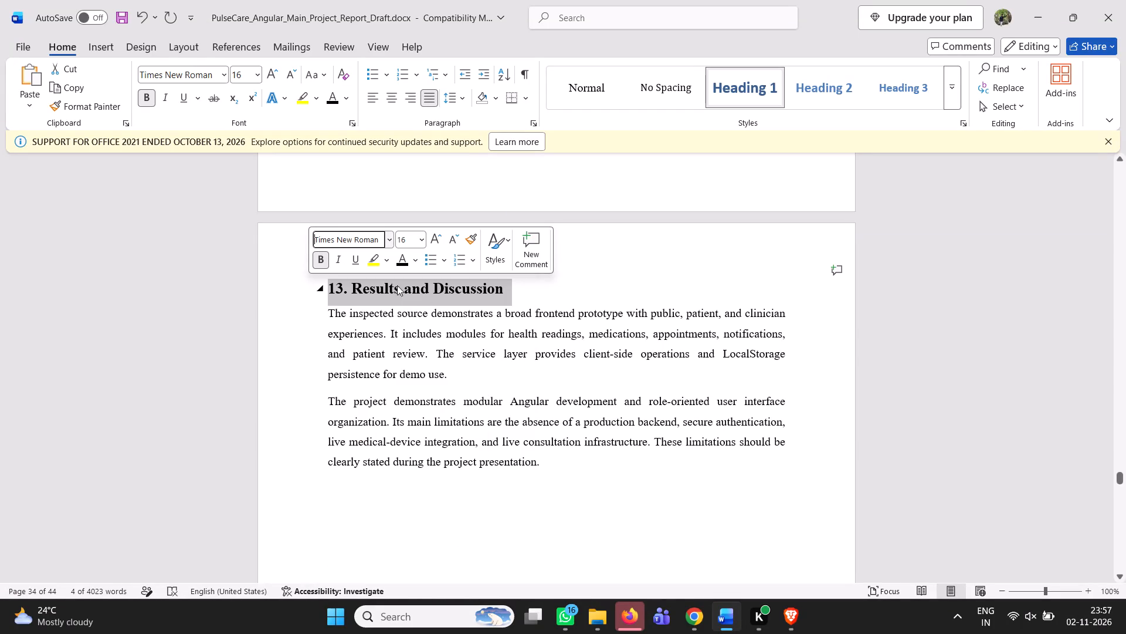
# Centre the "13. Results and Discussion" heading and add an empty line beneath it.
pyautogui.click(385, 97)
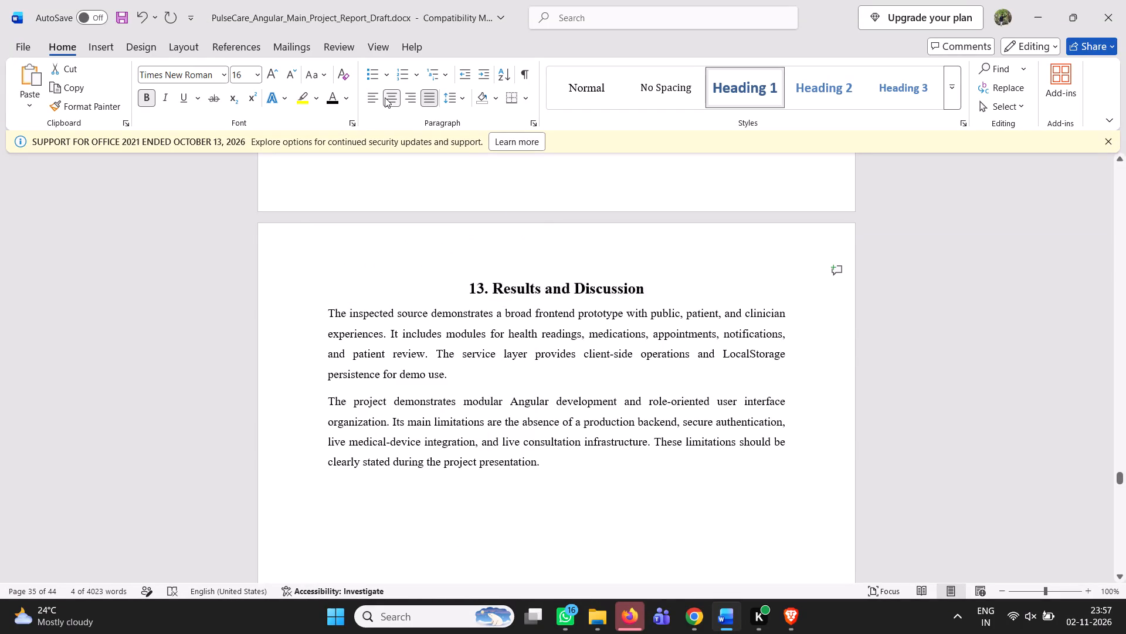
pyautogui.click(660, 289)
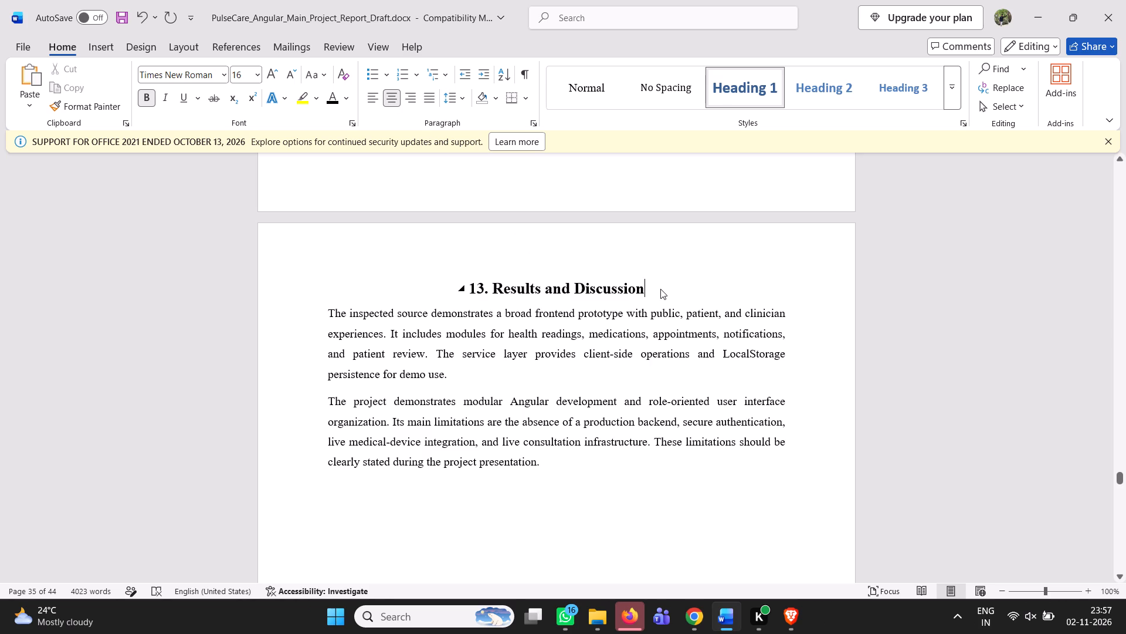
pyautogui.press('Return')
# Format the "14. Conclusion" heading in black Times New Roman.
pyautogui.scroll(-1, 660, 289)
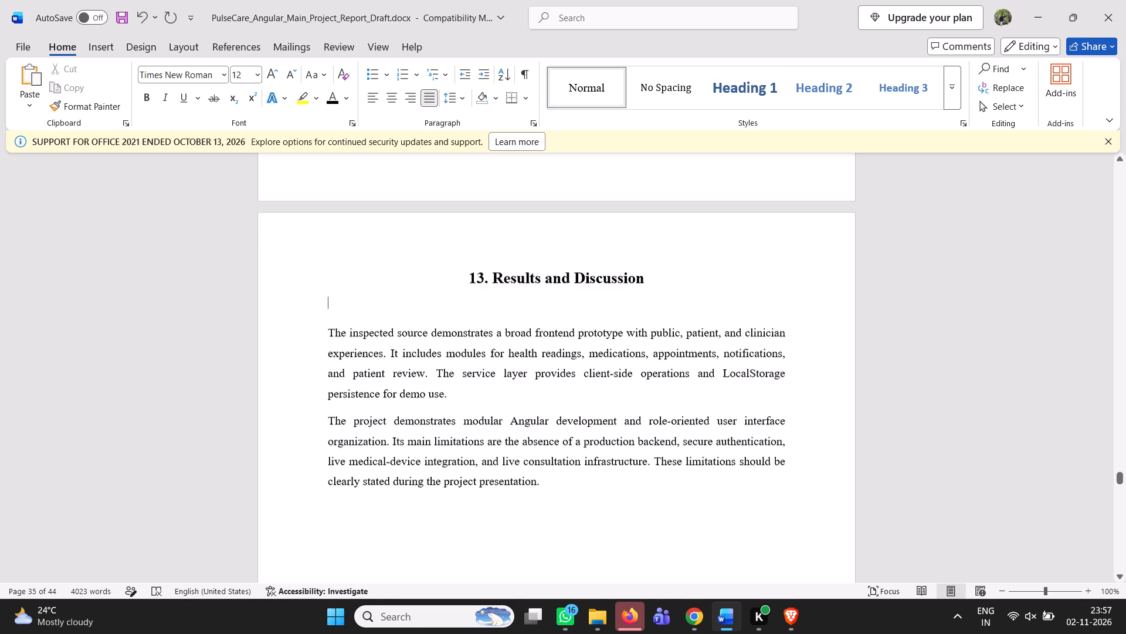
pyautogui.scroll(-5, 660, 289)
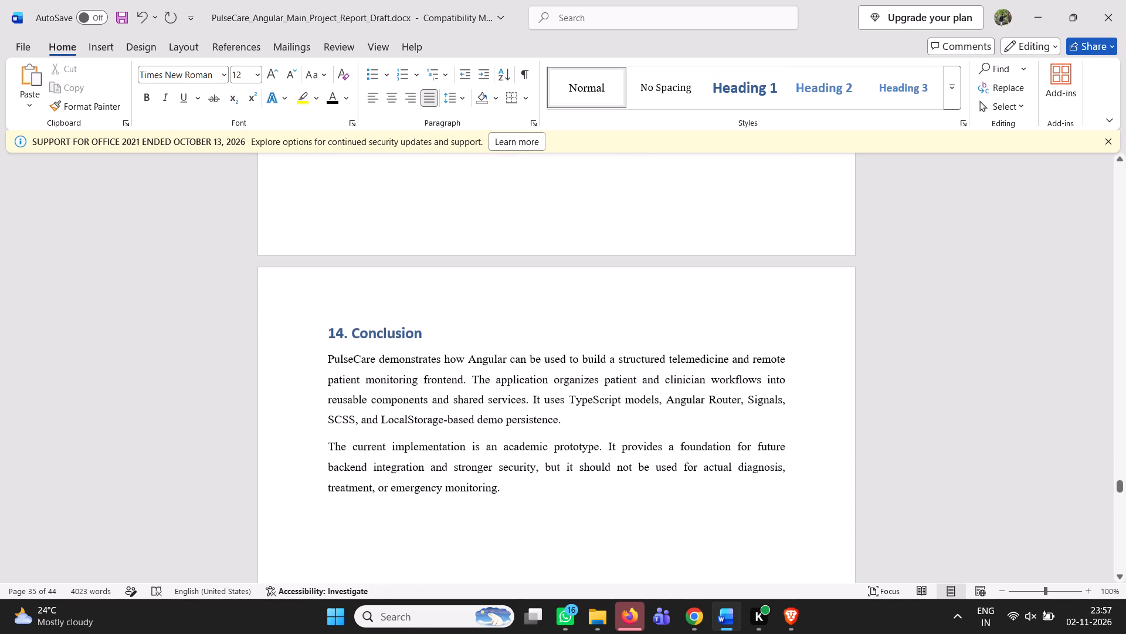
pyautogui.moveTo(440, 337); pyautogui.dragTo(345, 332)
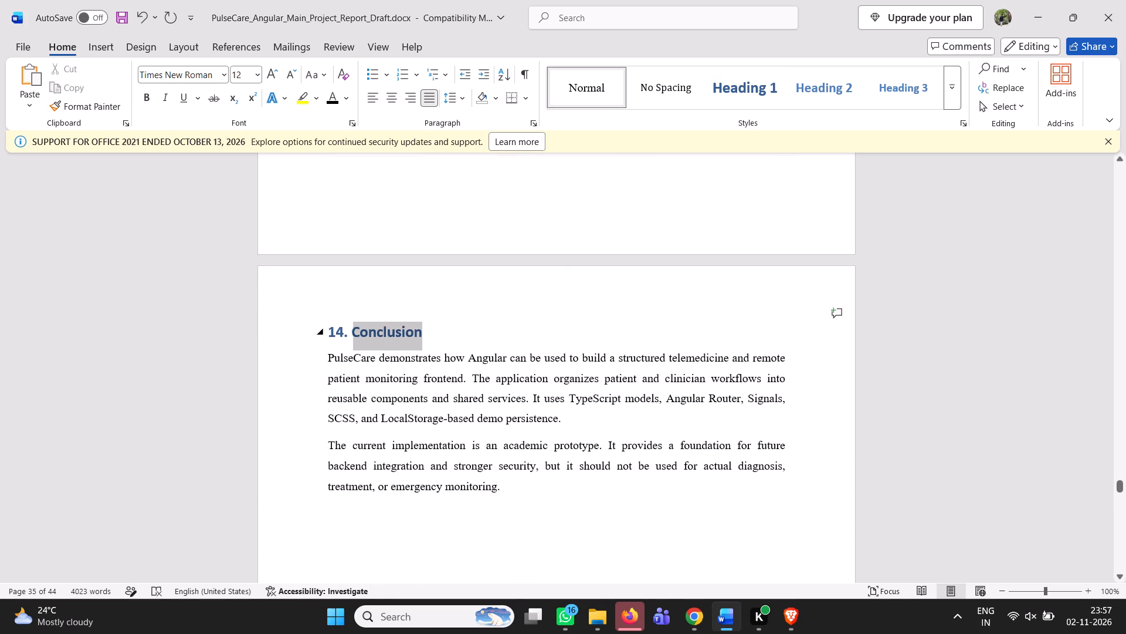
pyautogui.moveTo(345, 332); pyautogui.dragTo(318, 328)
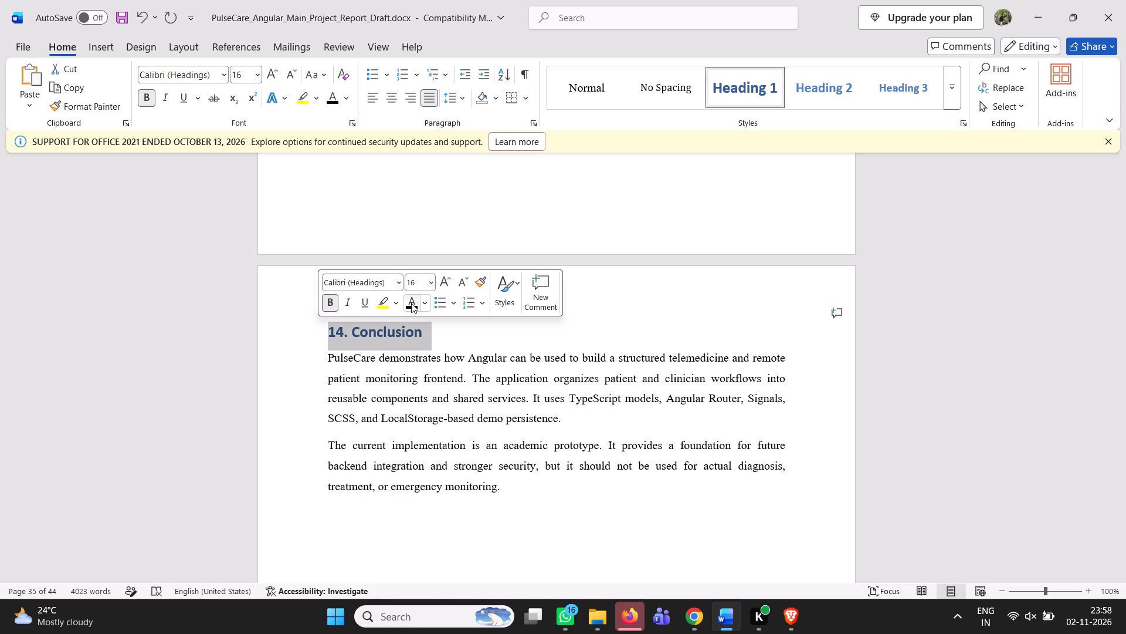
pyautogui.click(405, 302)
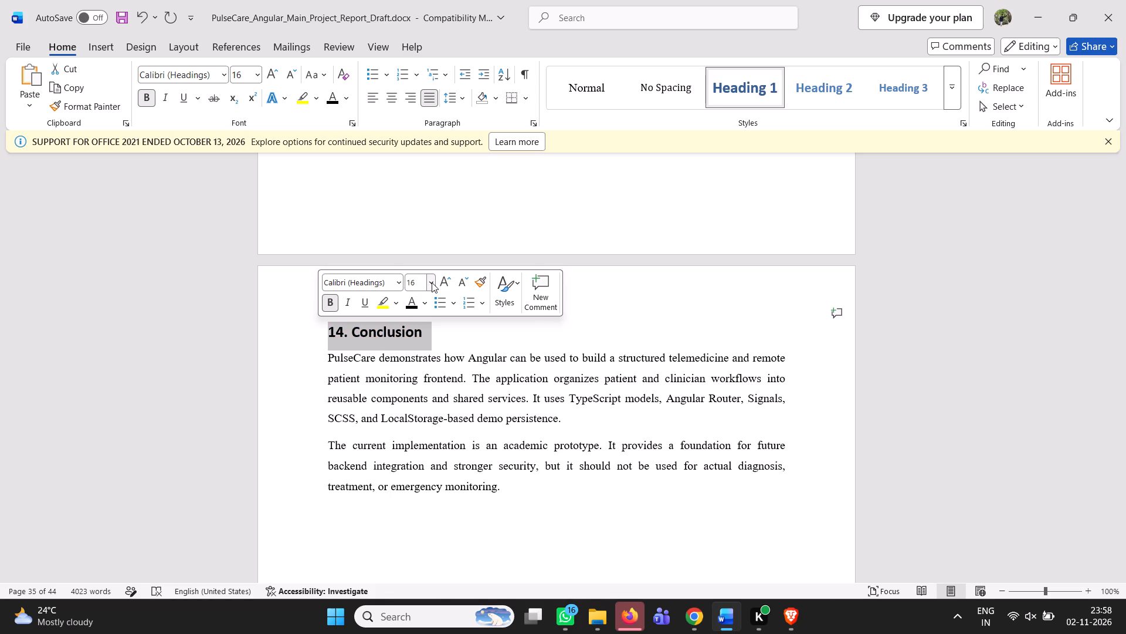
pyautogui.click(432, 282)
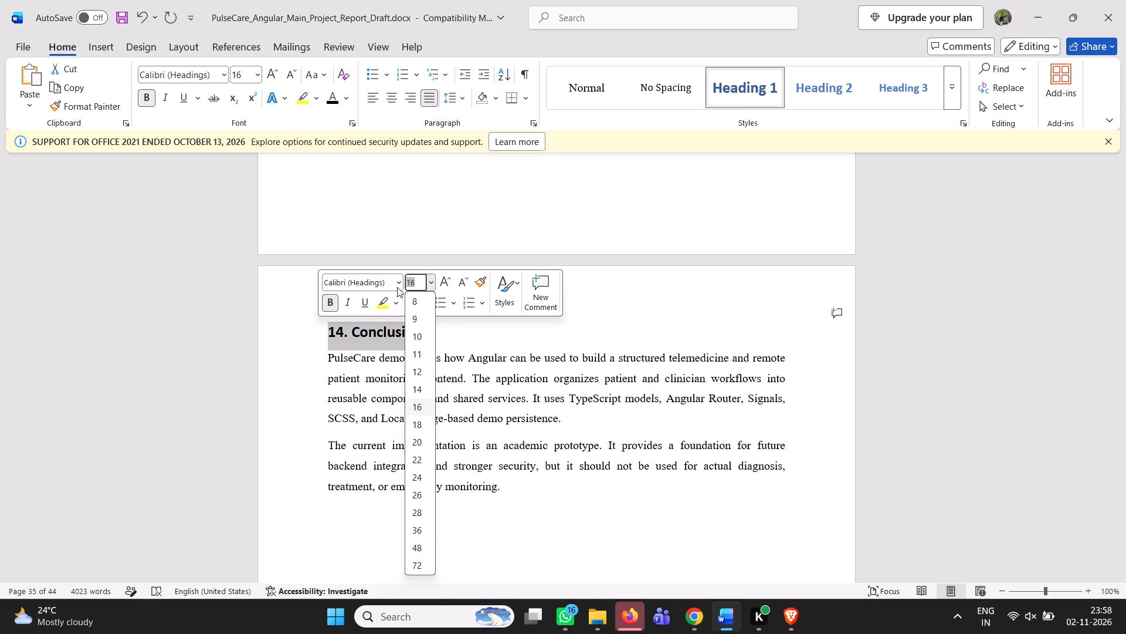
pyautogui.click(397, 287)
pyautogui.click(375, 375)
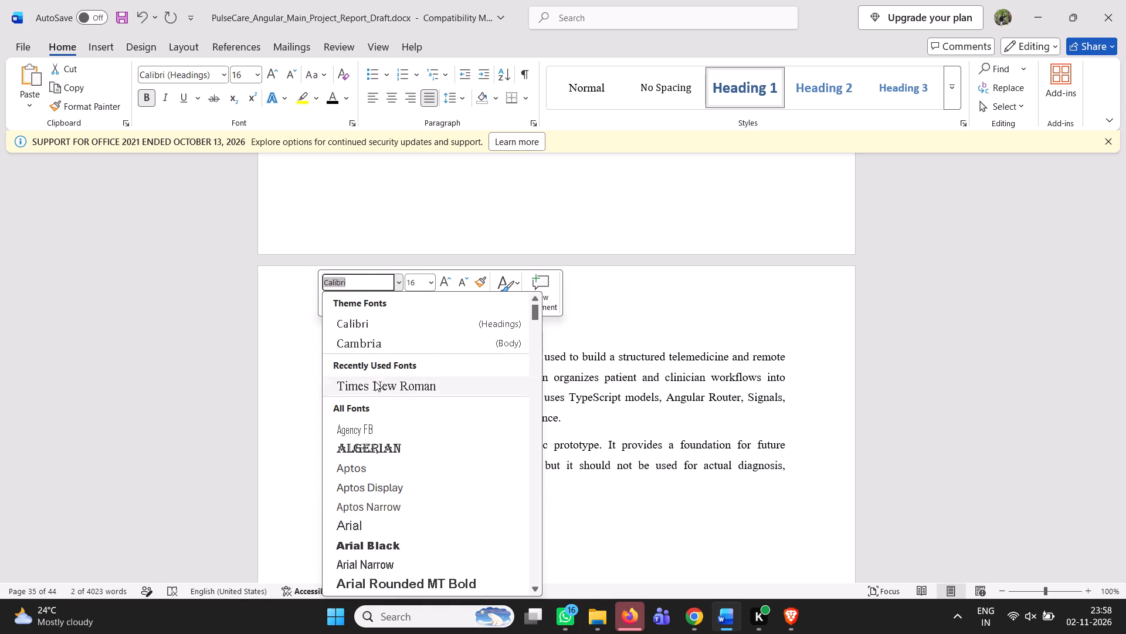
pyautogui.click(375, 381)
pyautogui.click(466, 346)
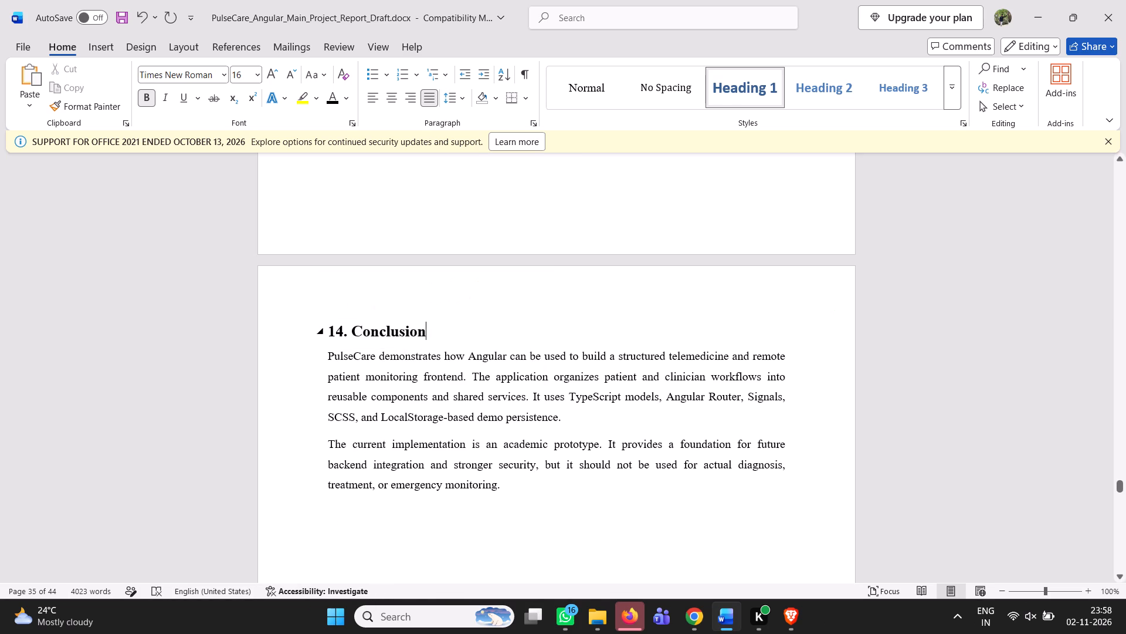
# Centre the "14. Conclusion" heading and add an empty line beneath it.
pyautogui.tripleClick(438, 331)
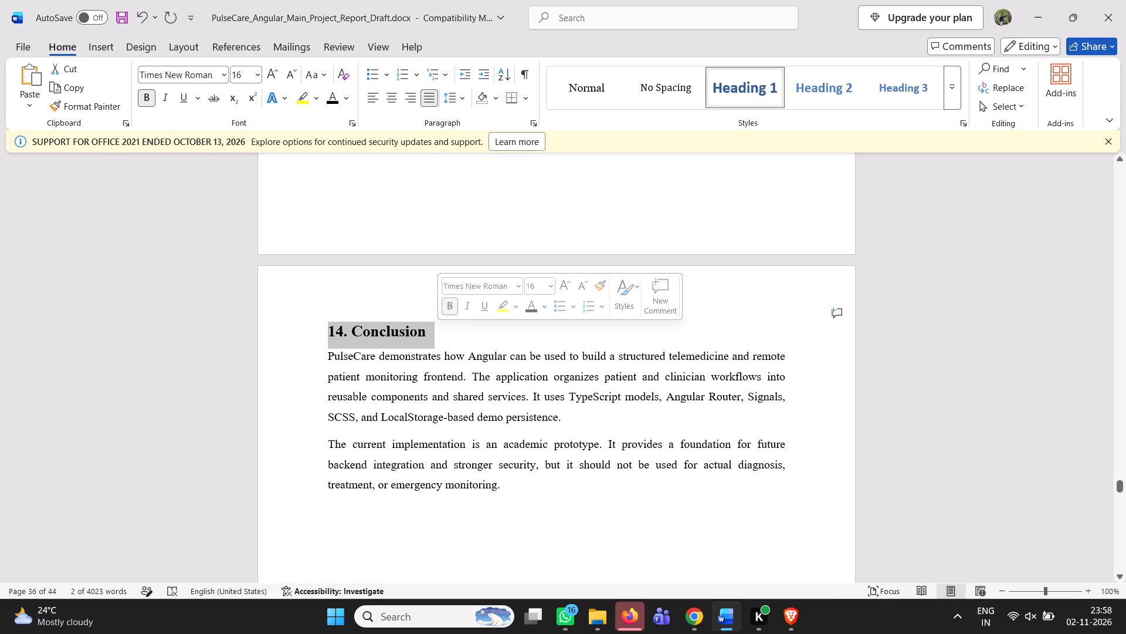
pyautogui.click(383, 97)
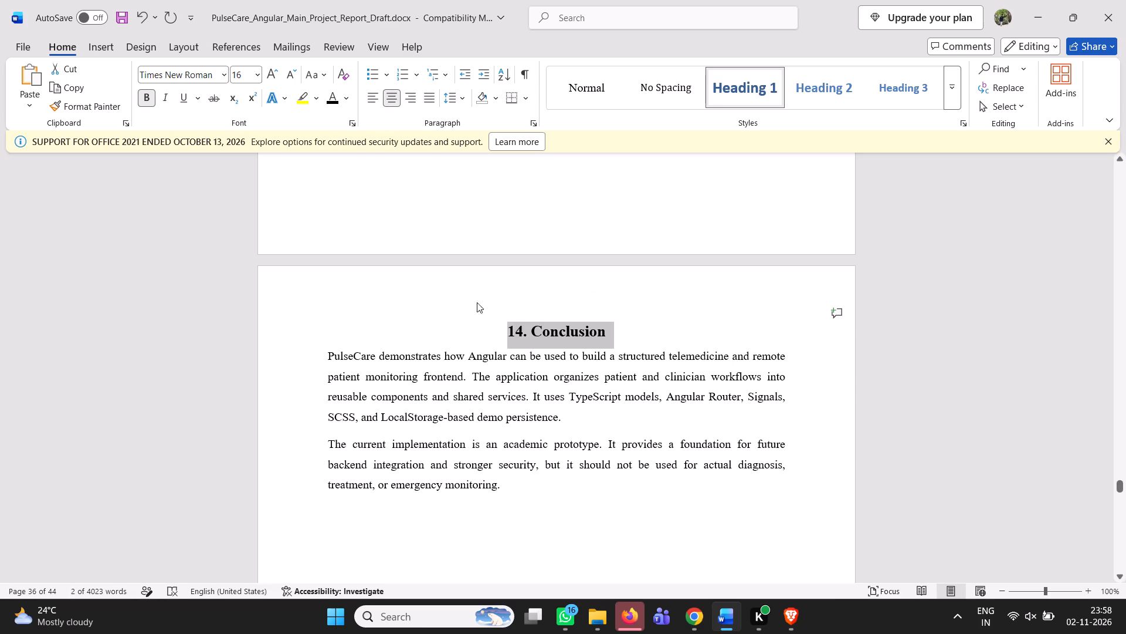
pyautogui.click(638, 329)
pyautogui.press('Return')
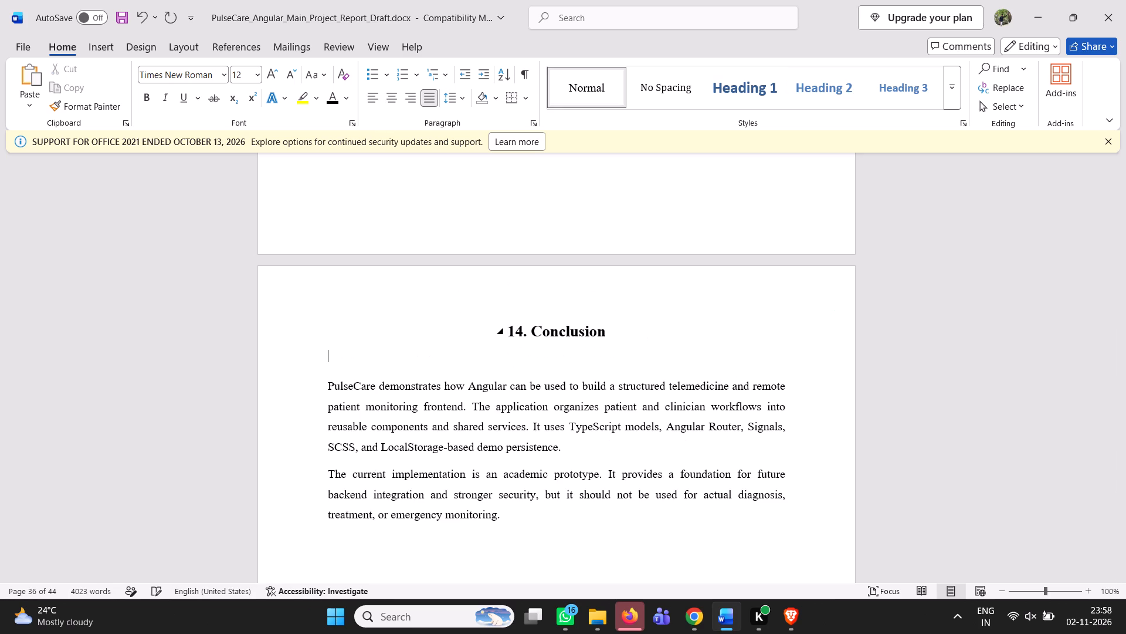
# Format the "14.1 Future Enhancements" heading in black Times New Roman.
pyautogui.scroll(-6, 638, 329)
pyautogui.scroll(1, 638, 329)
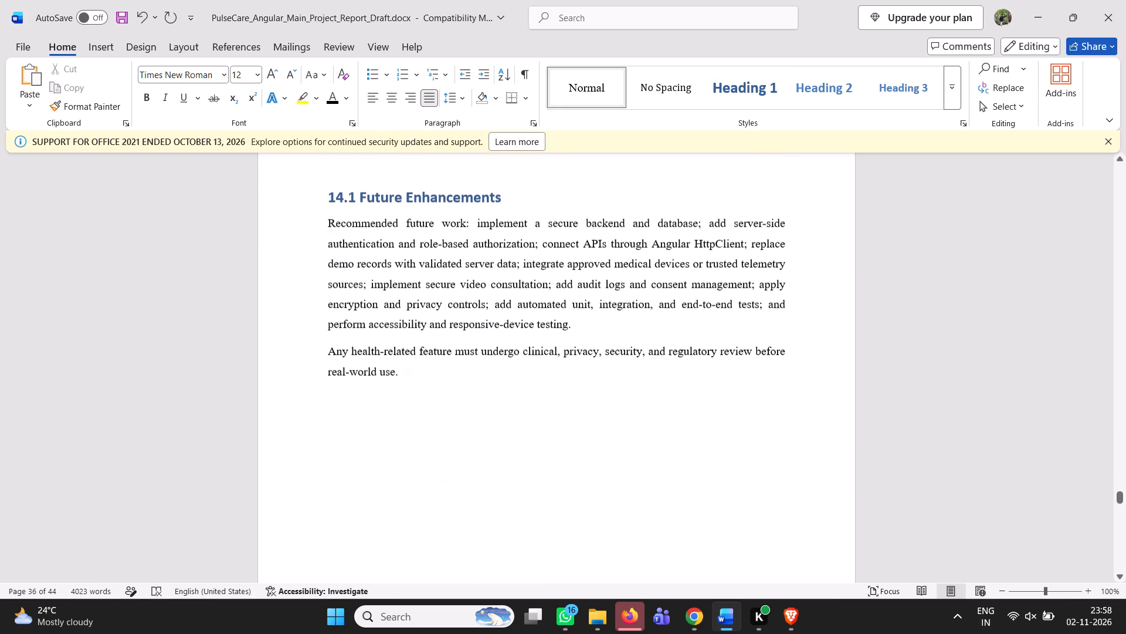
pyautogui.moveTo(516, 191); pyautogui.dragTo(321, 197)
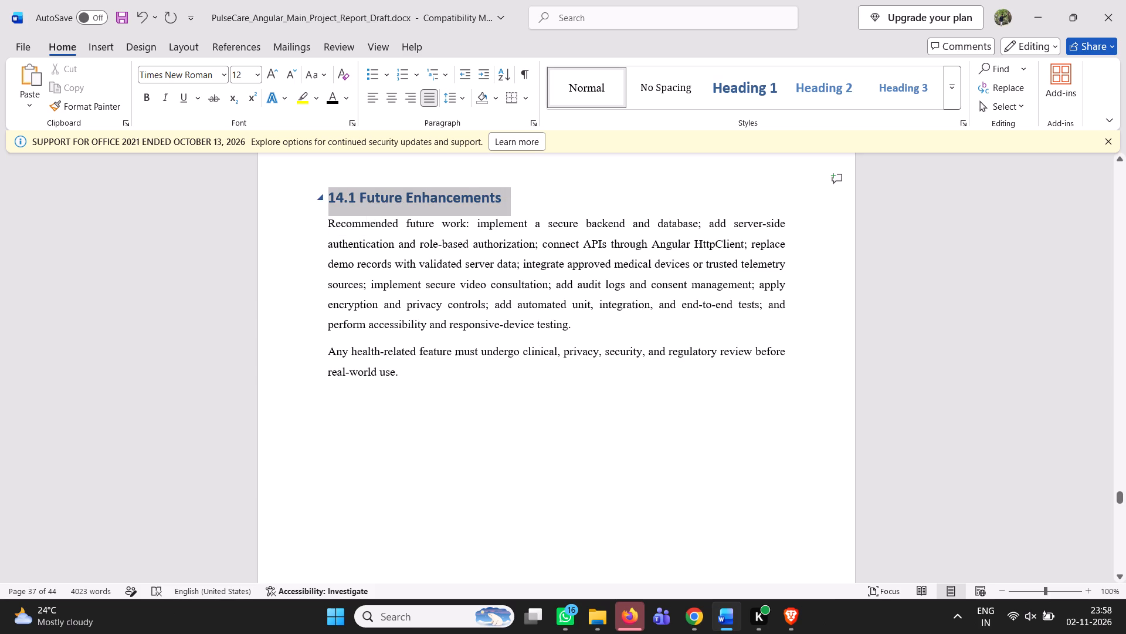
pyautogui.moveTo(321, 197); pyautogui.dragTo(320, 196)
pyautogui.click(413, 173)
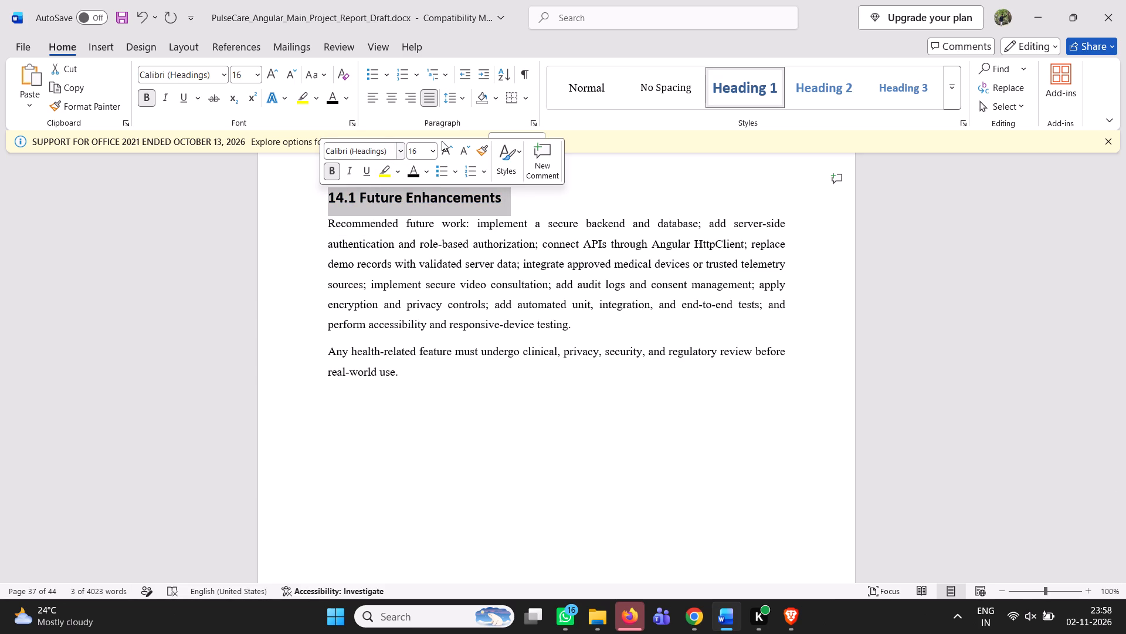
pyautogui.click(399, 153)
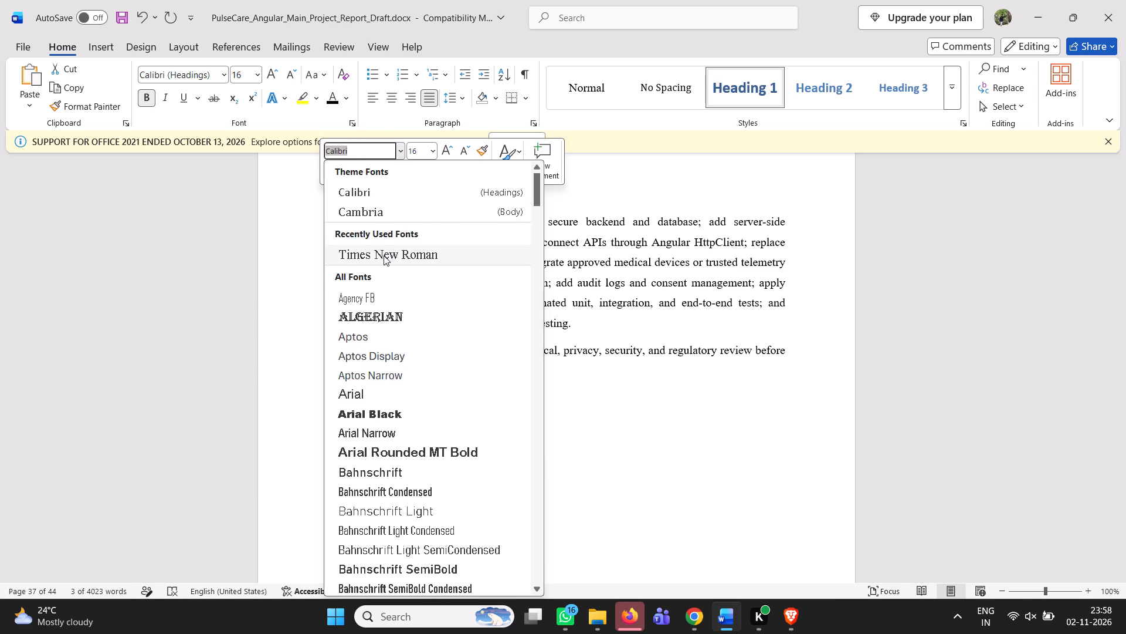
pyautogui.click(384, 255)
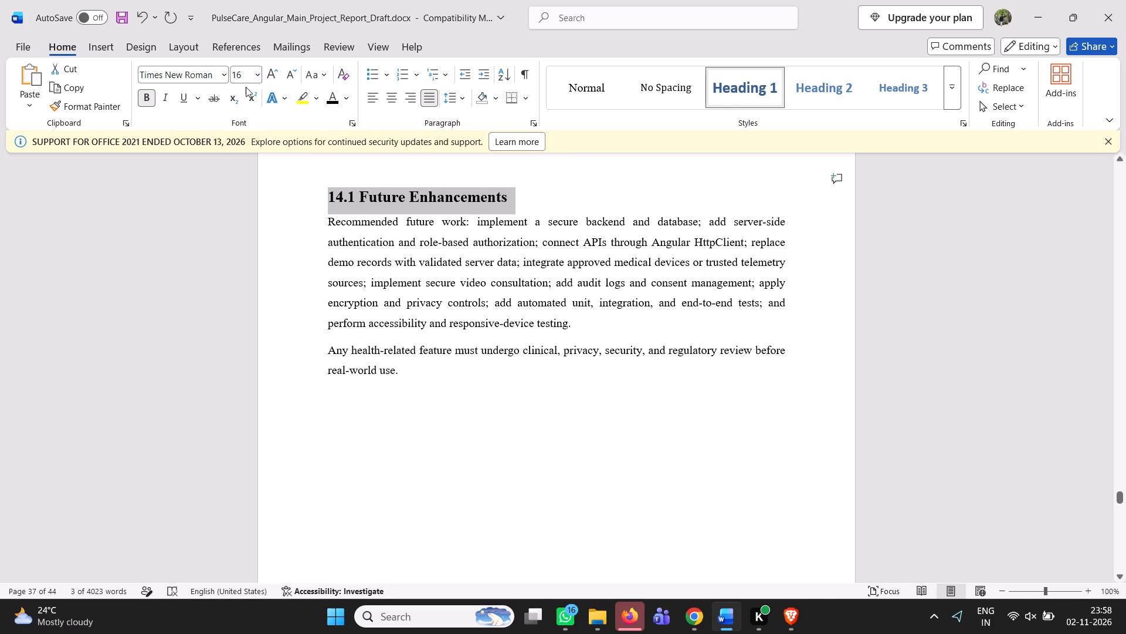
# Centre the "14.1 Future Enhancements" heading and add an empty line beneath it.
pyautogui.click(388, 96)
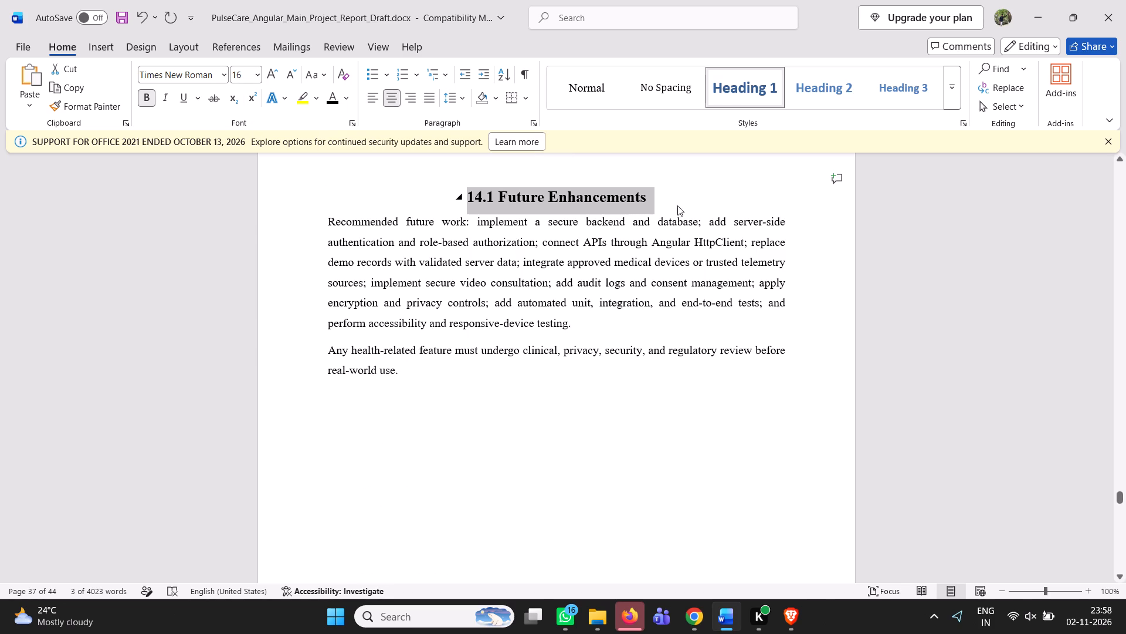
pyautogui.click(667, 200)
pyautogui.press('Return')
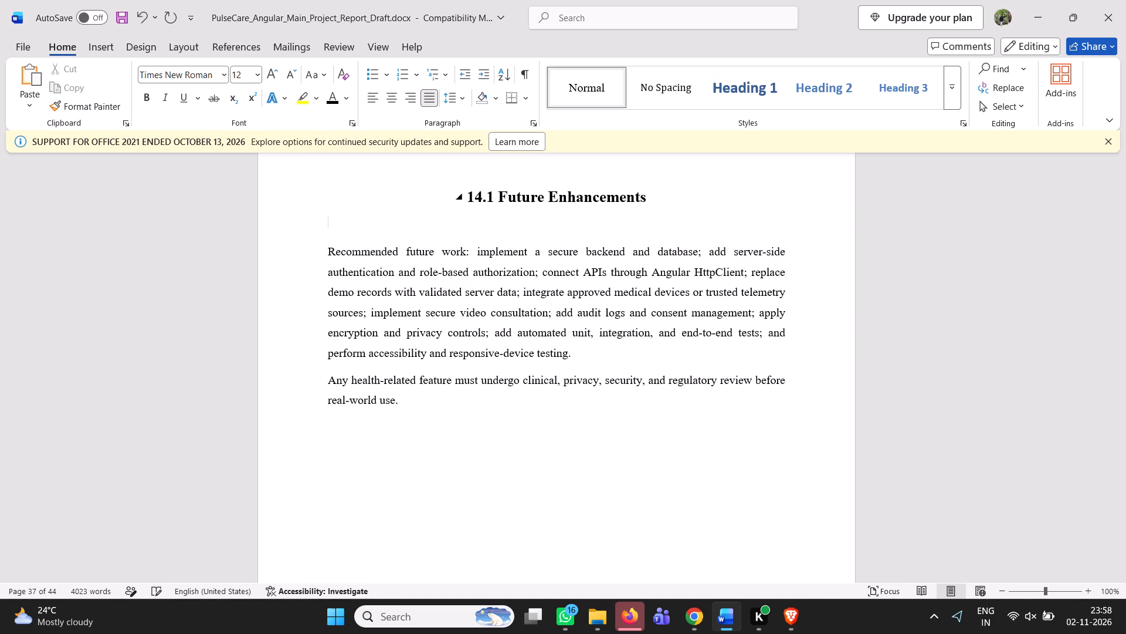
# Format the "15. References" heading in black Times New Roman.
pyautogui.scroll(-1, 668, 249)
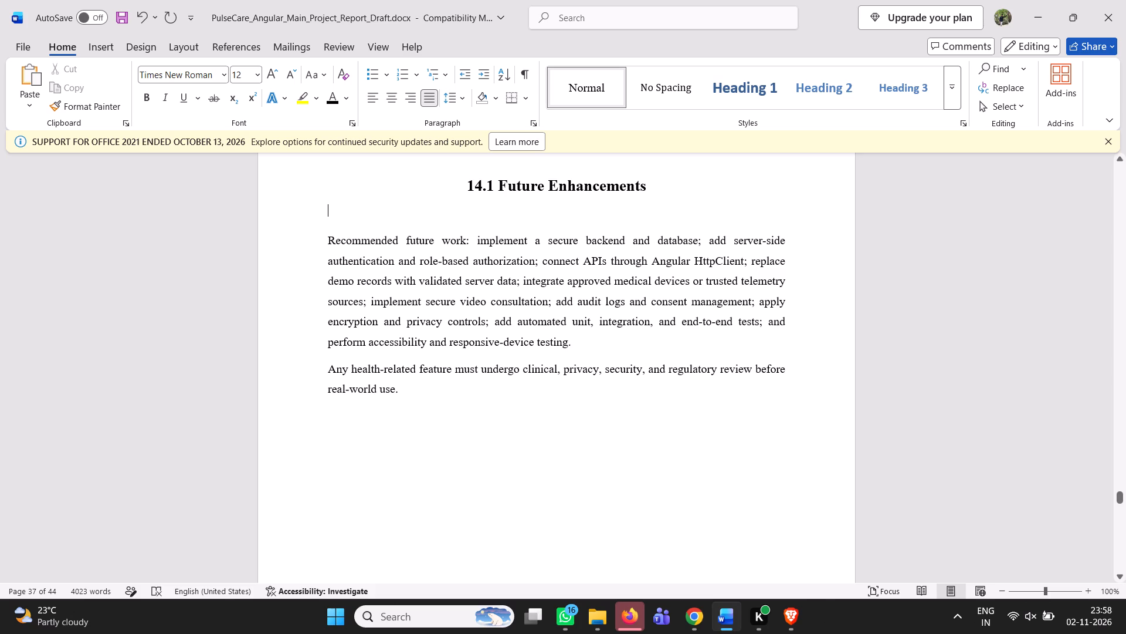
pyautogui.scroll(-3, 734, 321)
pyautogui.scroll(2, 734, 321)
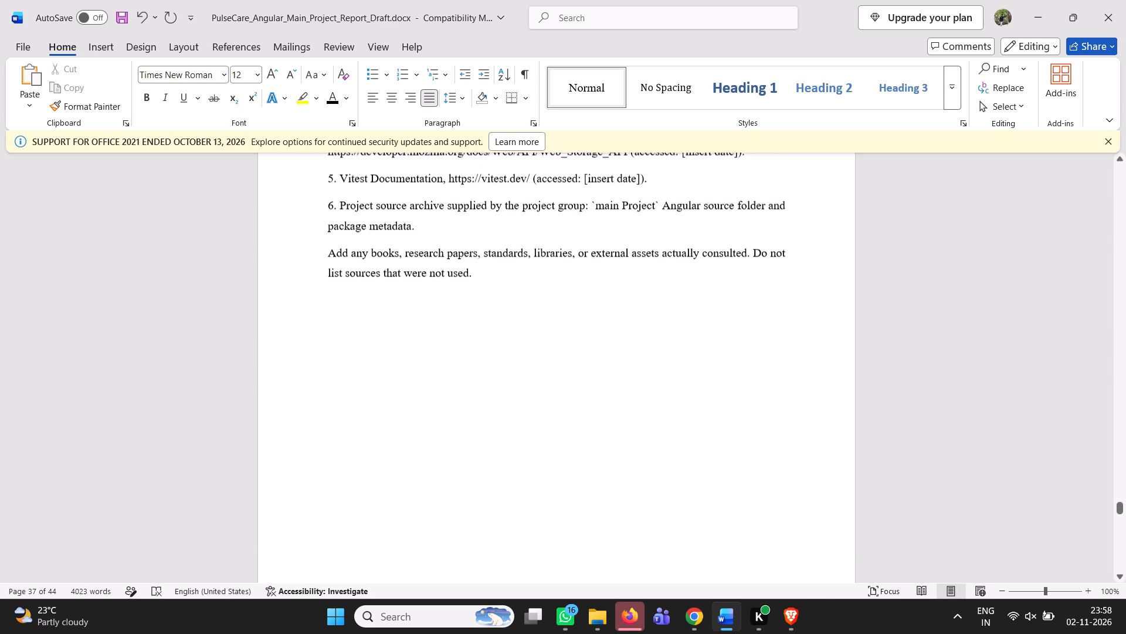
pyautogui.scroll(3, 734, 321)
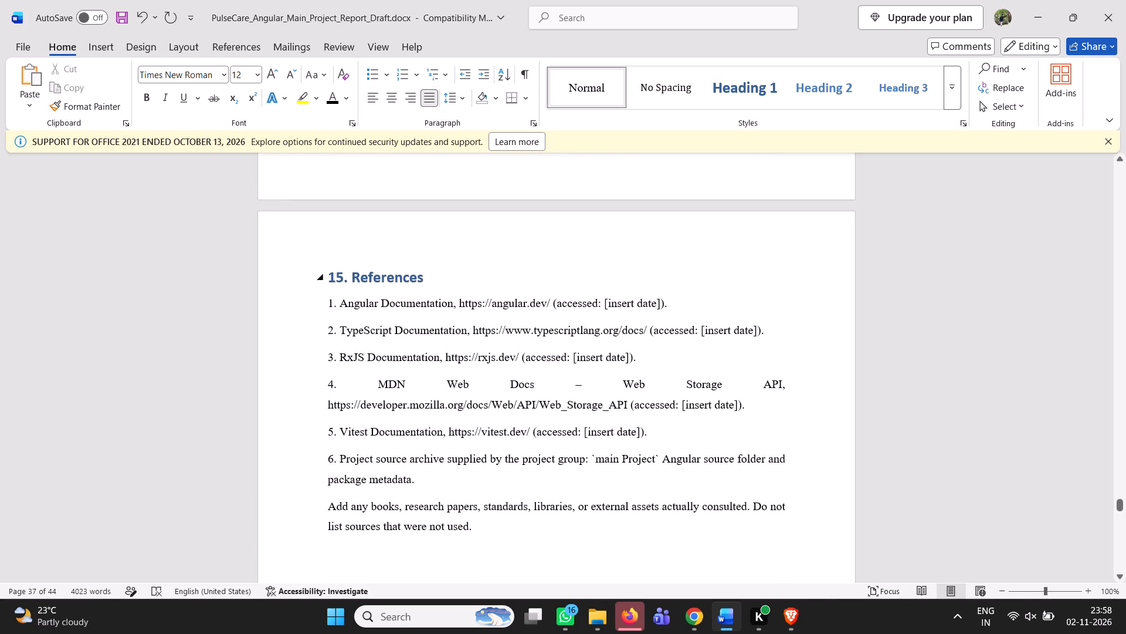
pyautogui.moveTo(428, 274); pyautogui.dragTo(312, 279)
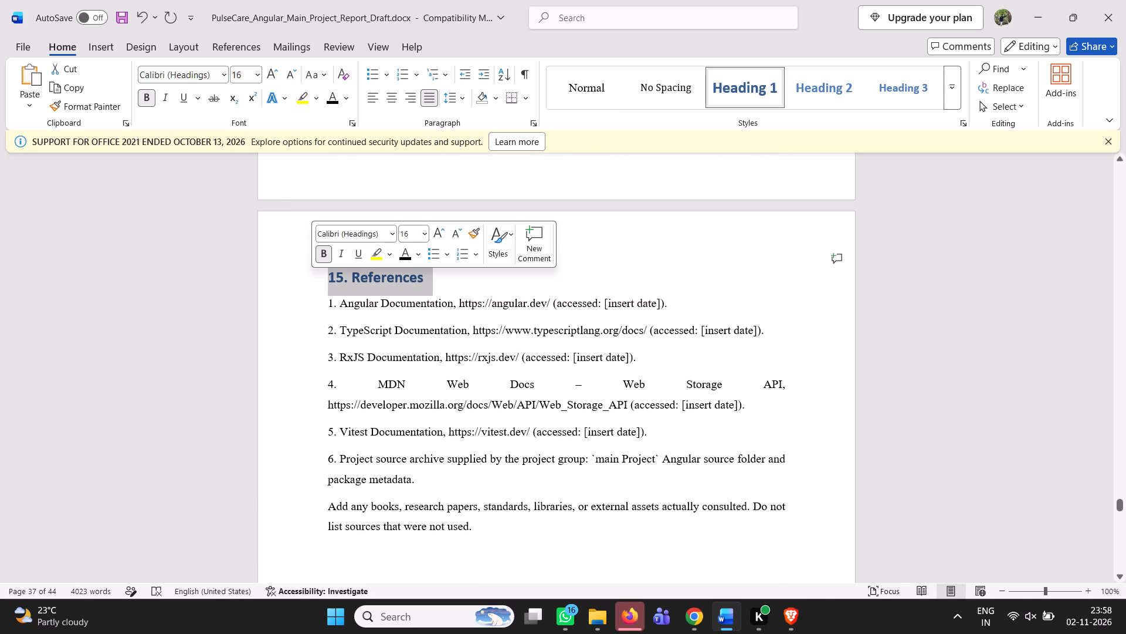
pyautogui.click(409, 249)
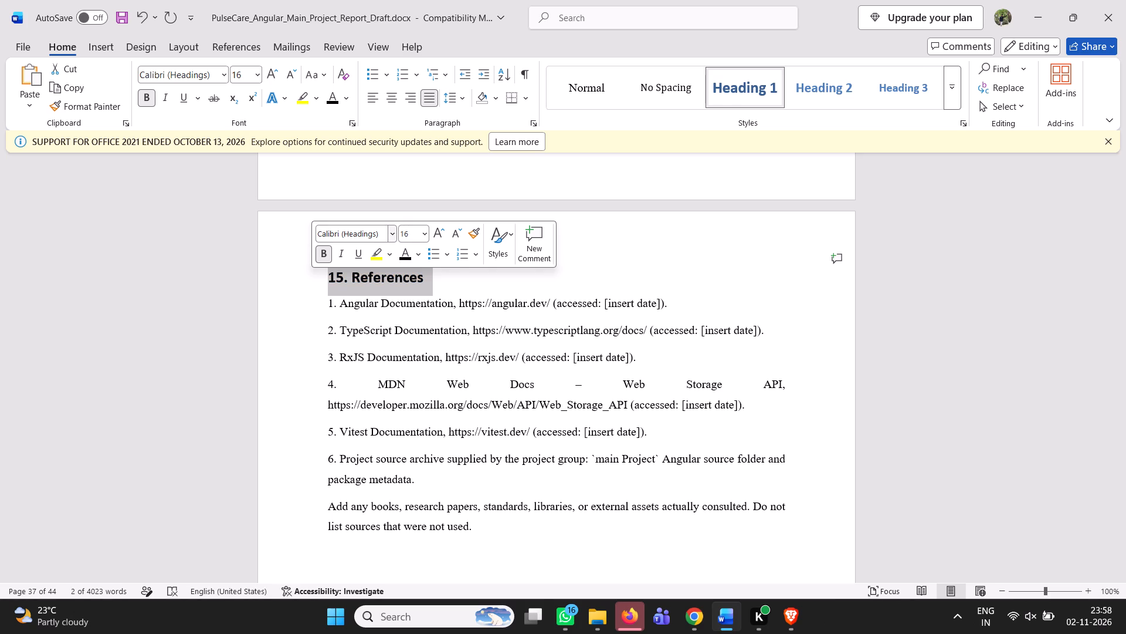
pyautogui.click(391, 238)
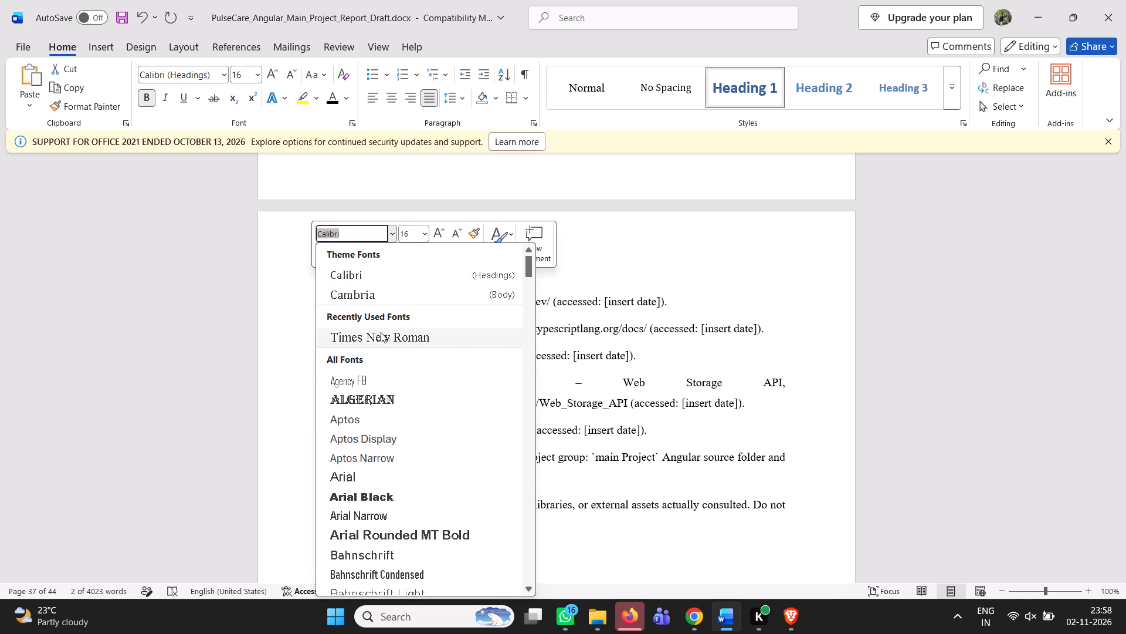
pyautogui.click(381, 332)
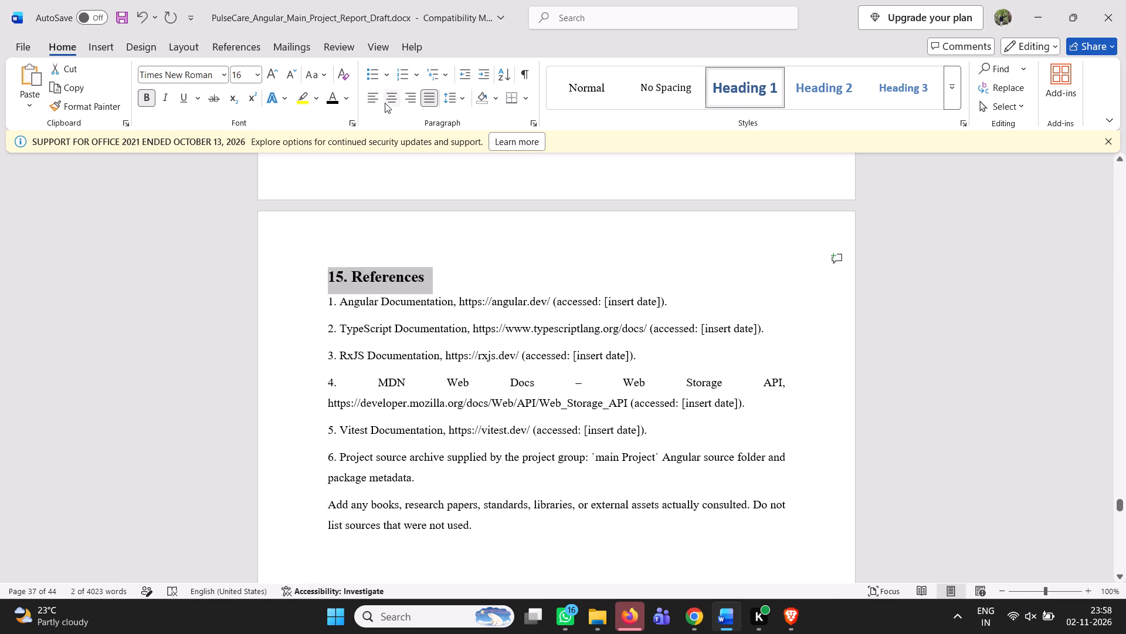
# Centre the "15. References" heading and add an empty line beneath it.
pyautogui.click(386, 102)
pyautogui.click(606, 269)
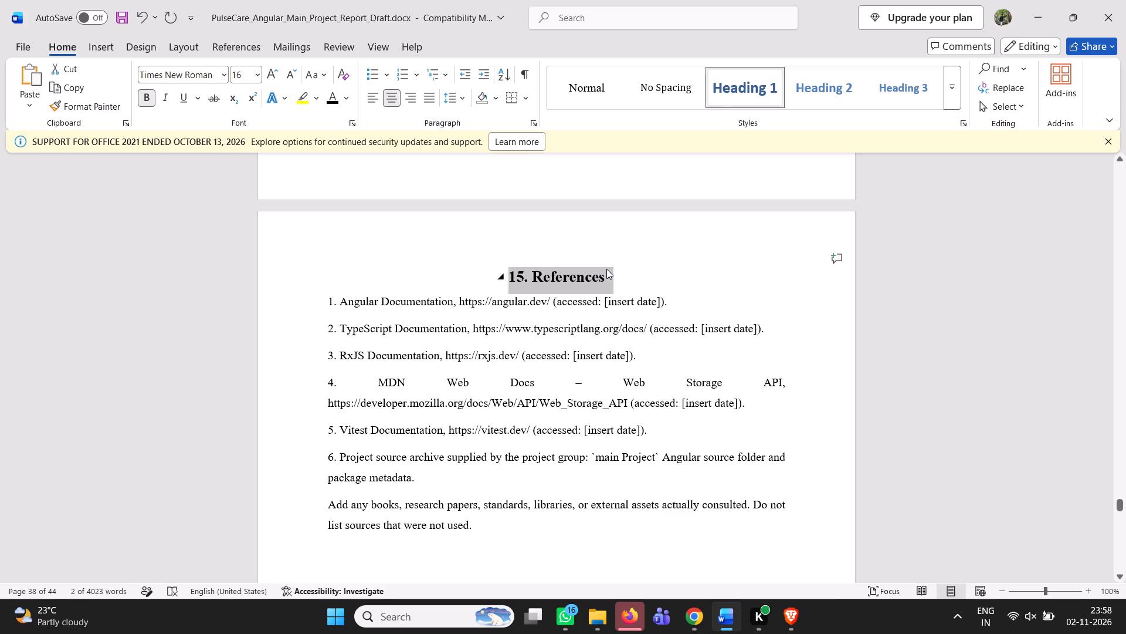
pyautogui.press('Return')
# Format the "16. Individual Contribution Report" heading in black Times New Roman.
pyautogui.scroll(-1, 637, 295)
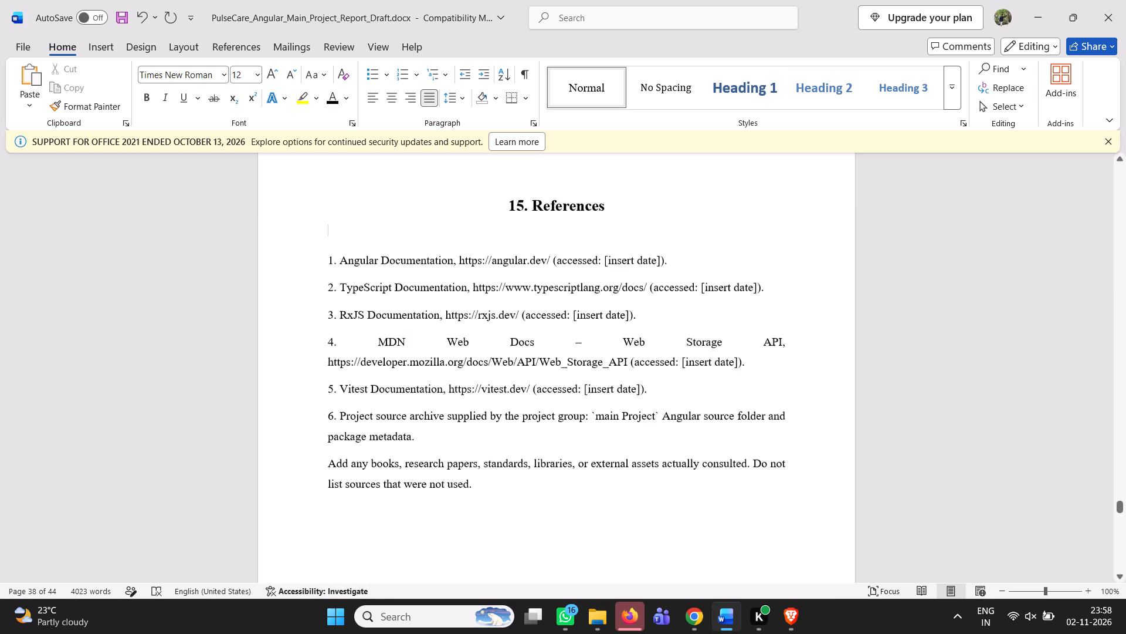
pyautogui.scroll(-4, 637, 295)
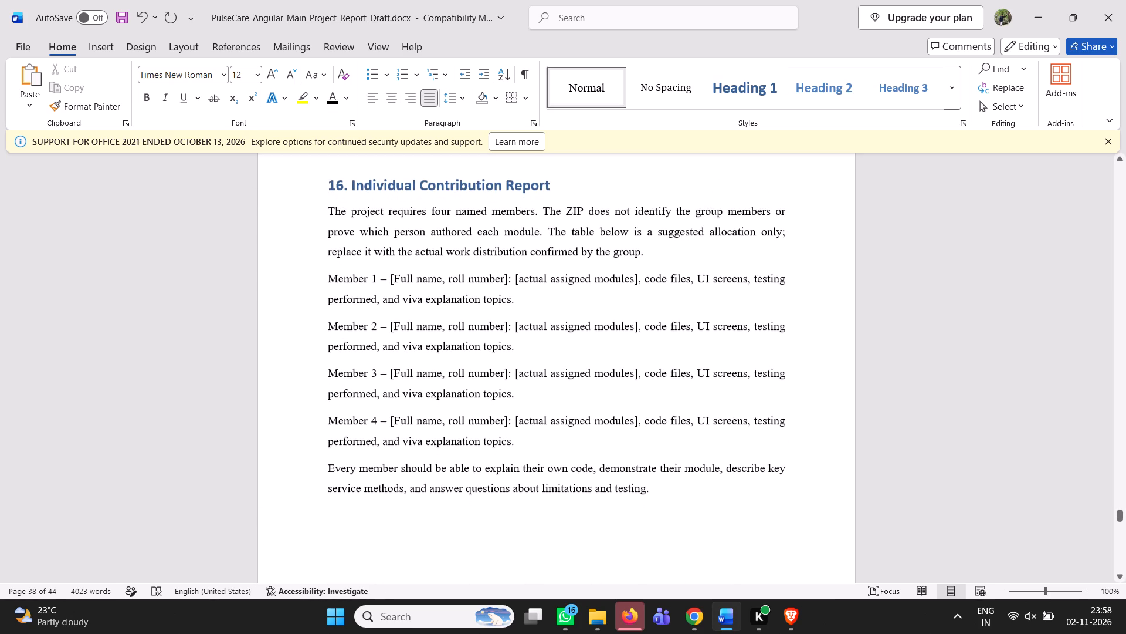
pyautogui.moveTo(571, 180); pyautogui.dragTo(330, 166)
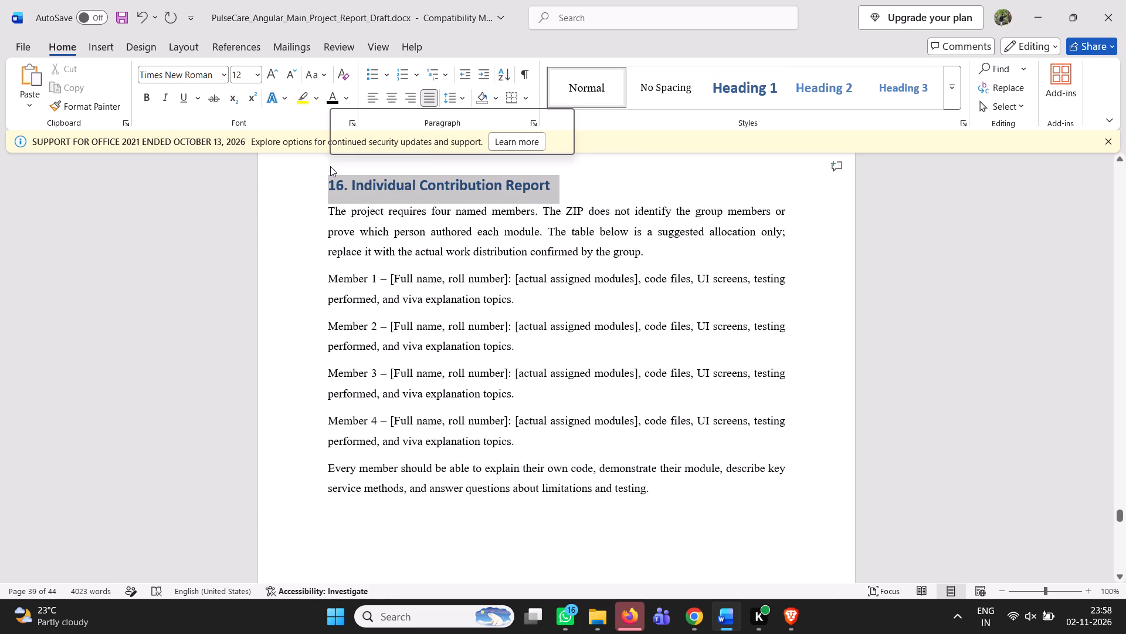
pyautogui.click(426, 139)
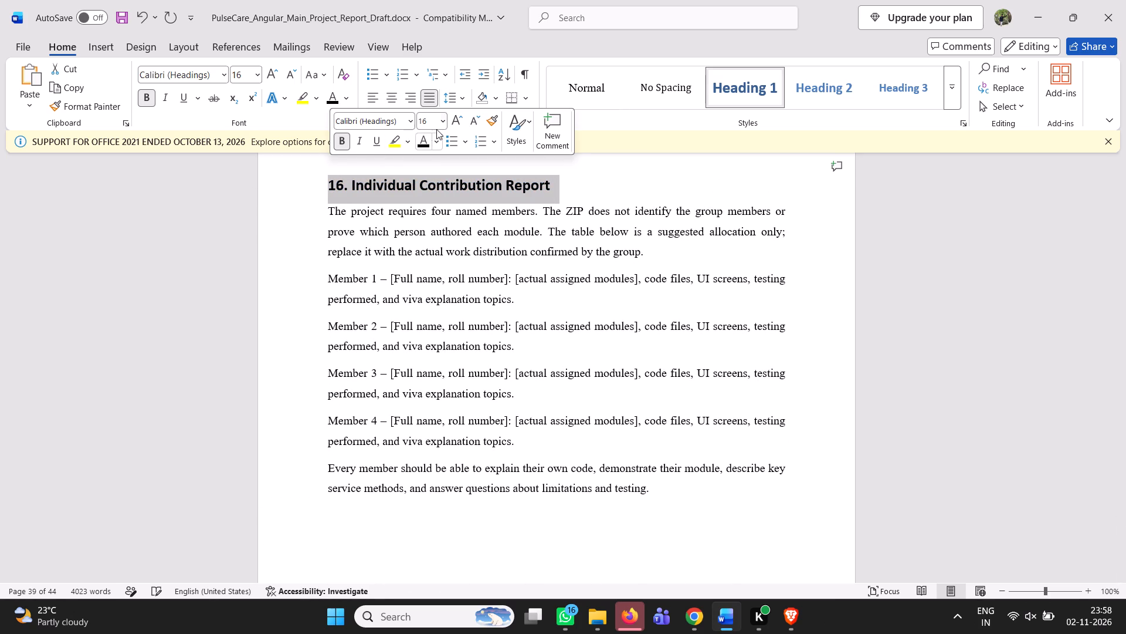
pyautogui.click(405, 119)
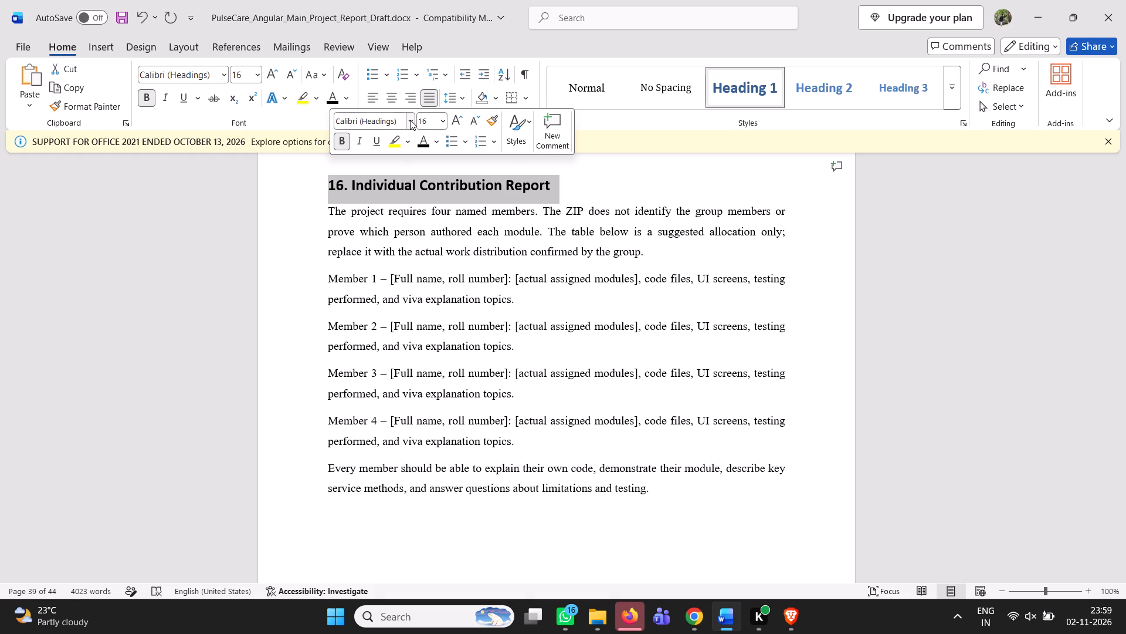
pyautogui.click(410, 120)
pyautogui.click(386, 221)
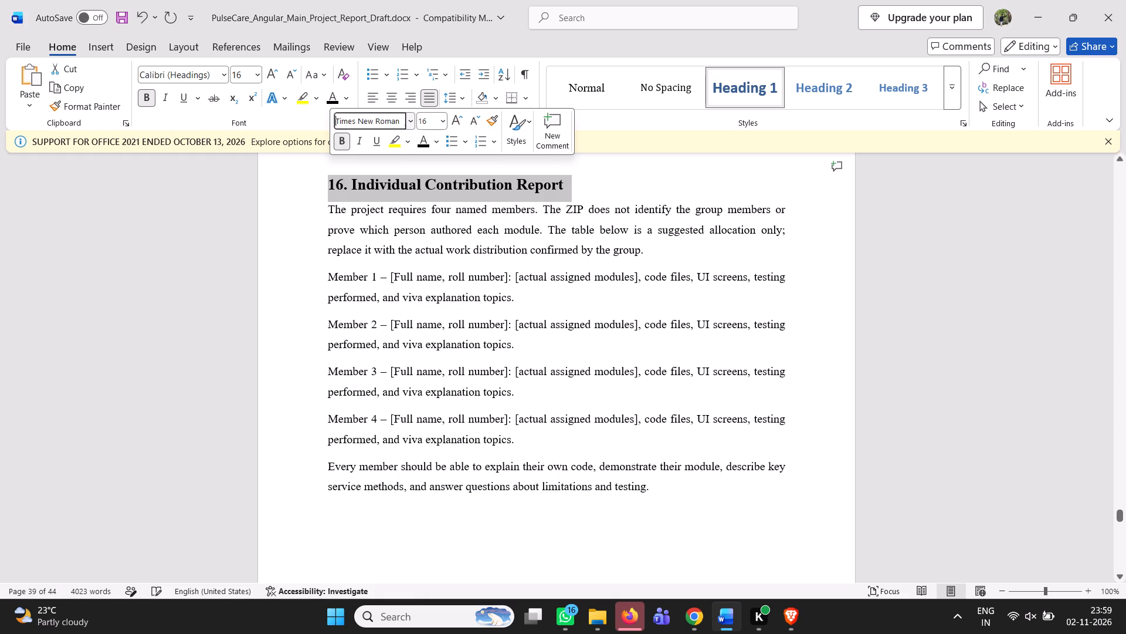
# Centre the "16. Individual Contribution Report" heading and add an empty line beneath it.
pyautogui.click(389, 96)
pyautogui.click(680, 185)
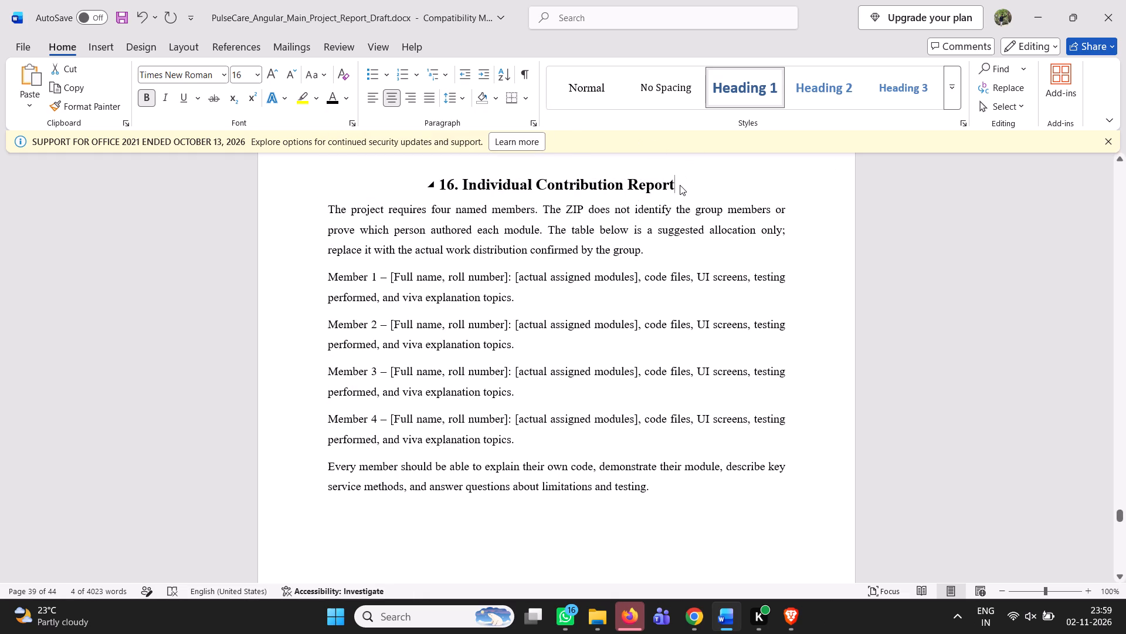
pyautogui.press('Return')
# Format the "17. Project Setup and Execution" heading in black Times New Roman and centre it.
pyautogui.scroll(-2, 684, 208)
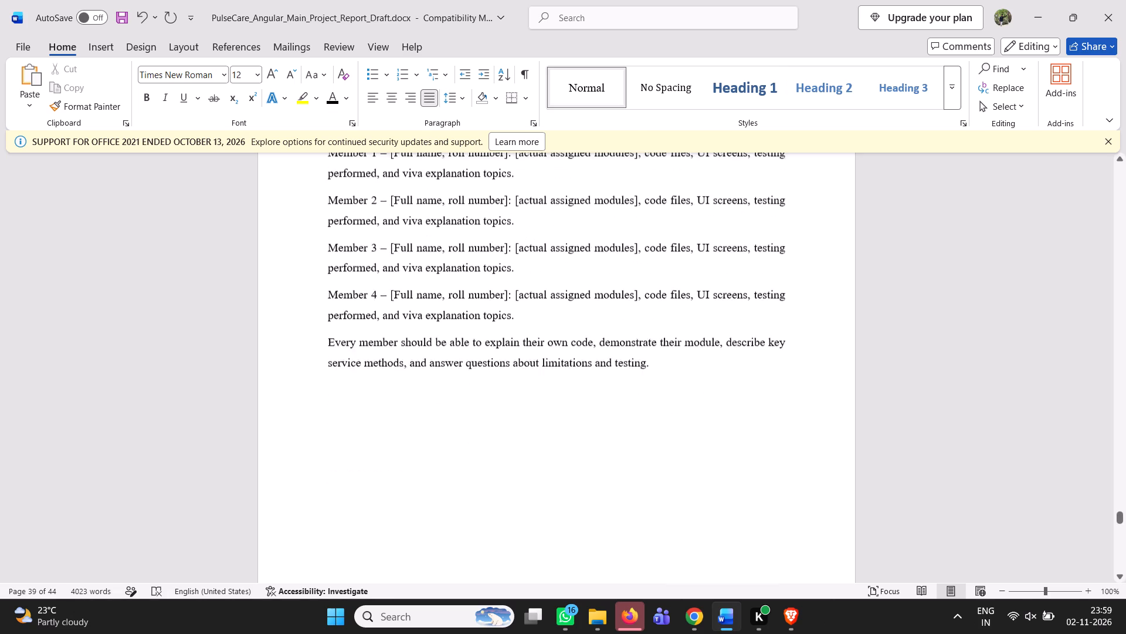
pyautogui.scroll(-3, 684, 208)
pyautogui.scroll(5, 684, 208)
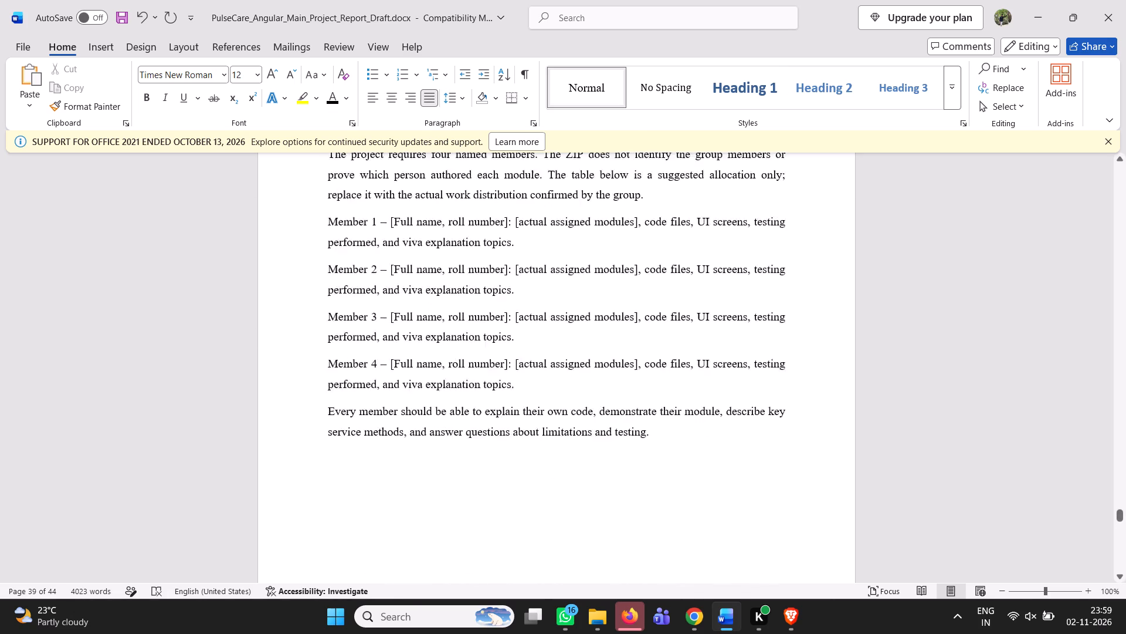
pyautogui.scroll(-1, 684, 208)
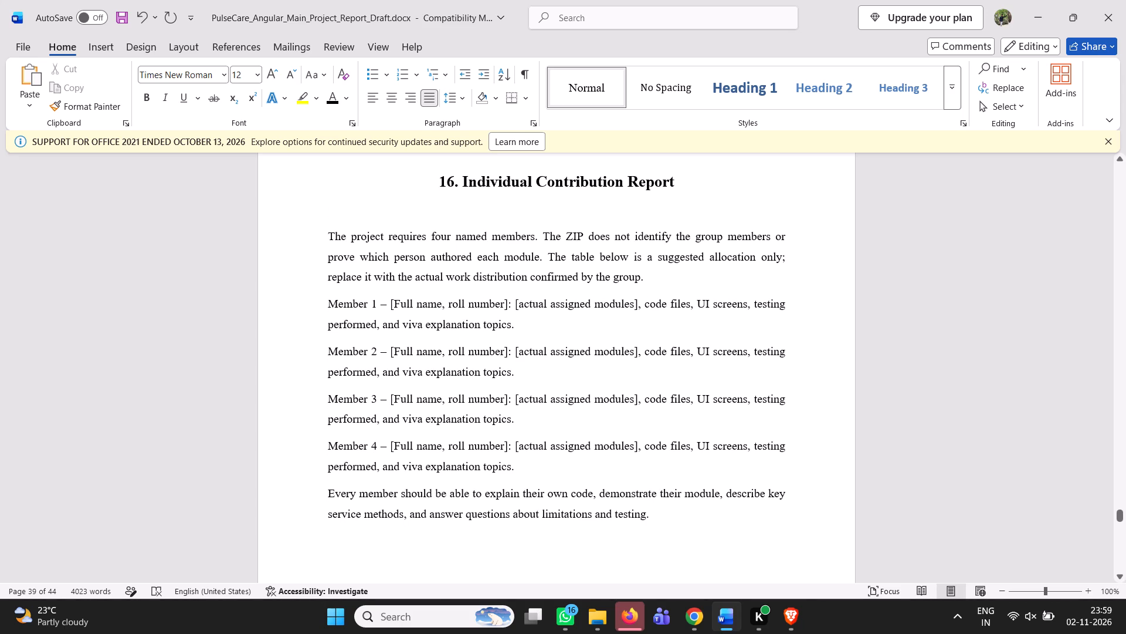
pyautogui.scroll(-3, 684, 208)
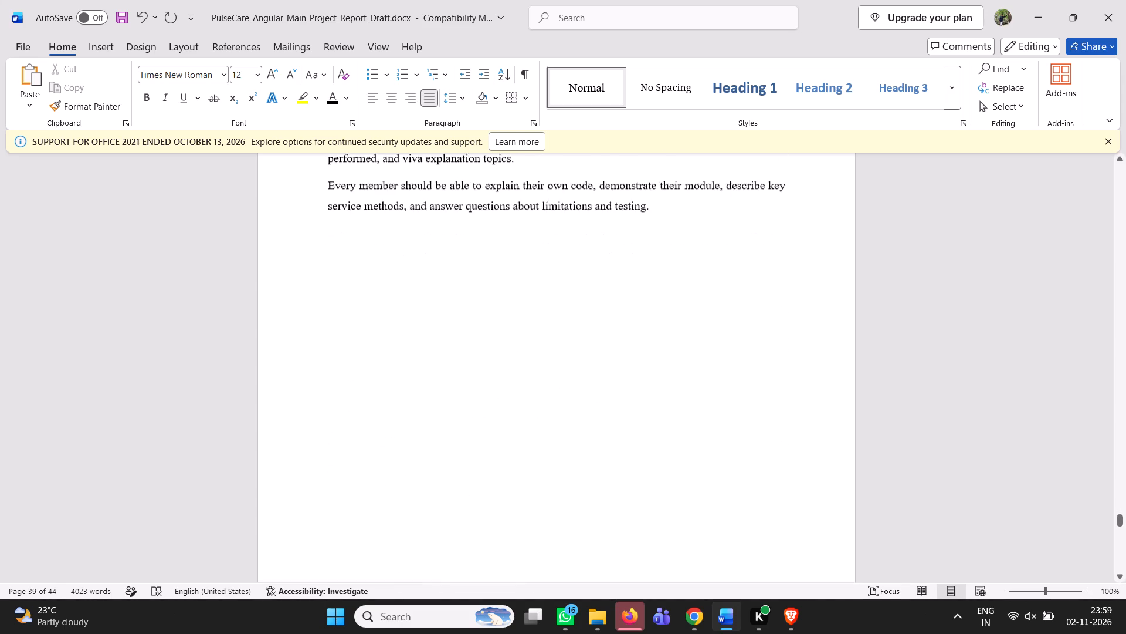
pyautogui.scroll(-2, 684, 208)
pyautogui.moveTo(548, 315); pyautogui.dragTo(325, 313)
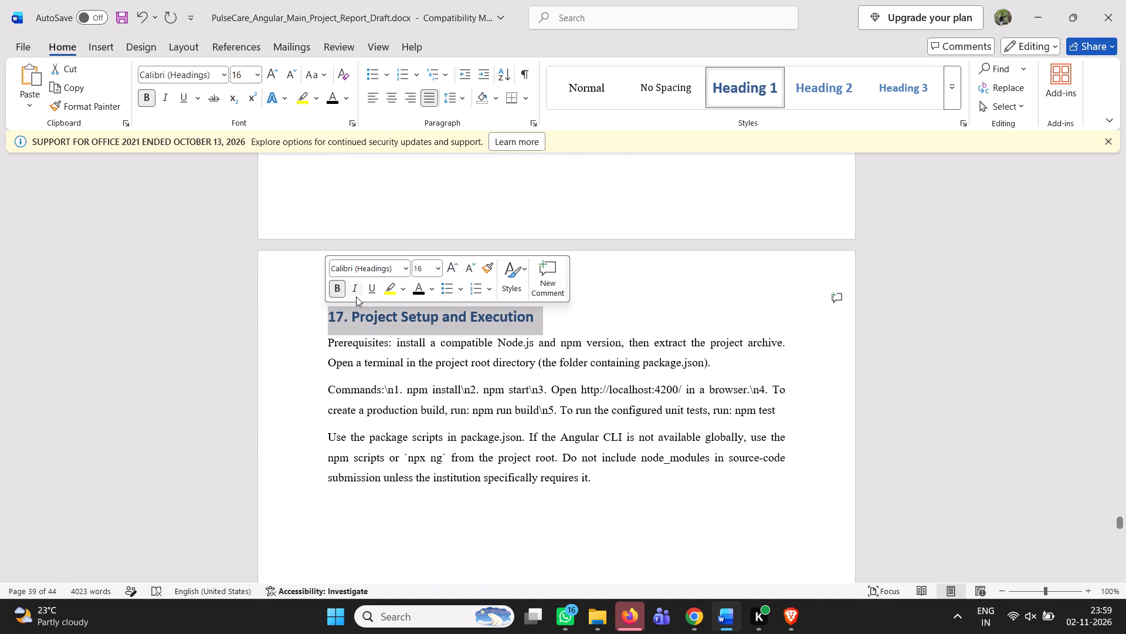
pyautogui.click(416, 289)
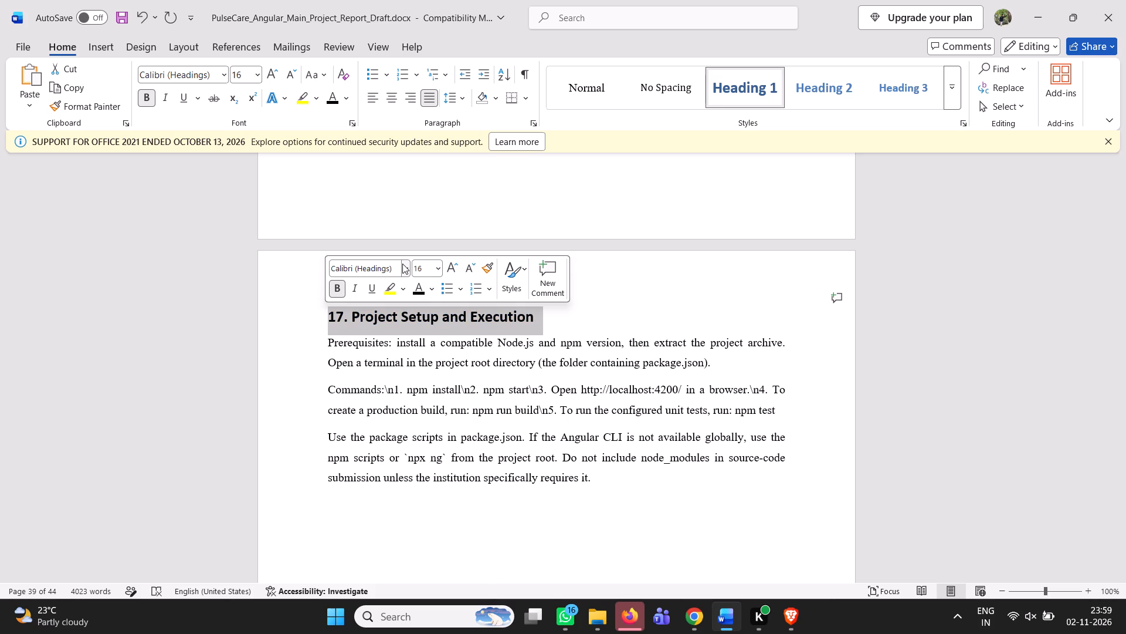
pyautogui.click(402, 264)
pyautogui.click(385, 377)
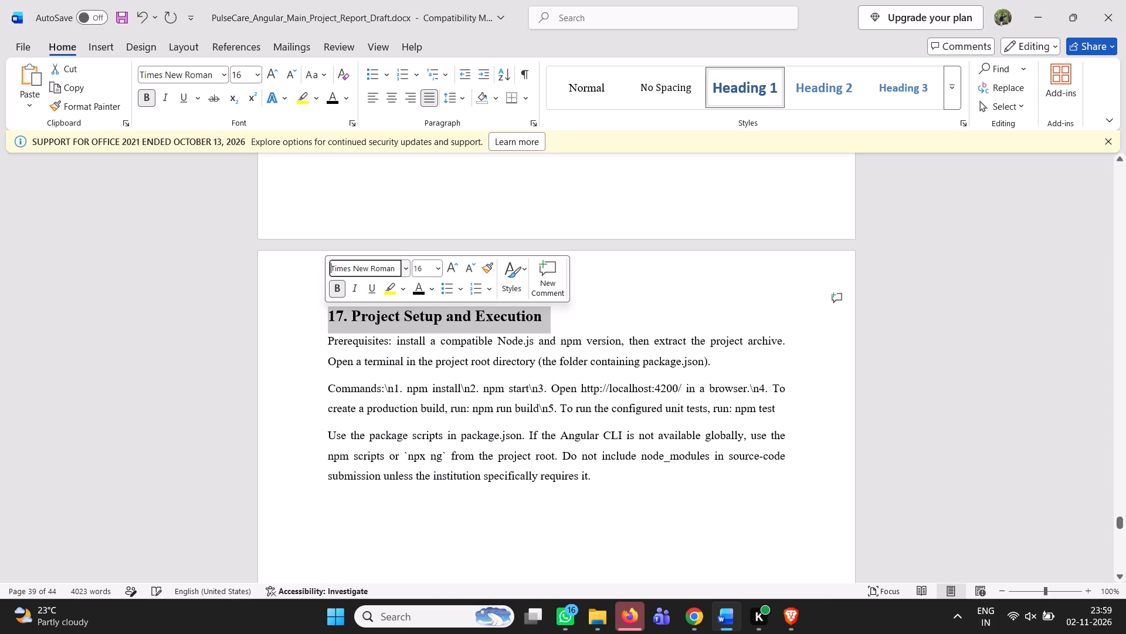
pyautogui.click(392, 101)
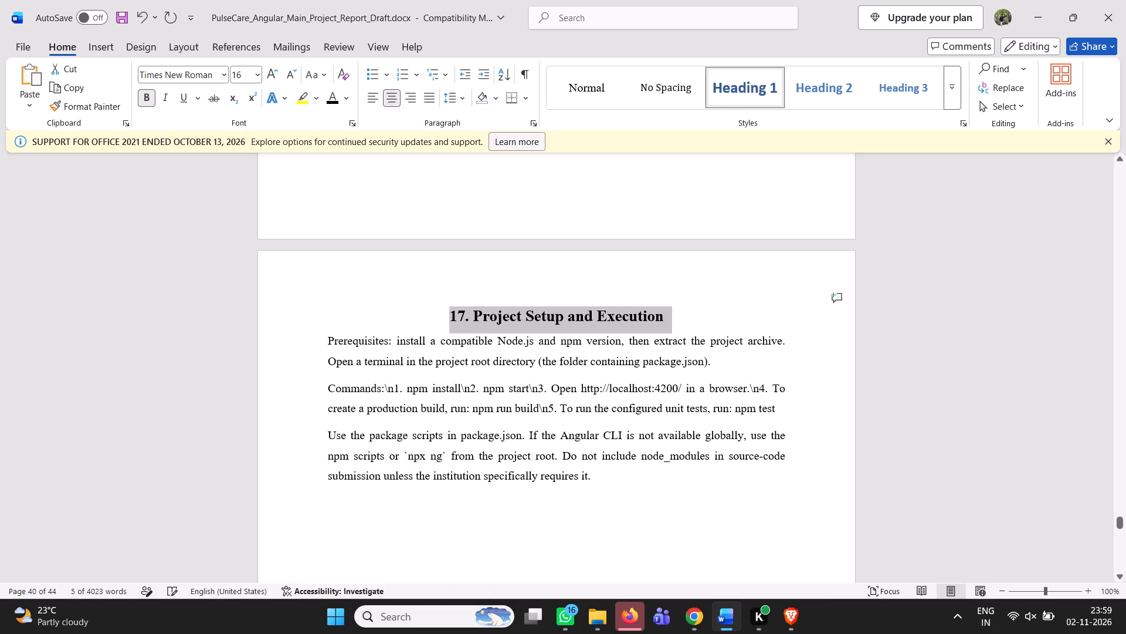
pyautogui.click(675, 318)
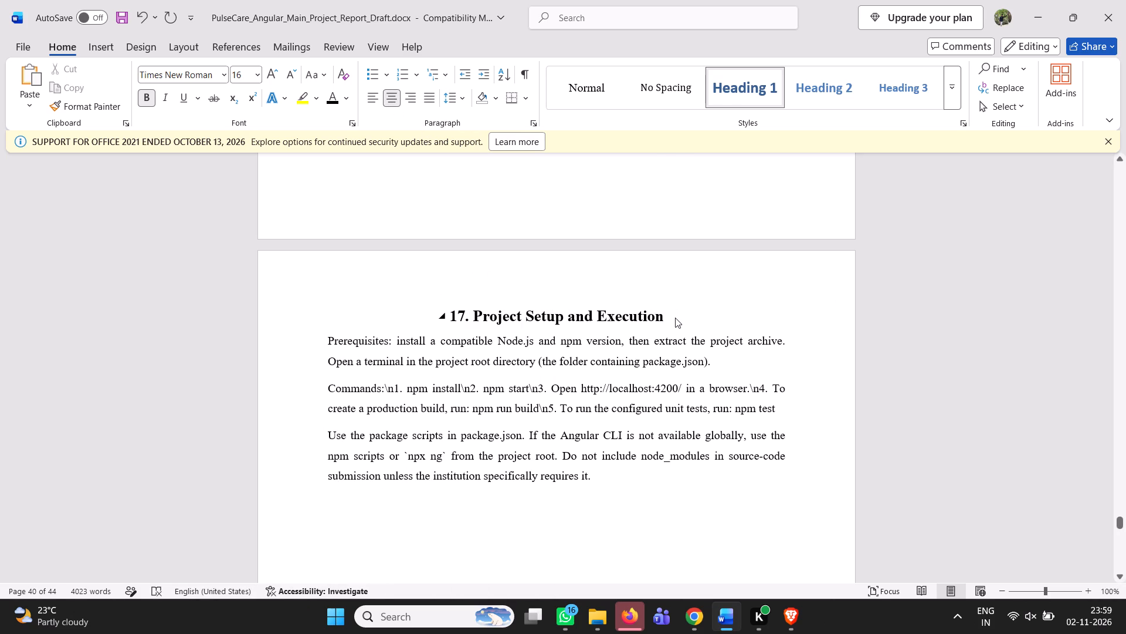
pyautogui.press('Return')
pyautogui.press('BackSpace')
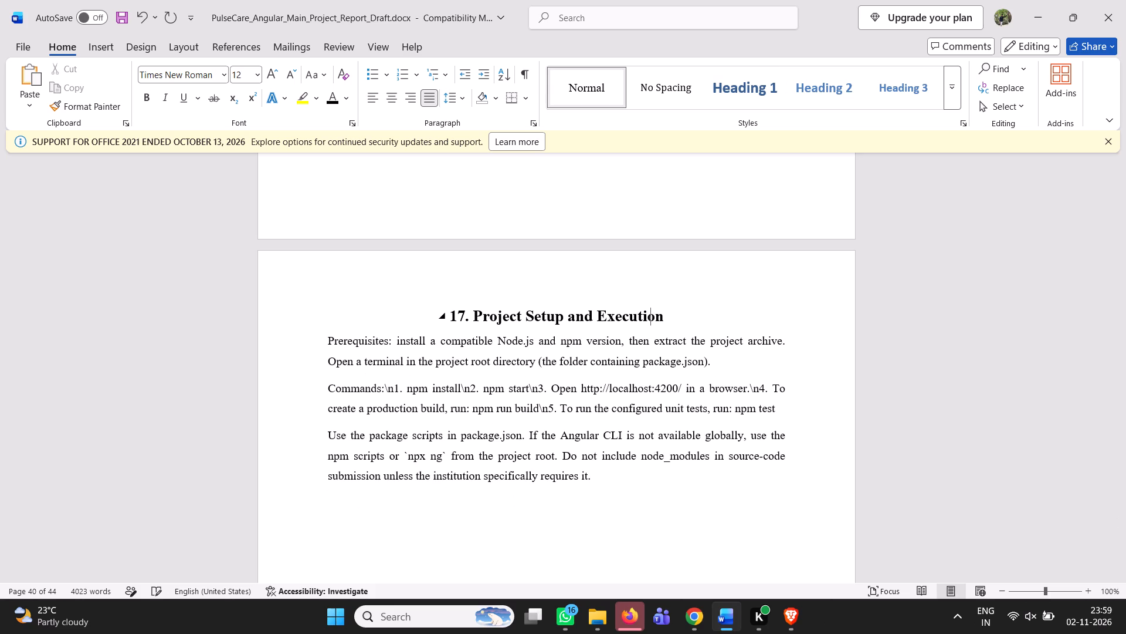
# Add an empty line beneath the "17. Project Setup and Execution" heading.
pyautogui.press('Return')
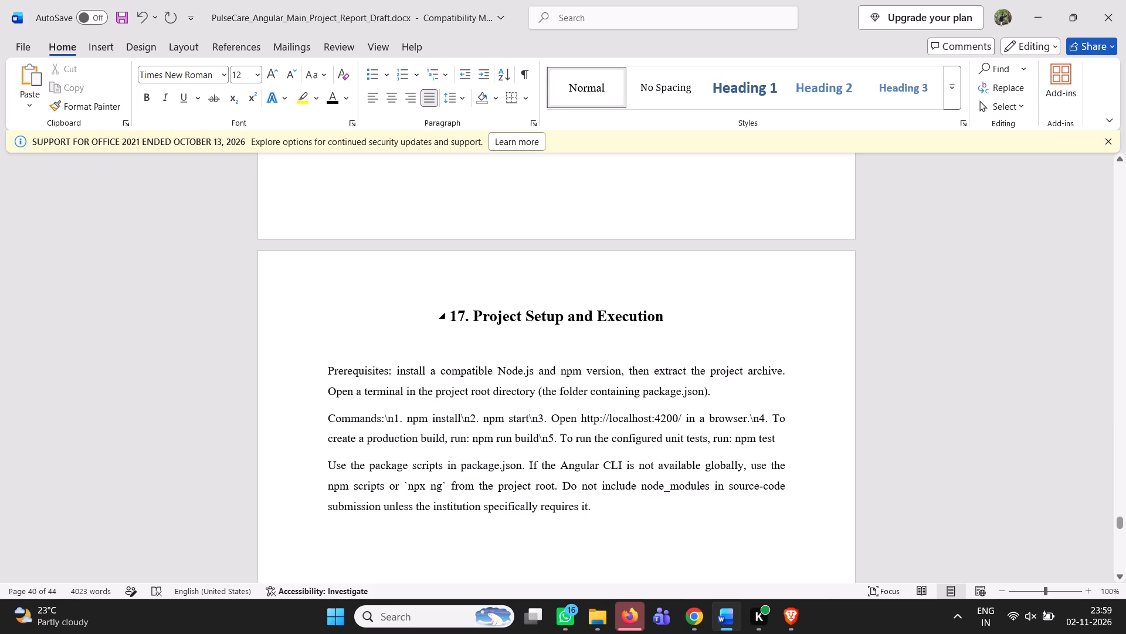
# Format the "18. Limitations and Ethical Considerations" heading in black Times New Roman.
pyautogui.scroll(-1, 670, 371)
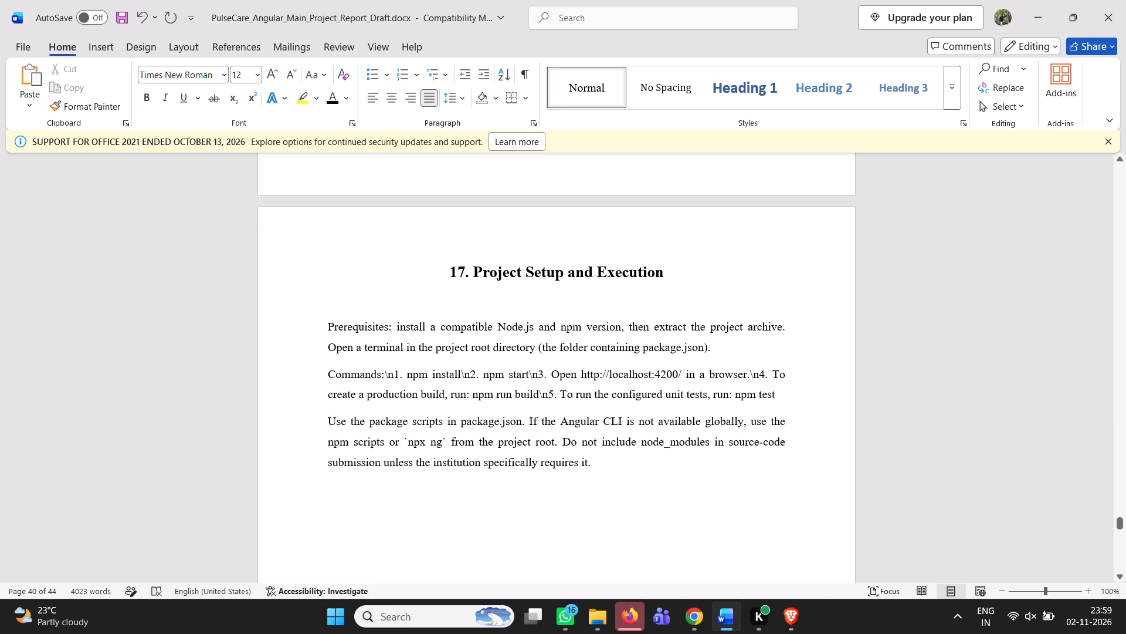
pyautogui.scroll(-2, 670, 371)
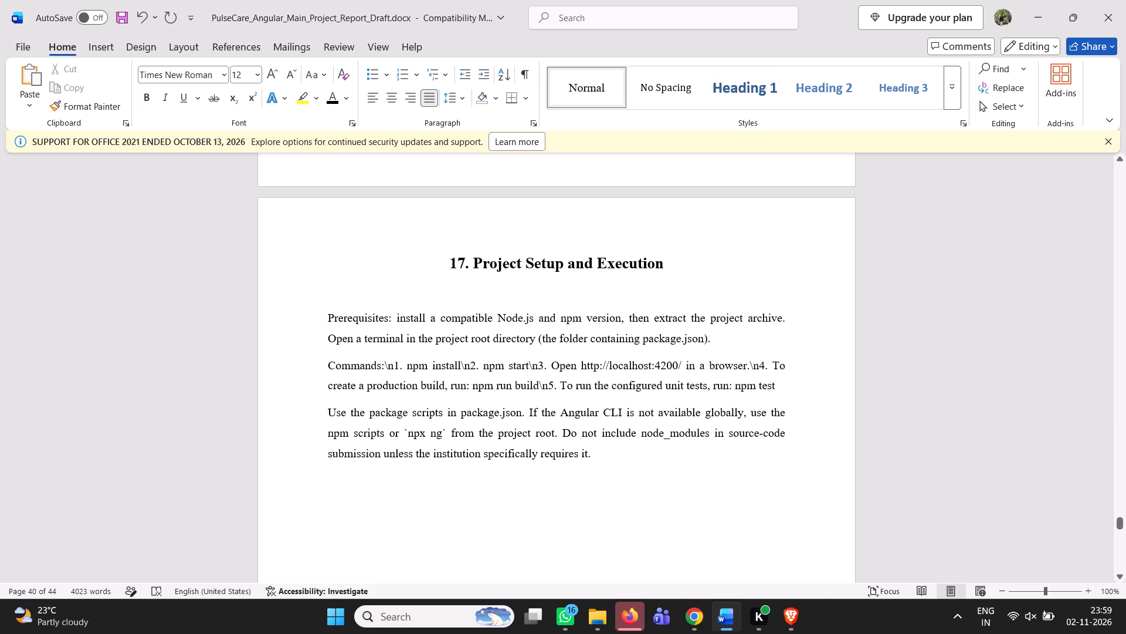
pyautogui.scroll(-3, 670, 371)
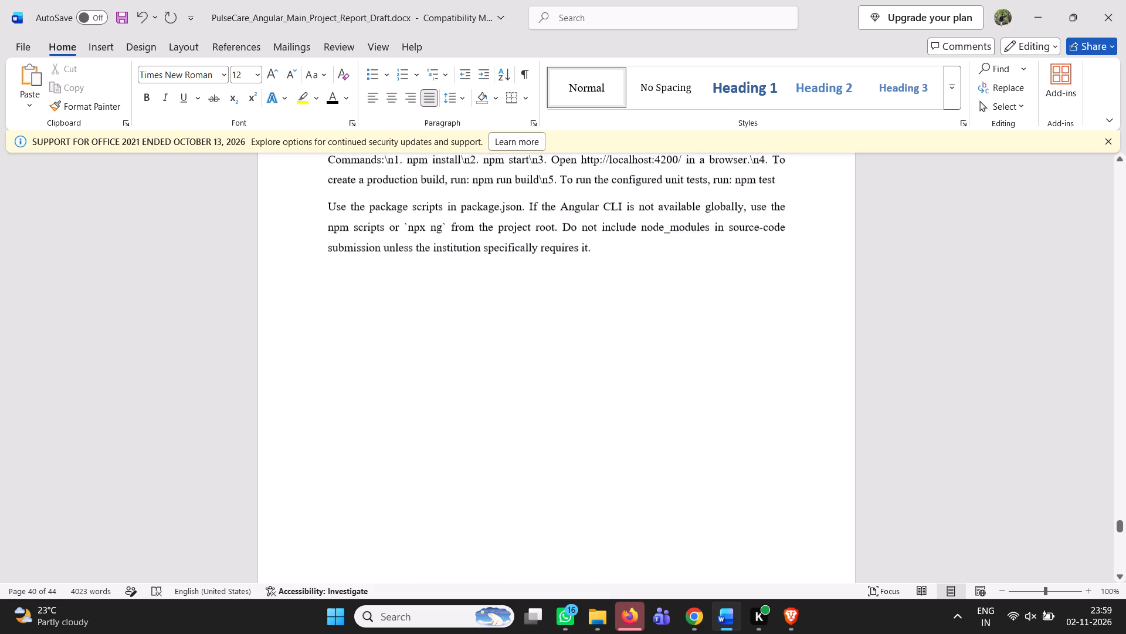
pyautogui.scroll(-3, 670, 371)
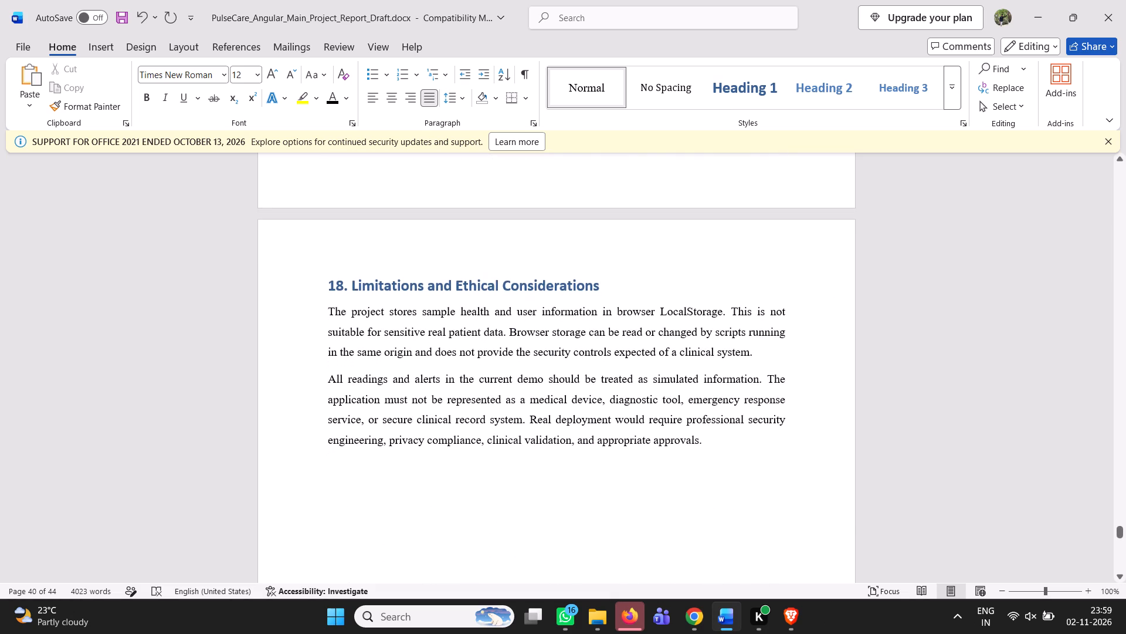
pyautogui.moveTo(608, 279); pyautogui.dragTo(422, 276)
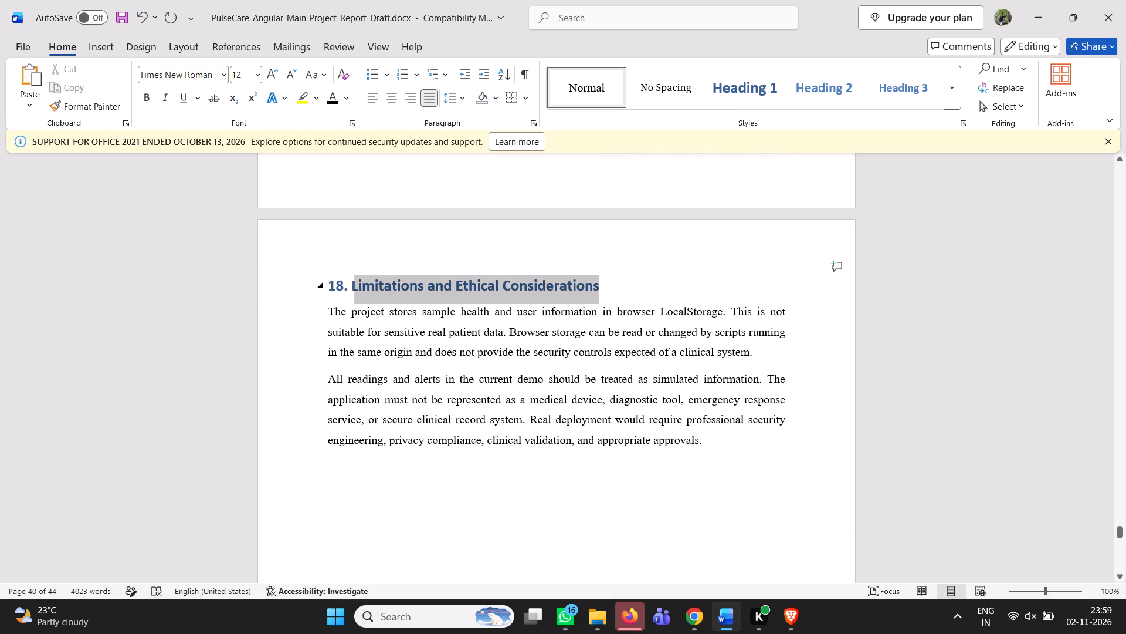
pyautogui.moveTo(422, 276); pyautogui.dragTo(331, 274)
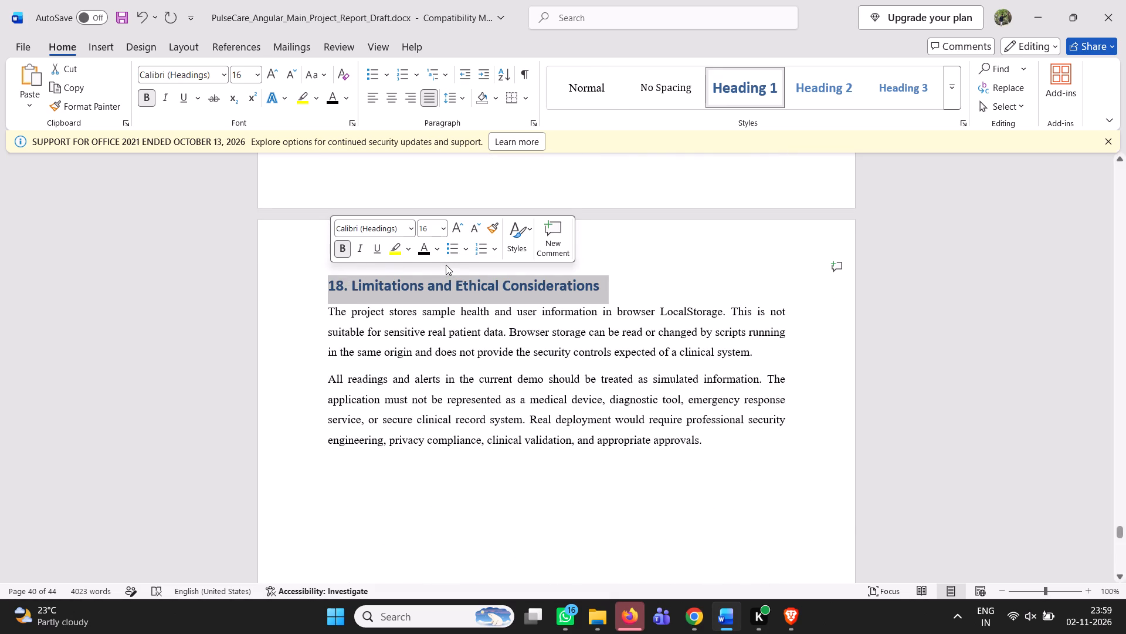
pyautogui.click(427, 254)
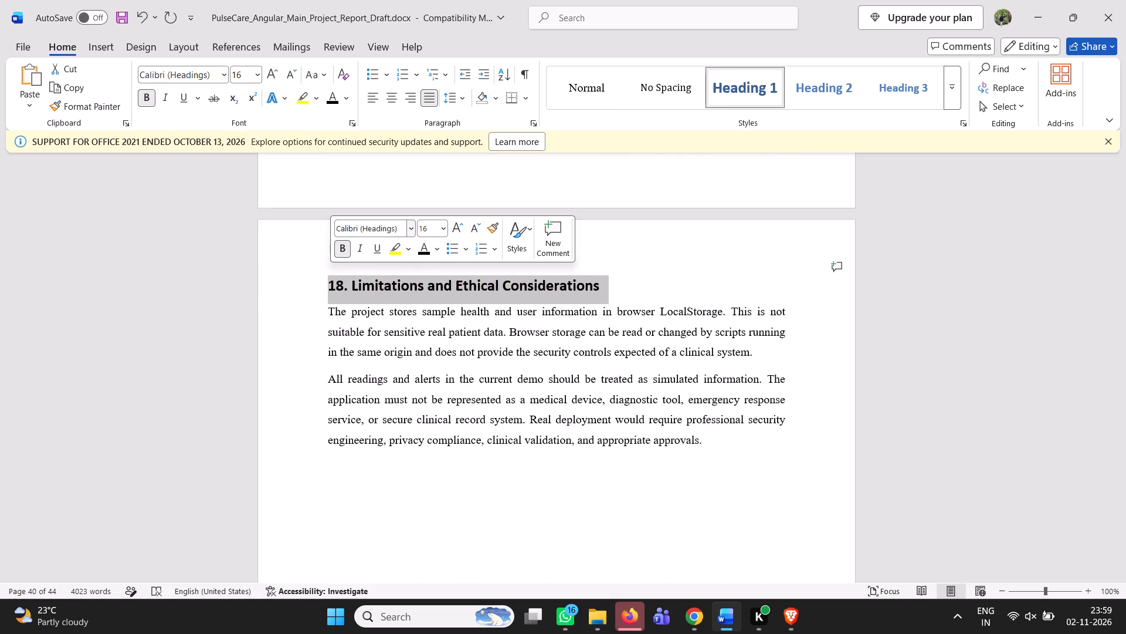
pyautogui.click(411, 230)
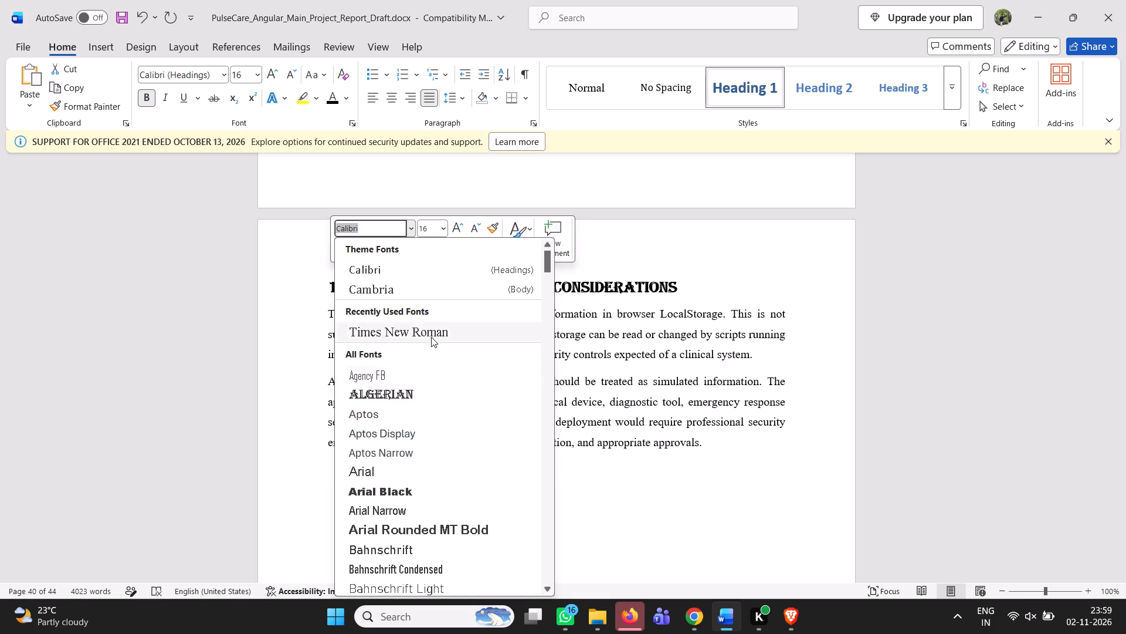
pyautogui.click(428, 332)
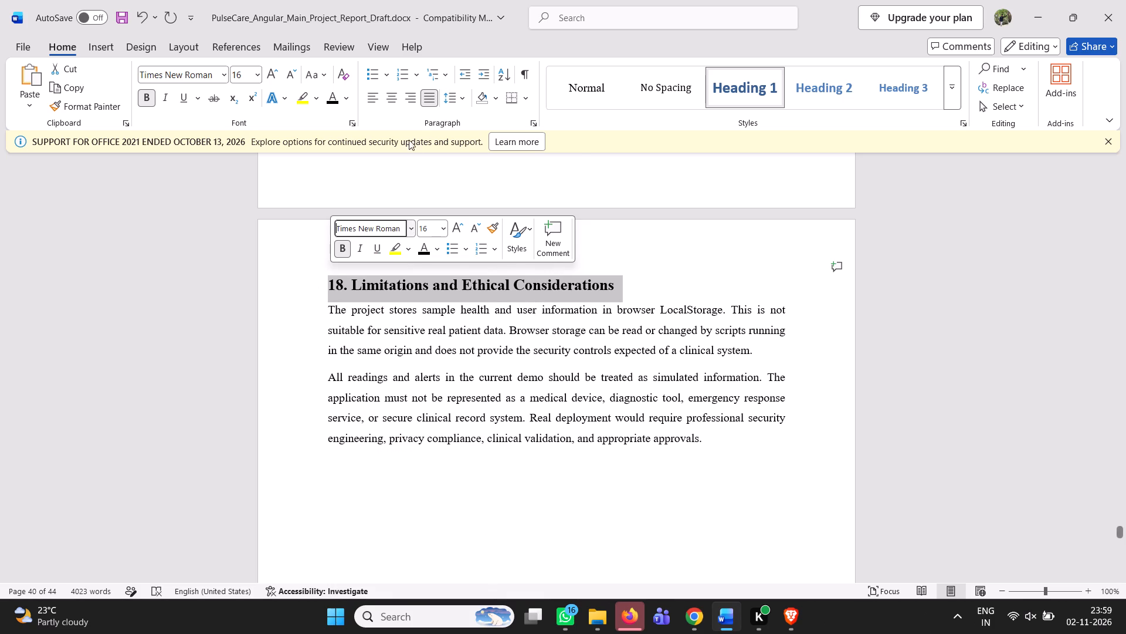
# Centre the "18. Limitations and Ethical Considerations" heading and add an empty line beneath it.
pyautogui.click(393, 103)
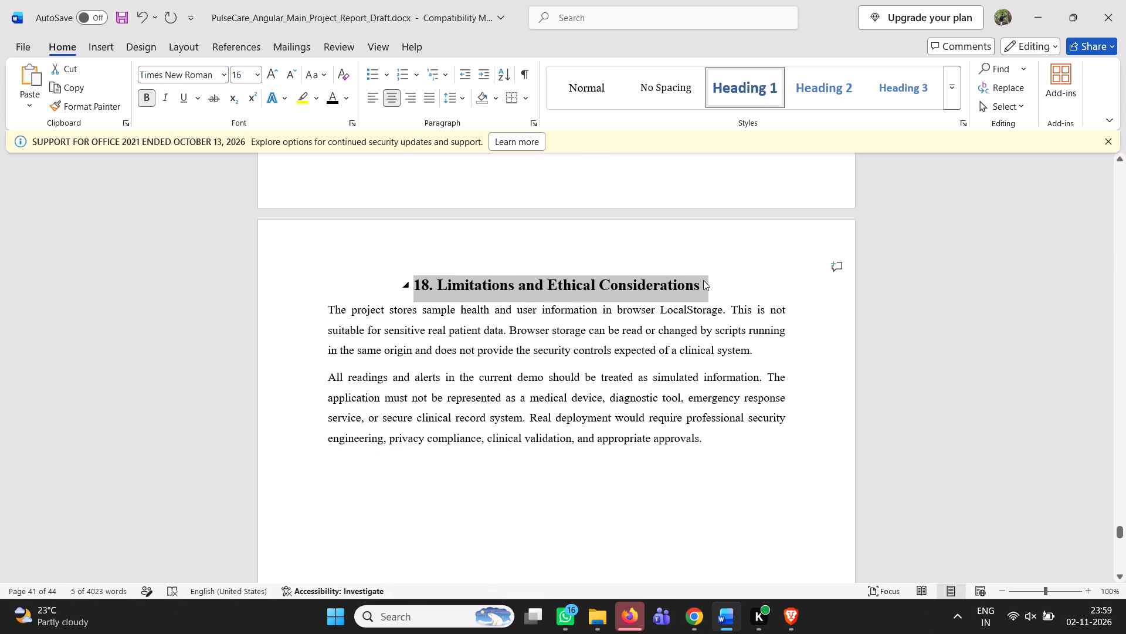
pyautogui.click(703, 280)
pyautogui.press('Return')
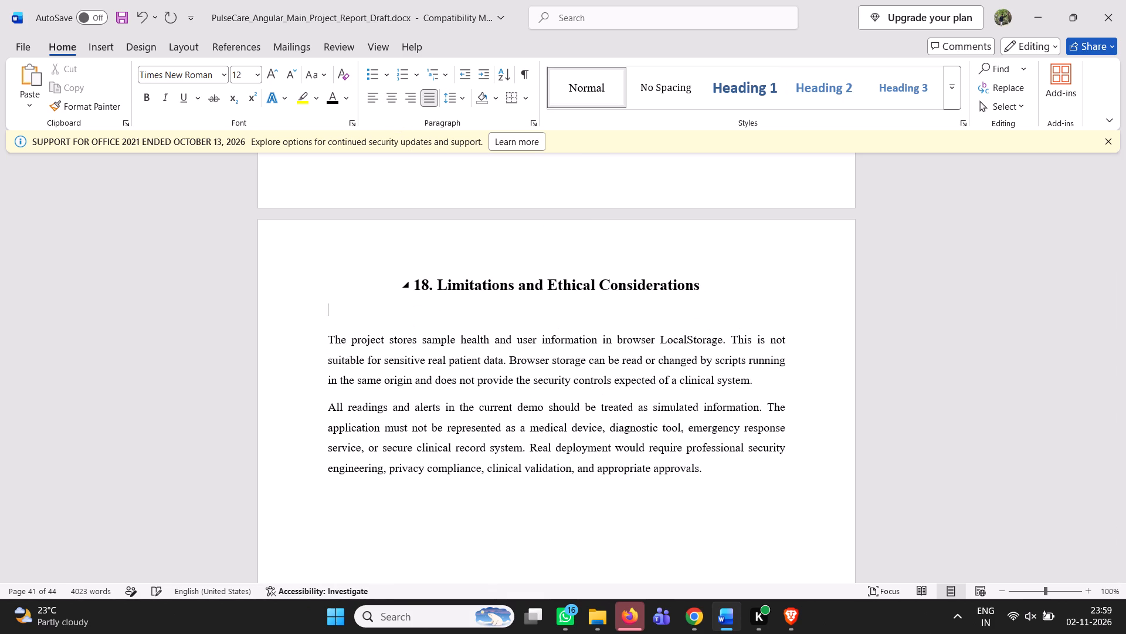
# Delete the "Appendix A – Viva Preparation" heading together with its two paragraphs.
pyautogui.scroll(-2, 679, 366)
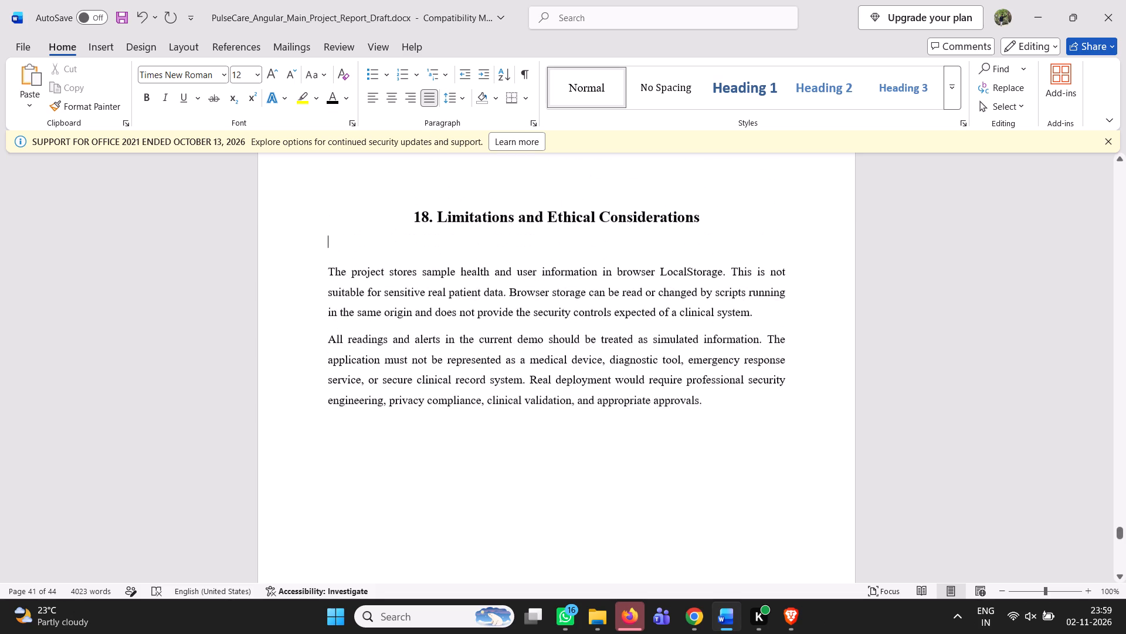
pyautogui.scroll(-2, 679, 366)
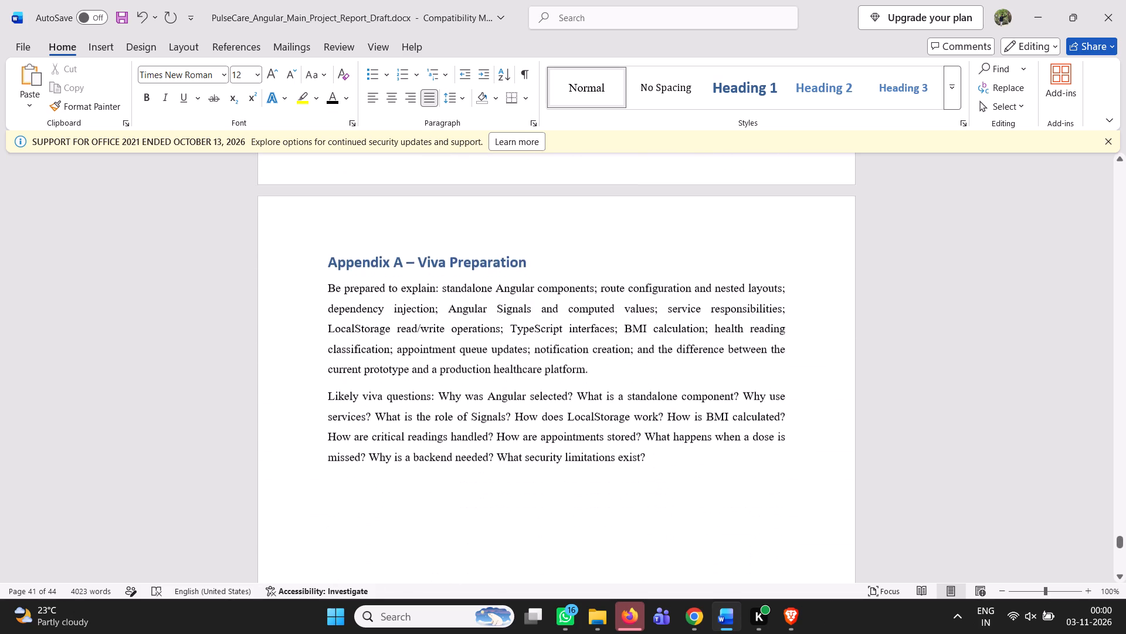
pyautogui.scroll(-1, 679, 366)
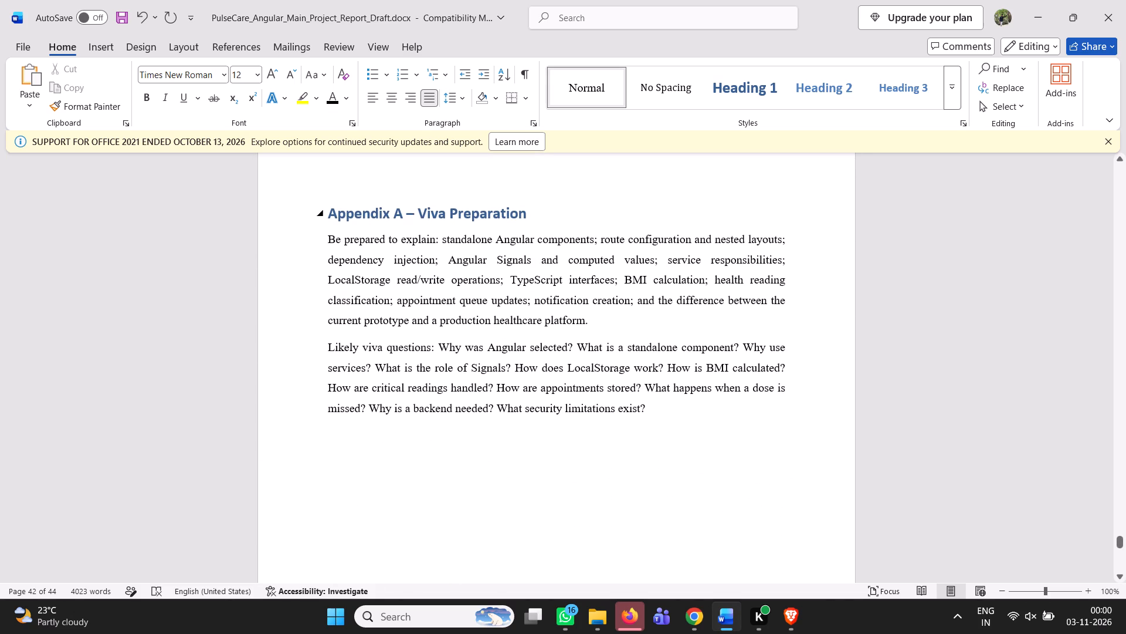
pyautogui.moveTo(309, 200); pyautogui.dragTo(502, 318)
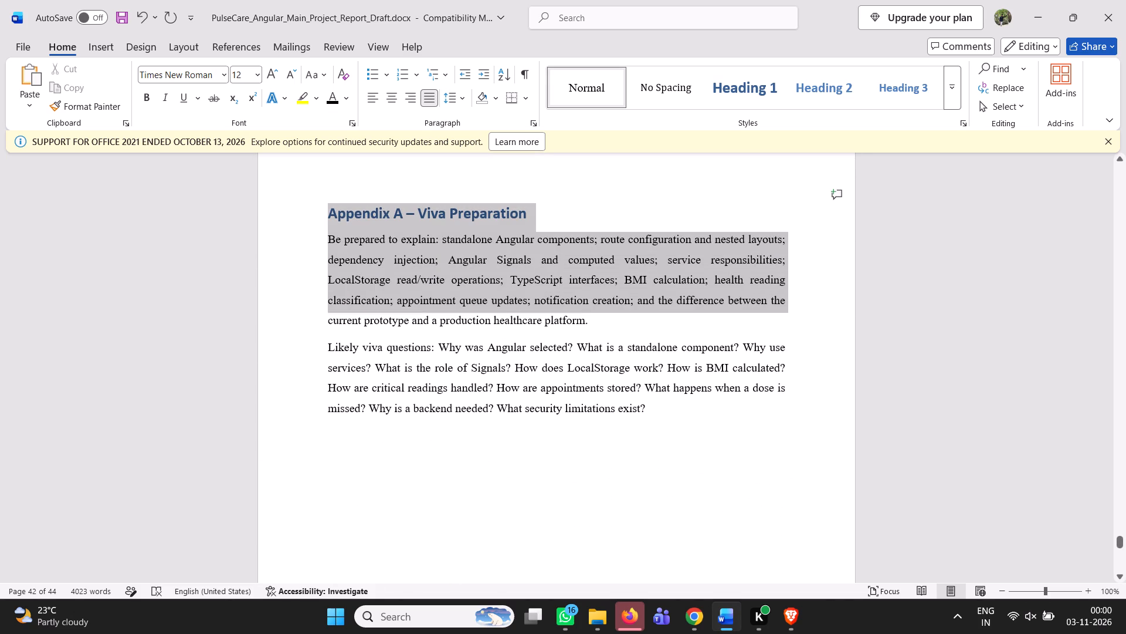
pyautogui.moveTo(502, 318); pyautogui.dragTo(626, 420)
pyautogui.press('BackSpace')
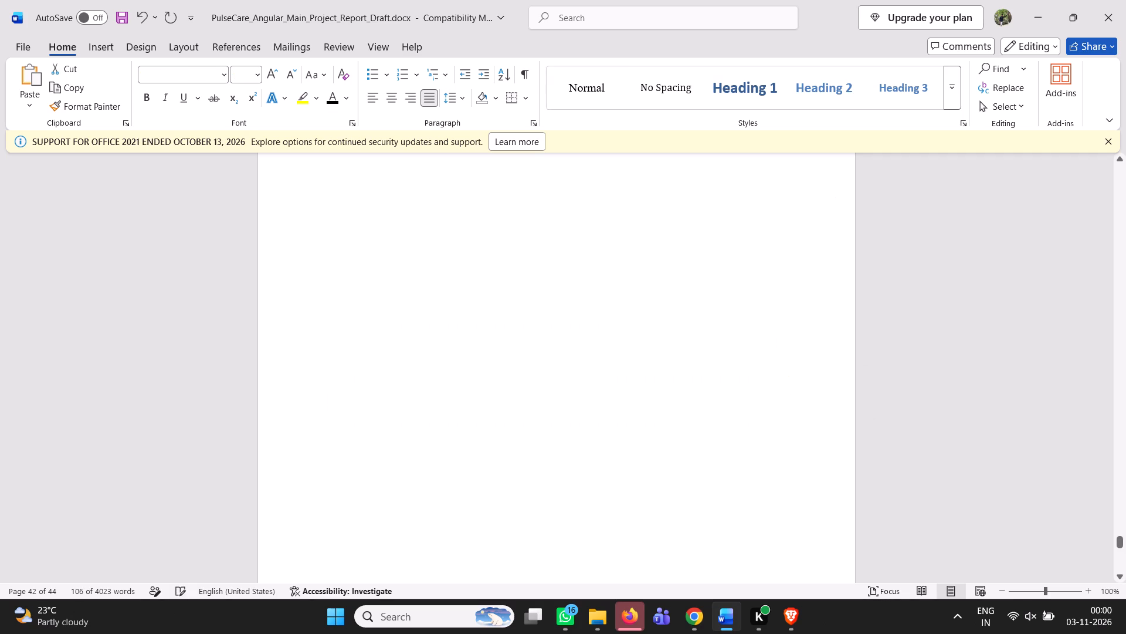
# Delete the whole "17. Project Setup and Execution" section, including its heading and body text.
pyautogui.scroll(6, 626, 420)
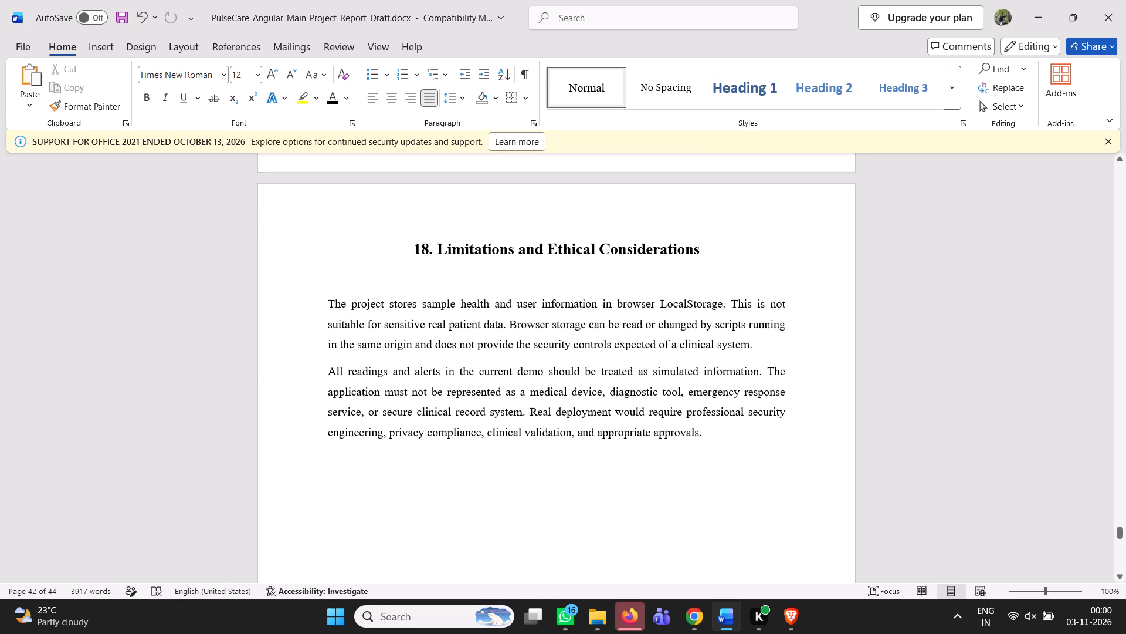
pyautogui.scroll(8, 626, 420)
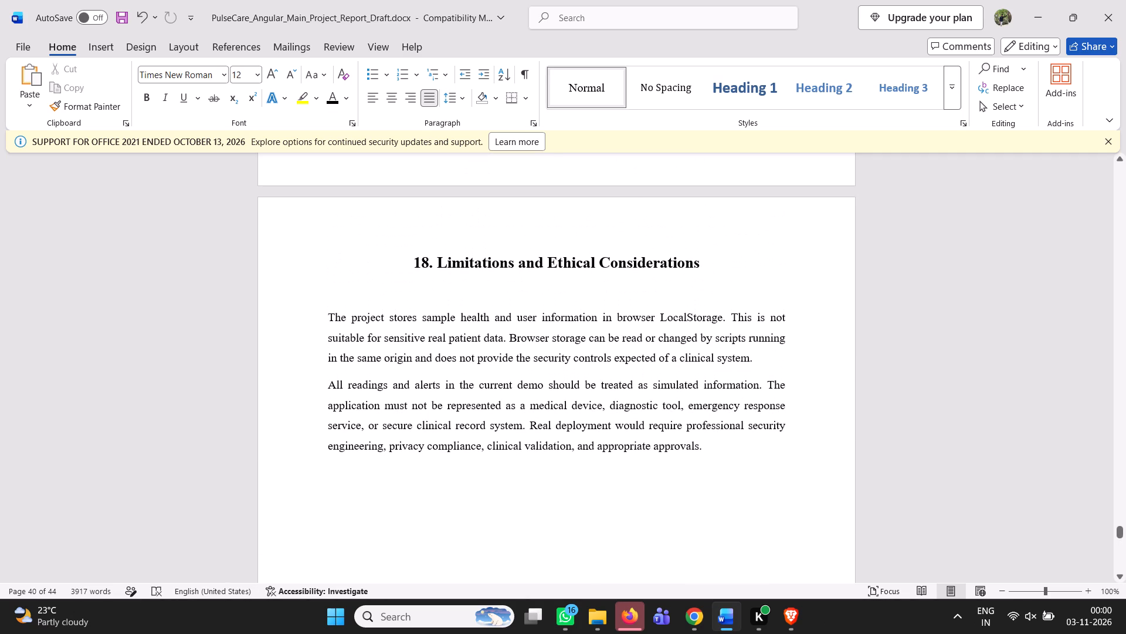
pyautogui.scroll(8, 626, 420)
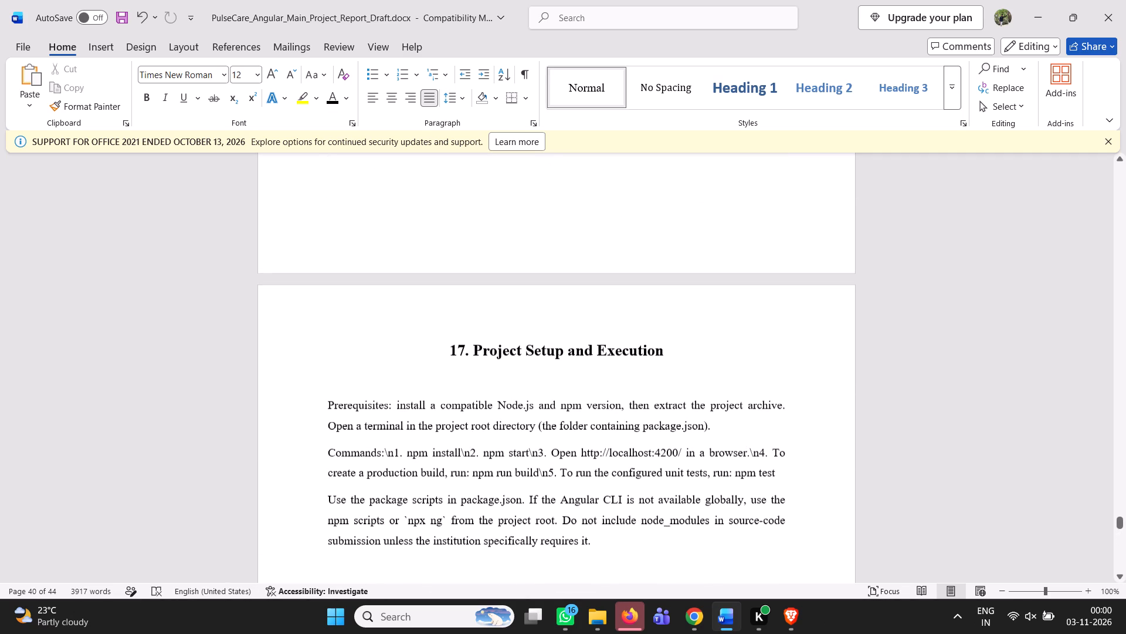
pyautogui.scroll(7, 626, 420)
pyautogui.scroll(-1, 626, 420)
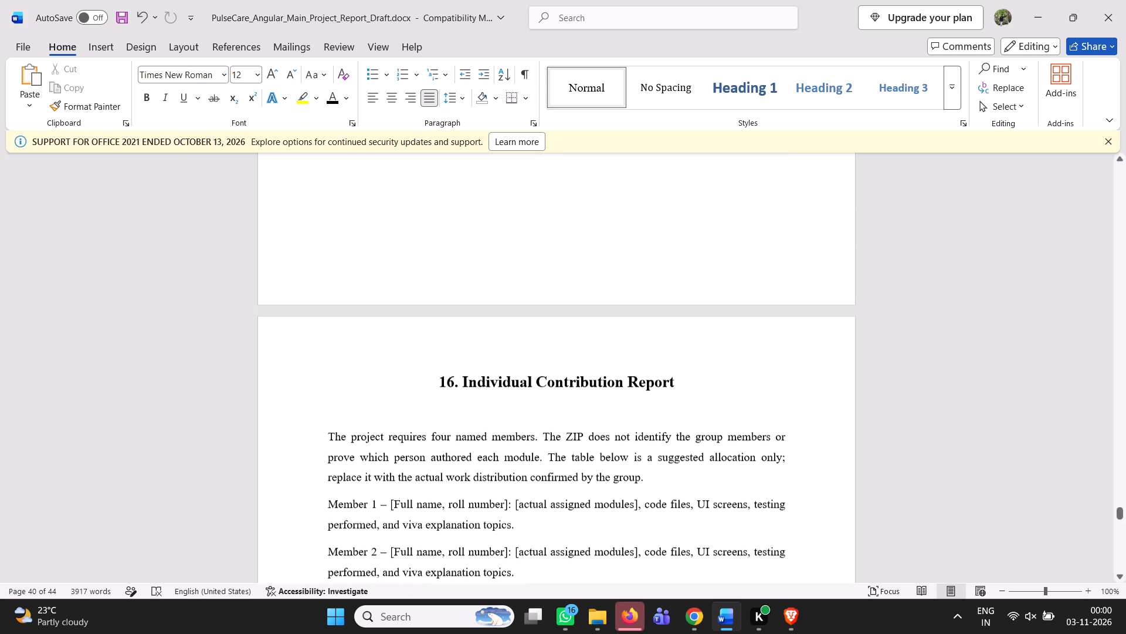
pyautogui.scroll(-3, 626, 420)
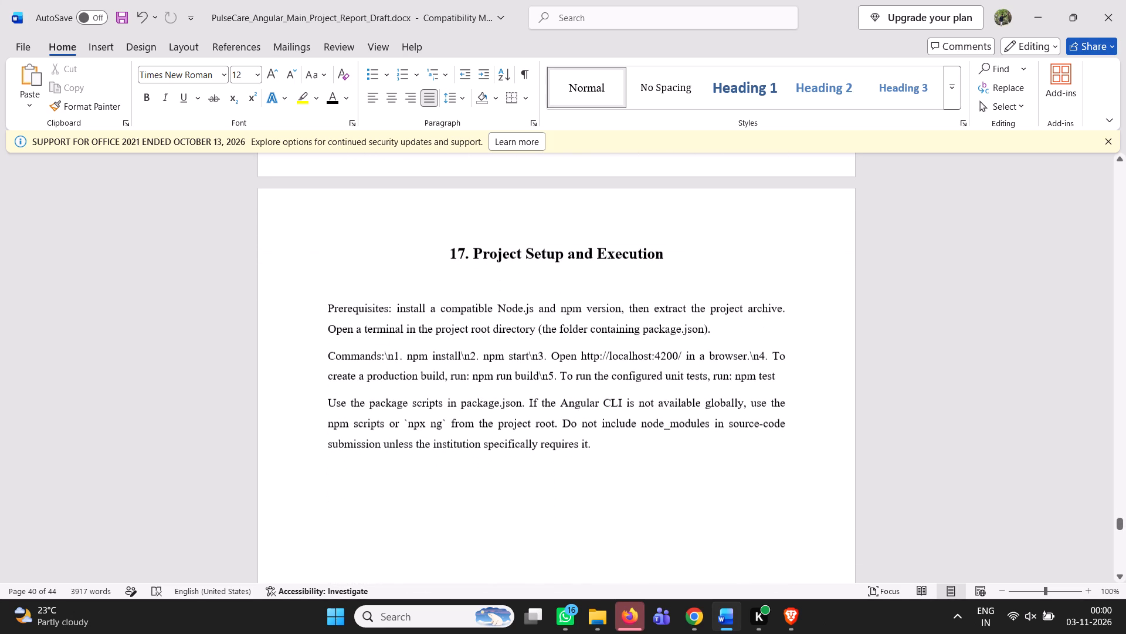
pyautogui.moveTo(418, 258); pyautogui.dragTo(731, 500)
pyautogui.press('BackSpace')
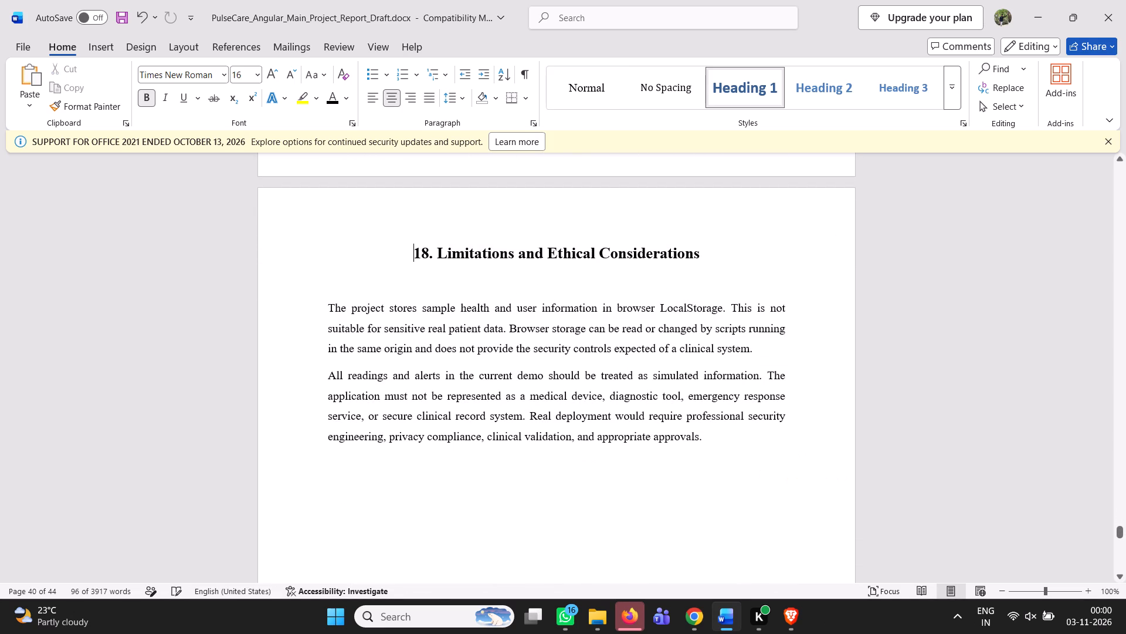
# Delete the "18. Limitations and Ethical Considerations" heading together with its body text.
pyautogui.moveTo(319, 263); pyautogui.dragTo(754, 448)
pyautogui.press('BackSpace')
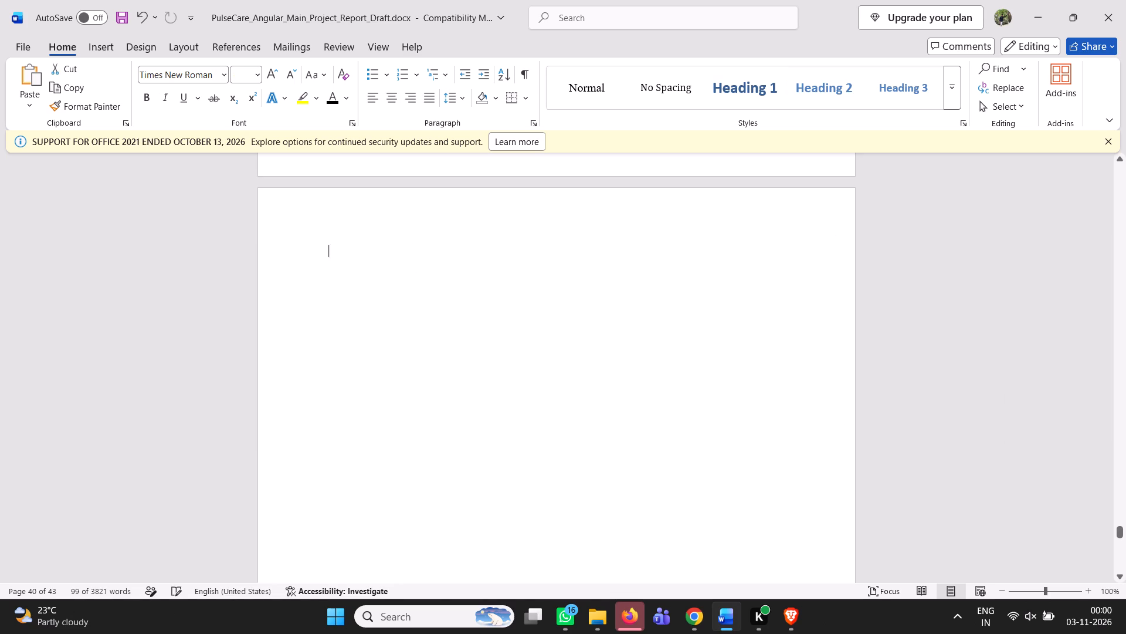
# Delete the "Appendix B – Submission Checklist" heading together with its paragraph.
pyautogui.scroll(-10, 670, 420)
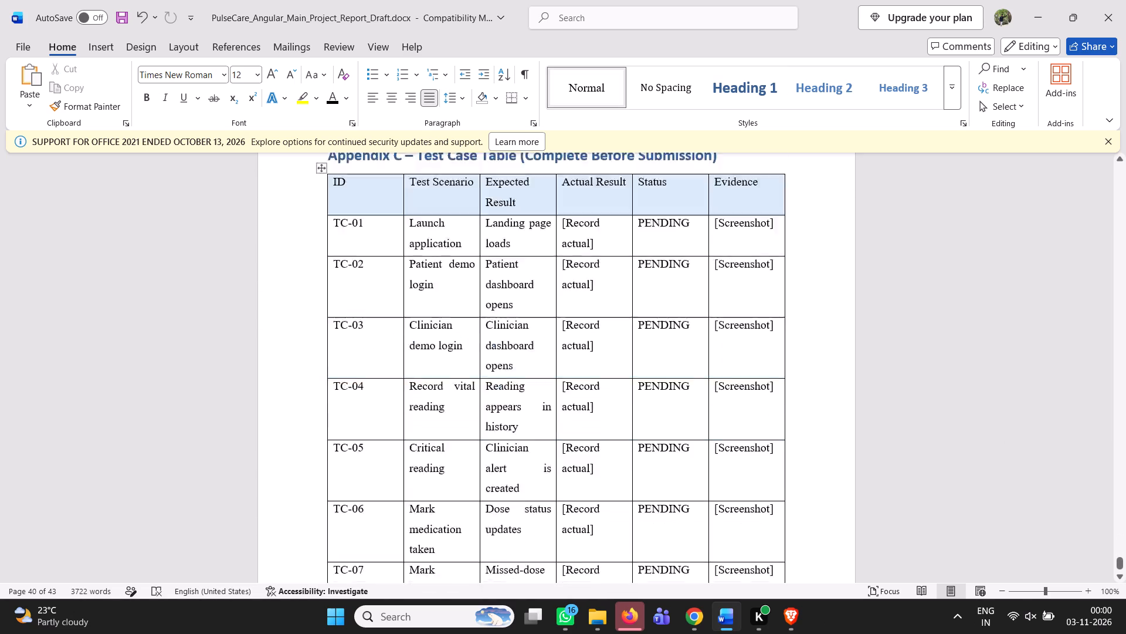
pyautogui.scroll(9, 670, 420)
pyautogui.scroll(-1, 670, 420)
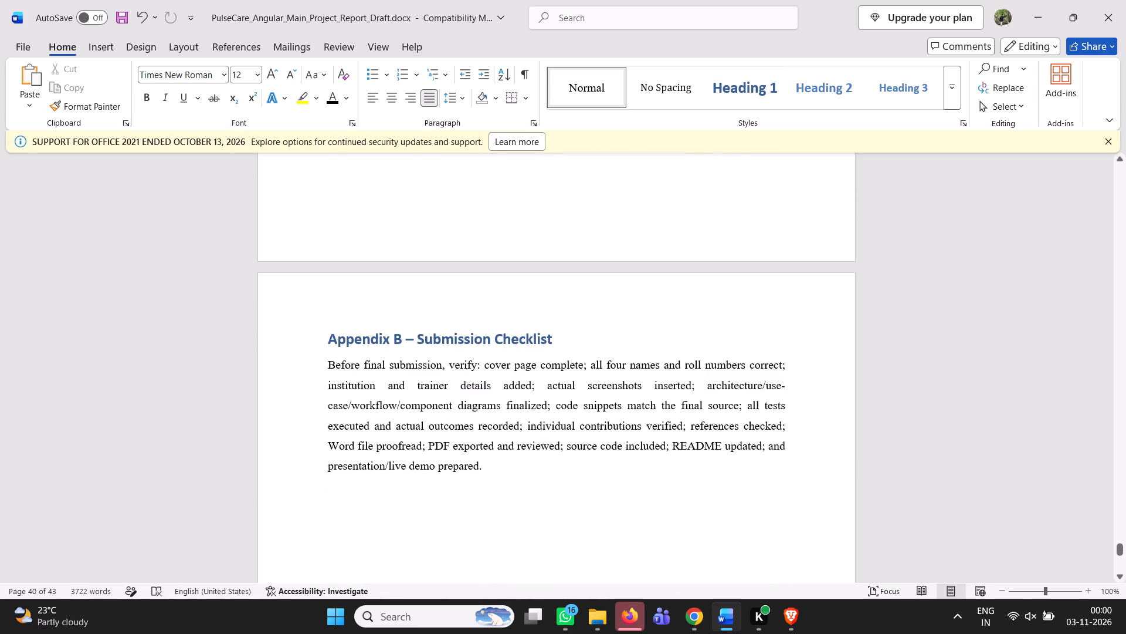
pyautogui.scroll(-1, 670, 420)
pyautogui.moveTo(300, 321); pyautogui.dragTo(498, 434)
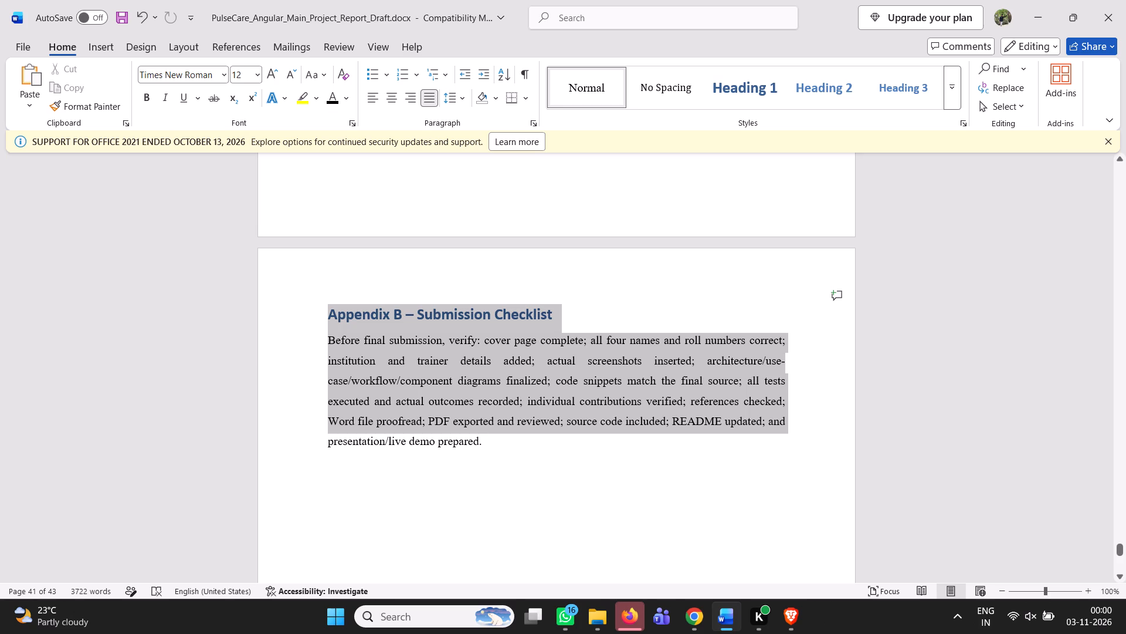
pyautogui.moveTo(498, 434); pyautogui.dragTo(494, 440)
pyautogui.press('BackSpace')
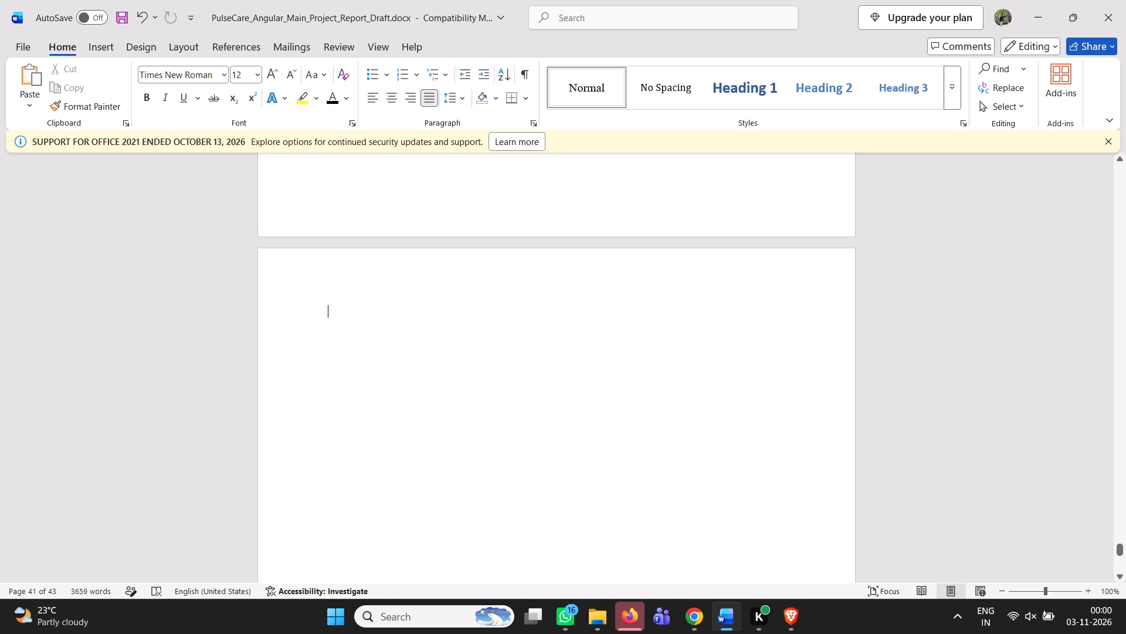
pyautogui.press('BackSpace')
# Remove the empty paragraph and blank page directly before the "Appendix C – Test Case Table (Complete Before Submission)" heading.
pyautogui.scroll(-7, 494, 440)
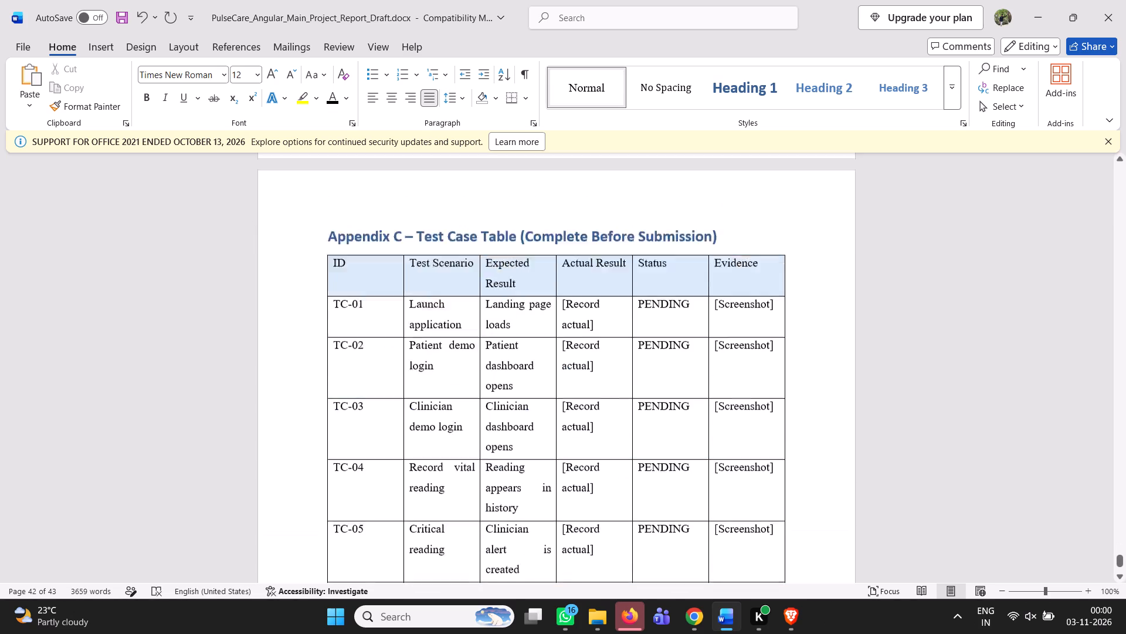
pyautogui.scroll(1, 494, 440)
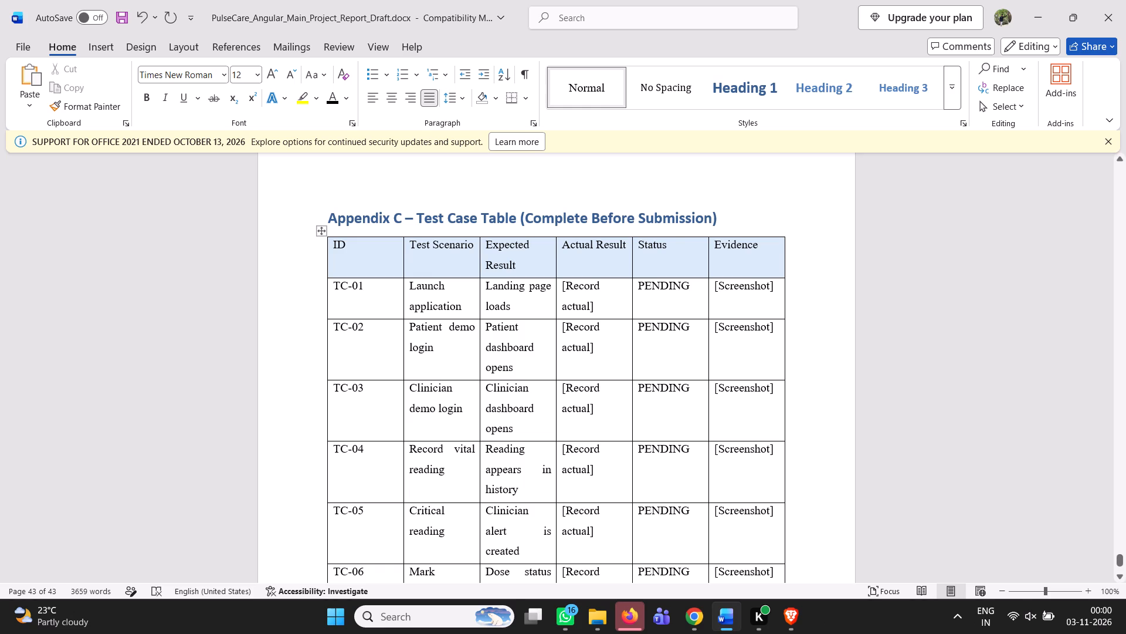
pyautogui.scroll(-4, 540, 400)
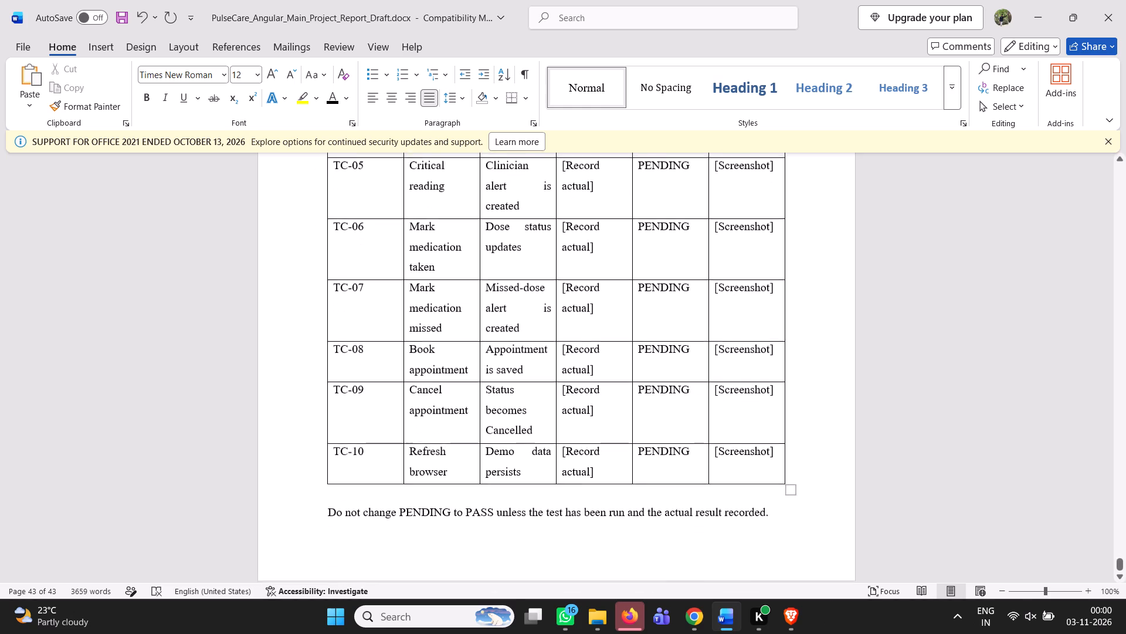
pyautogui.scroll(3, 540, 400)
pyautogui.scroll(-1, 540, 400)
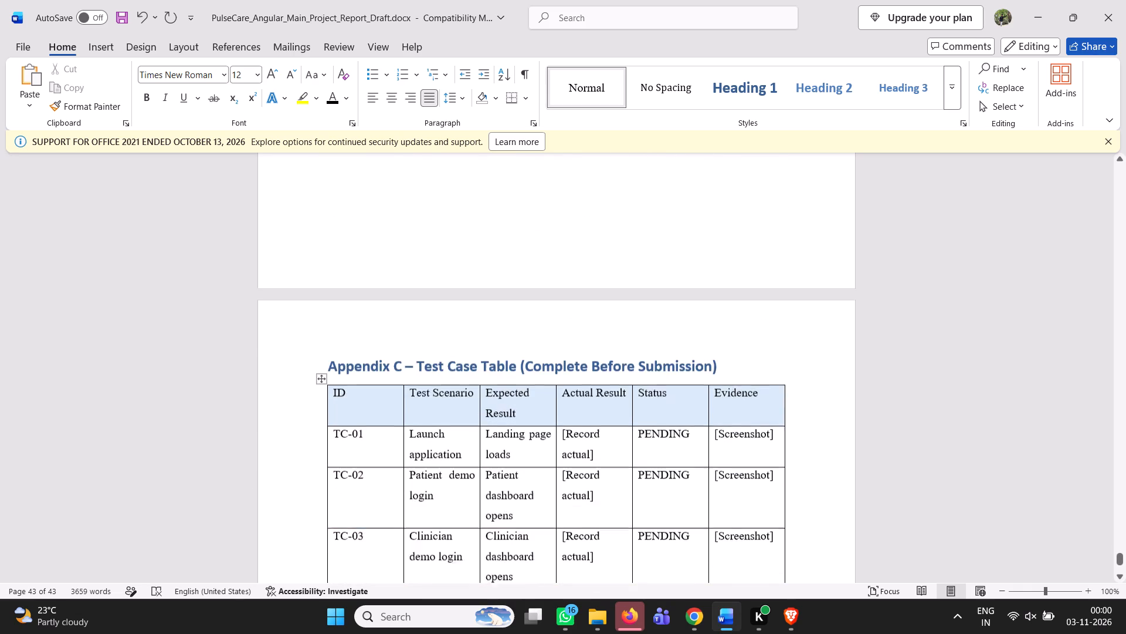
pyautogui.scroll(2, 540, 400)
pyautogui.scroll(-2, 427, 571)
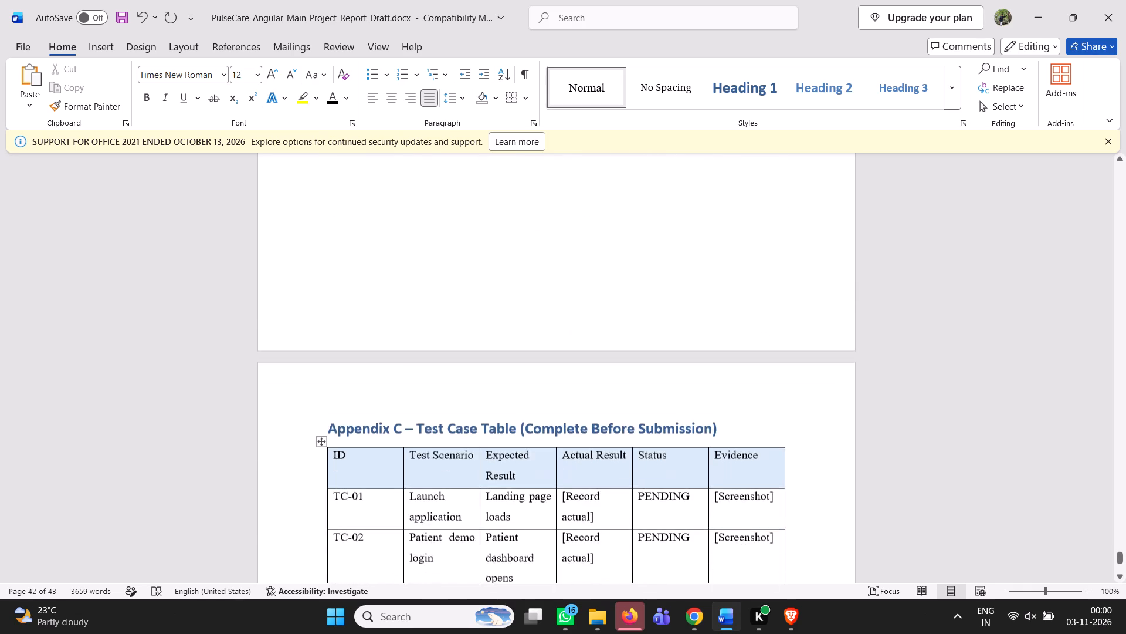
pyautogui.click(313, 373)
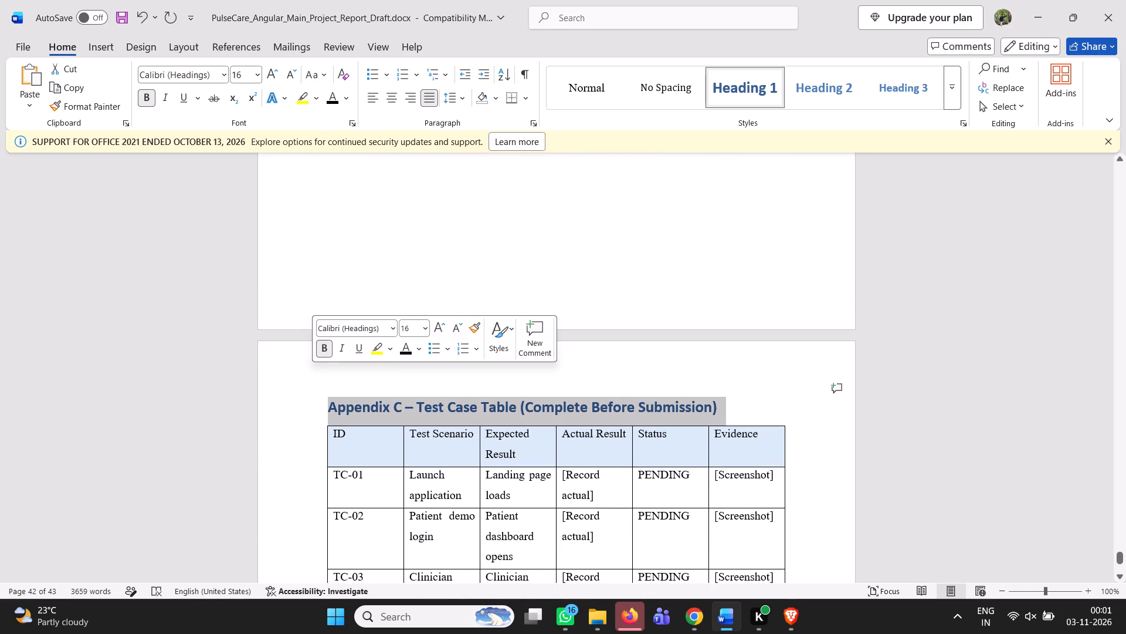
pyautogui.click(316, 383)
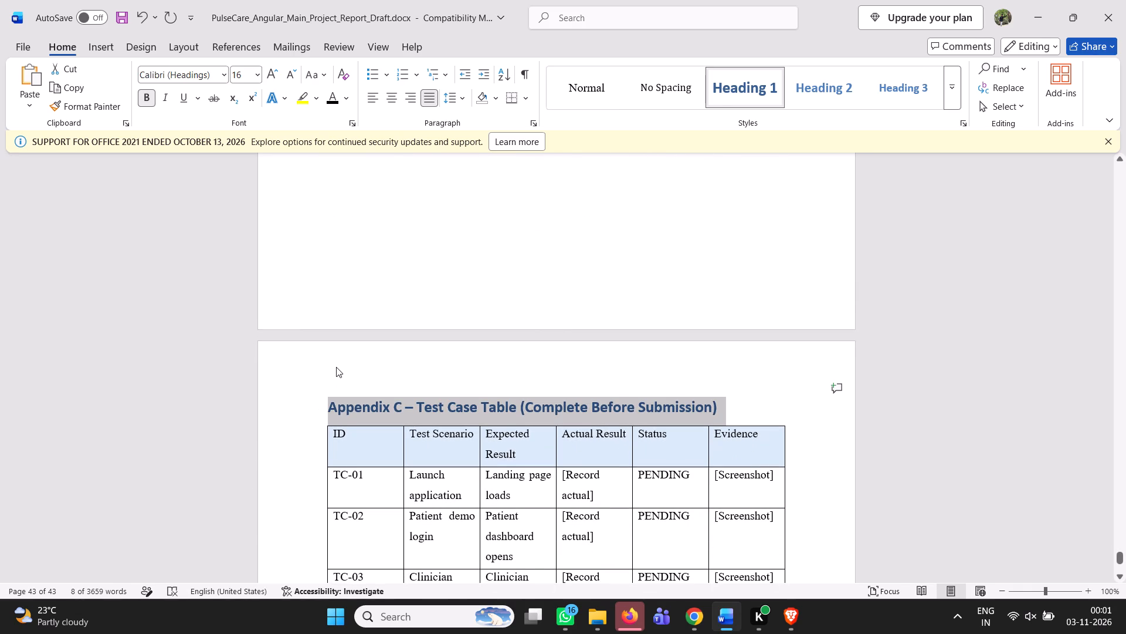
pyautogui.click(336, 367)
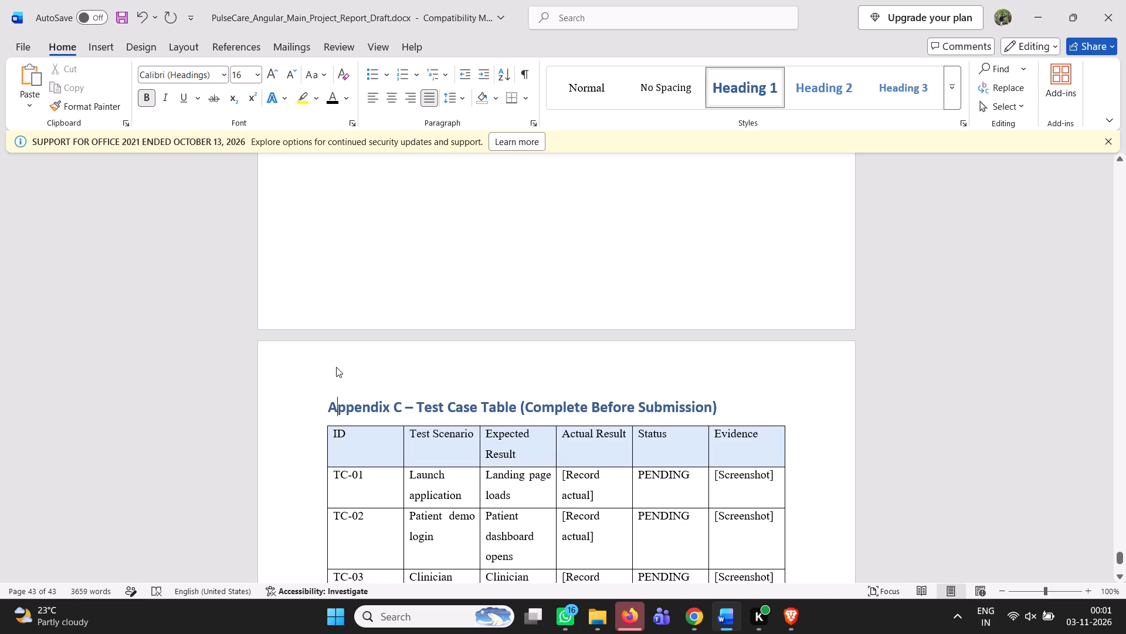
pyautogui.press('Left')
pyautogui.press('BackSpace')
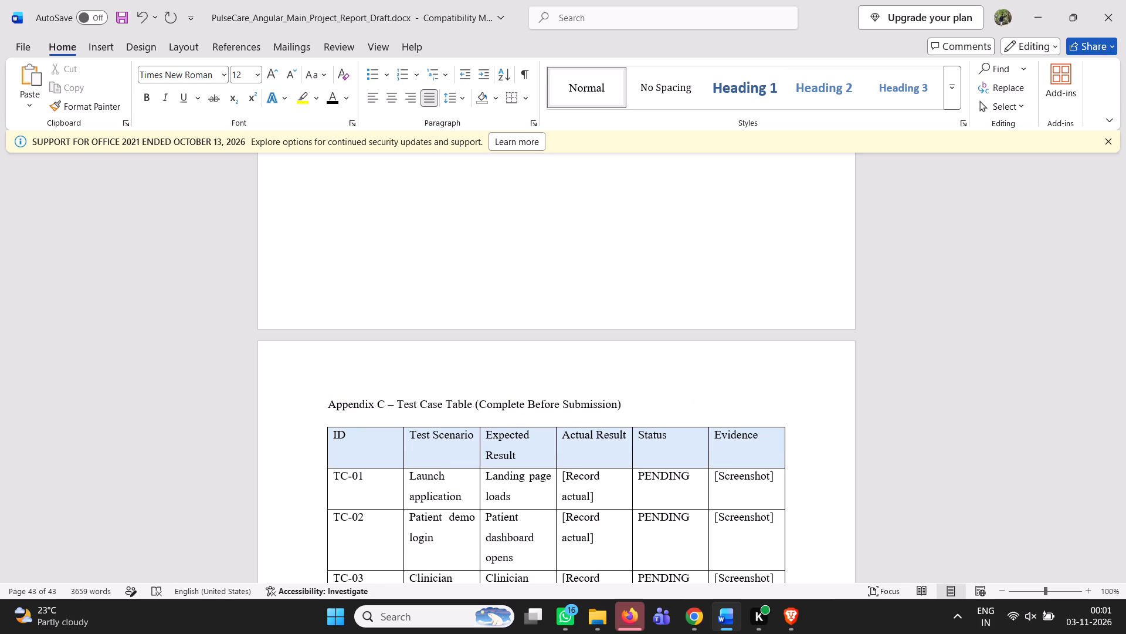
pyautogui.press('BackSpace')
# Delete the remaining blank pages between the end of section 16 and the Appendix C heading.
pyautogui.scroll(13, 336, 367)
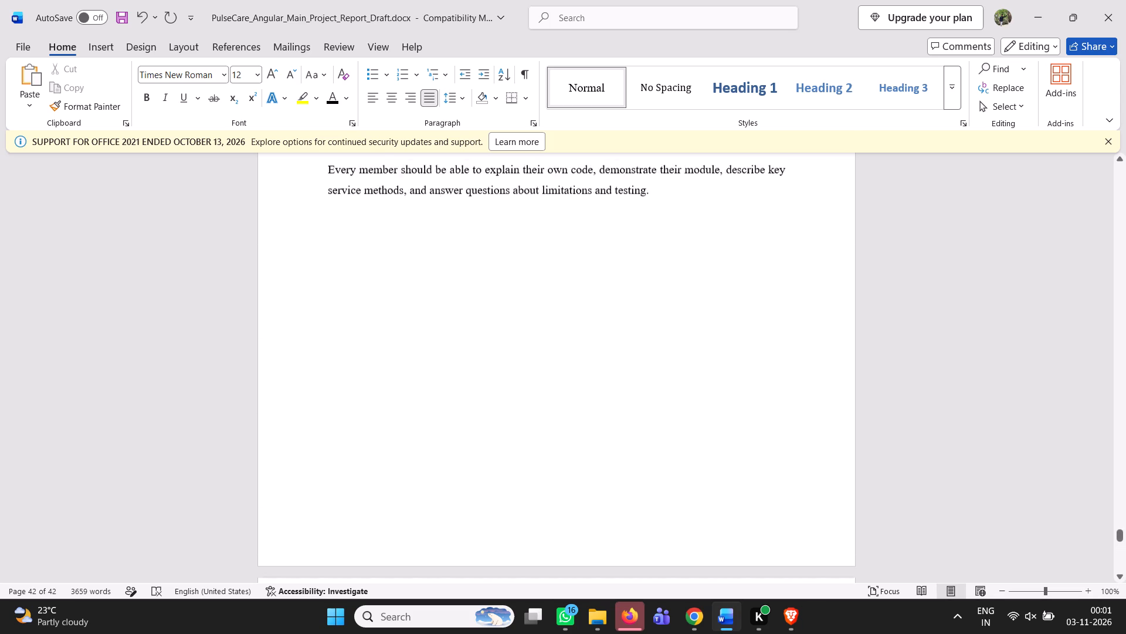
pyautogui.scroll(2, 336, 367)
pyautogui.scroll(-11, 336, 367)
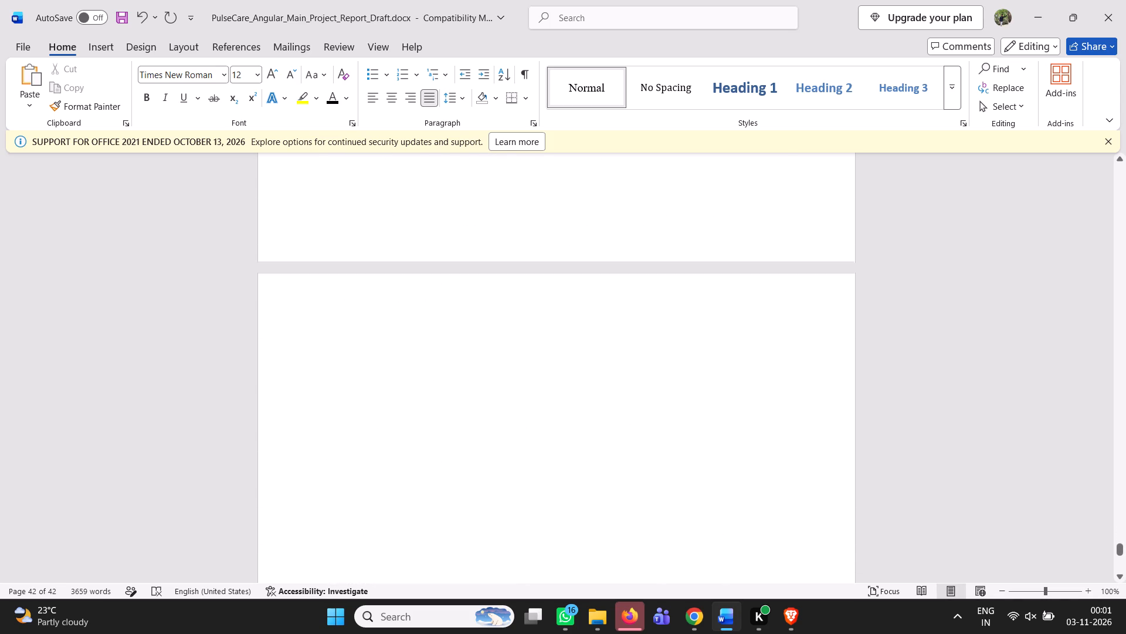
pyautogui.scroll(-8, 336, 367)
pyautogui.scroll(3, 336, 367)
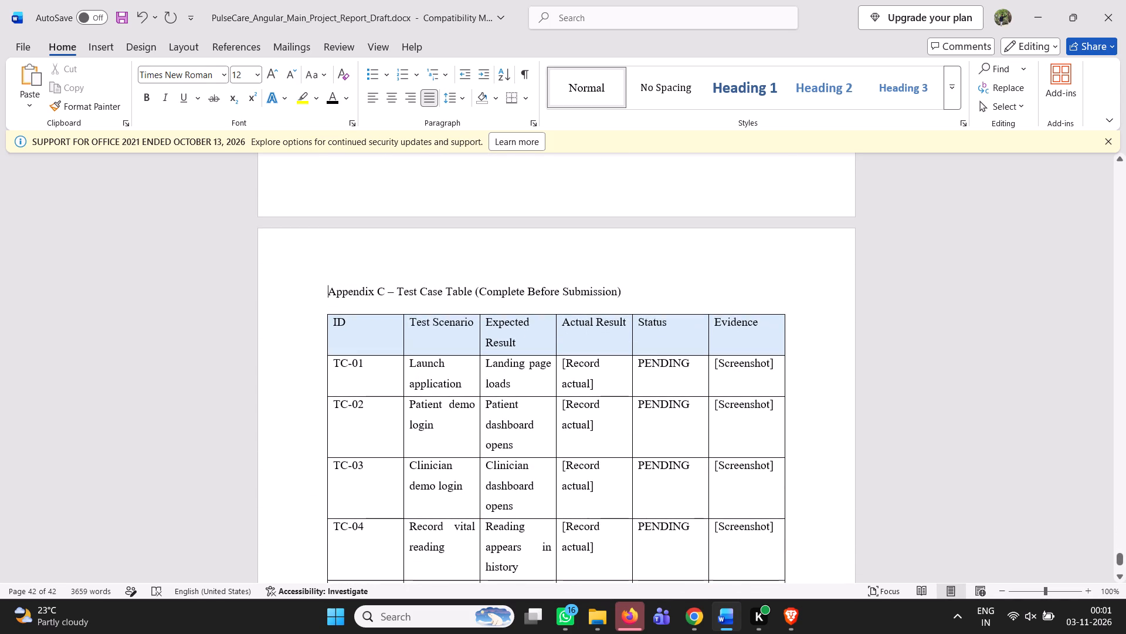
pyautogui.press('BackSpace')
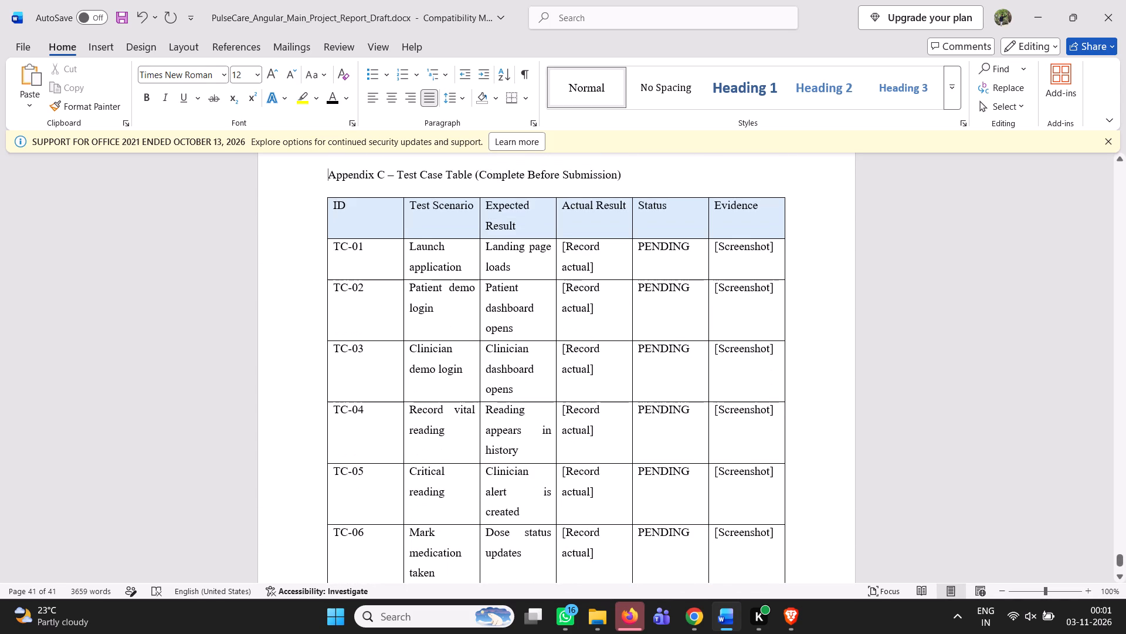
pyautogui.press('BackSpace')
pyautogui.scroll(6, 336, 367)
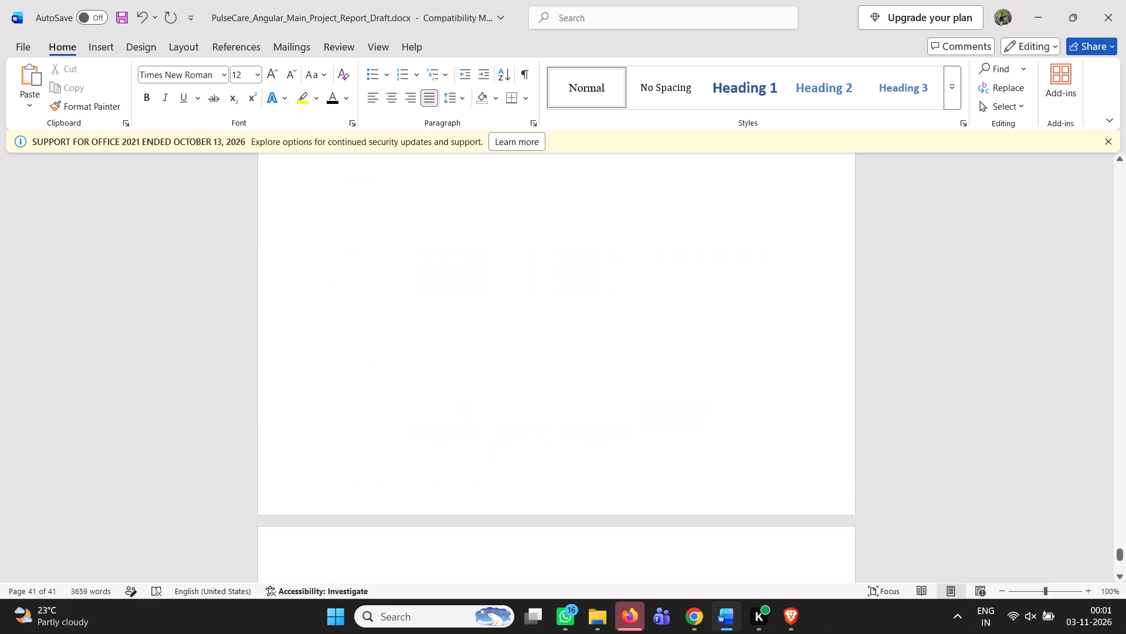
pyautogui.scroll(7, 336, 367)
pyautogui.scroll(-5, 336, 367)
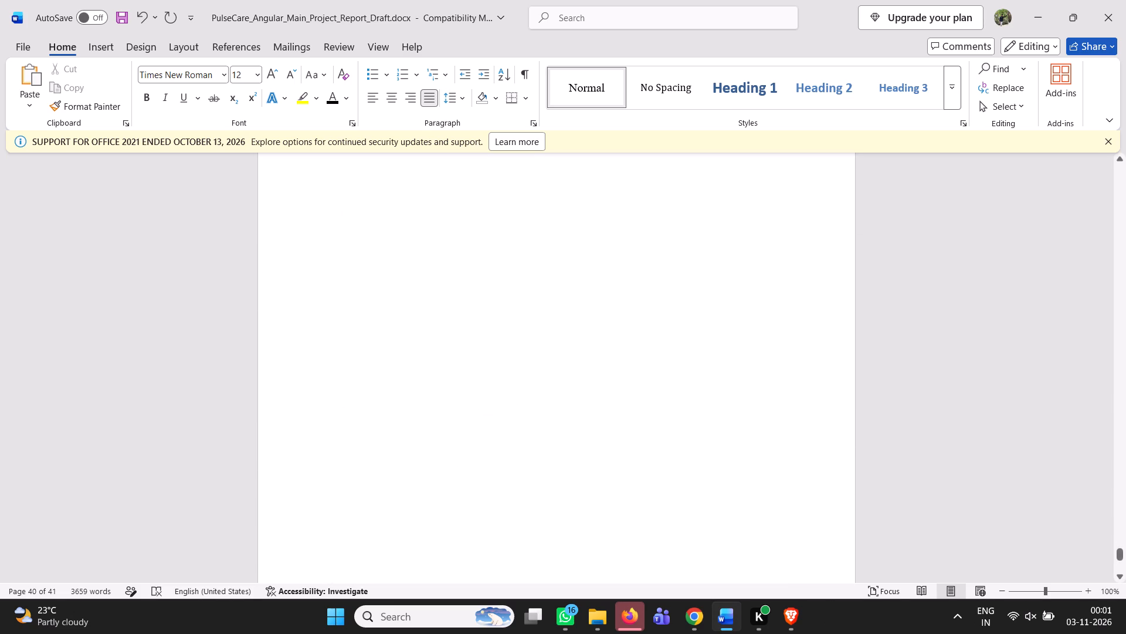
pyautogui.scroll(-4, 336, 367)
pyautogui.press('BackSpace')
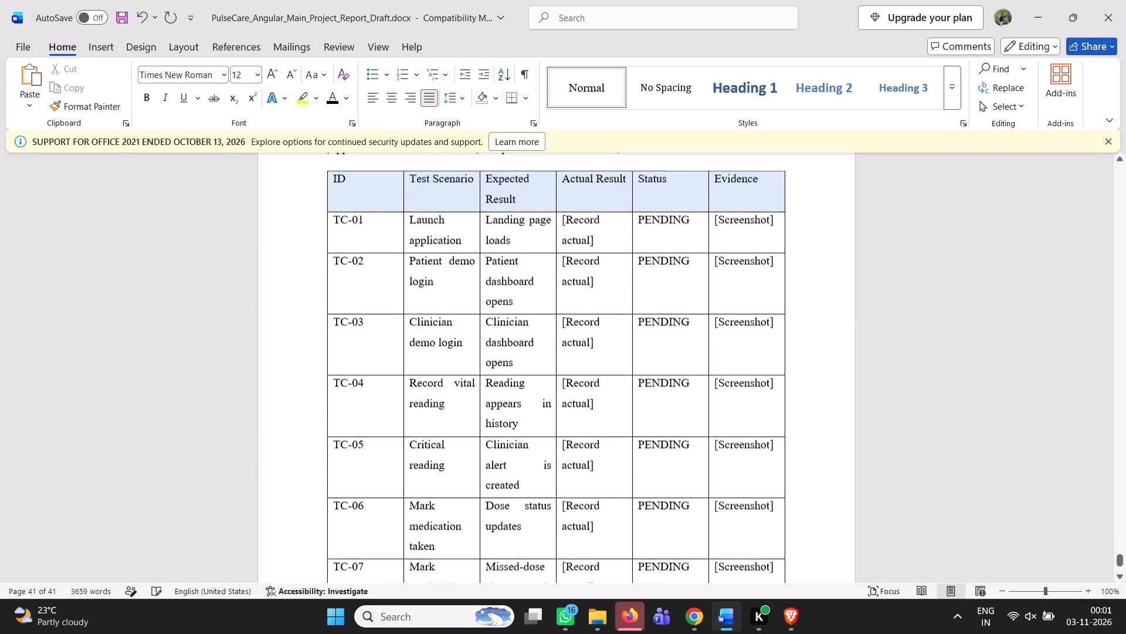
pyautogui.scroll(7, 336, 367)
pyautogui.scroll(-1, 336, 367)
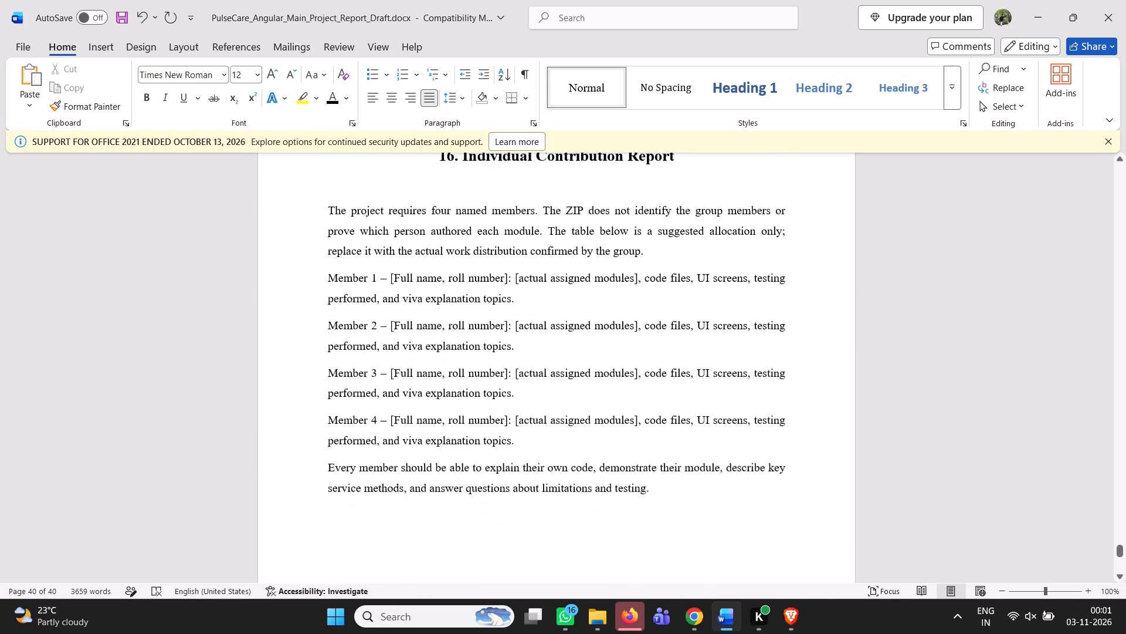
# Delete the dash after "Appendix C" in the test case table heading.
pyautogui.scroll(-1, 336, 367)
pyautogui.scroll(4, 336, 367)
pyautogui.scroll(-1, 336, 367)
pyautogui.scroll(2, 336, 367)
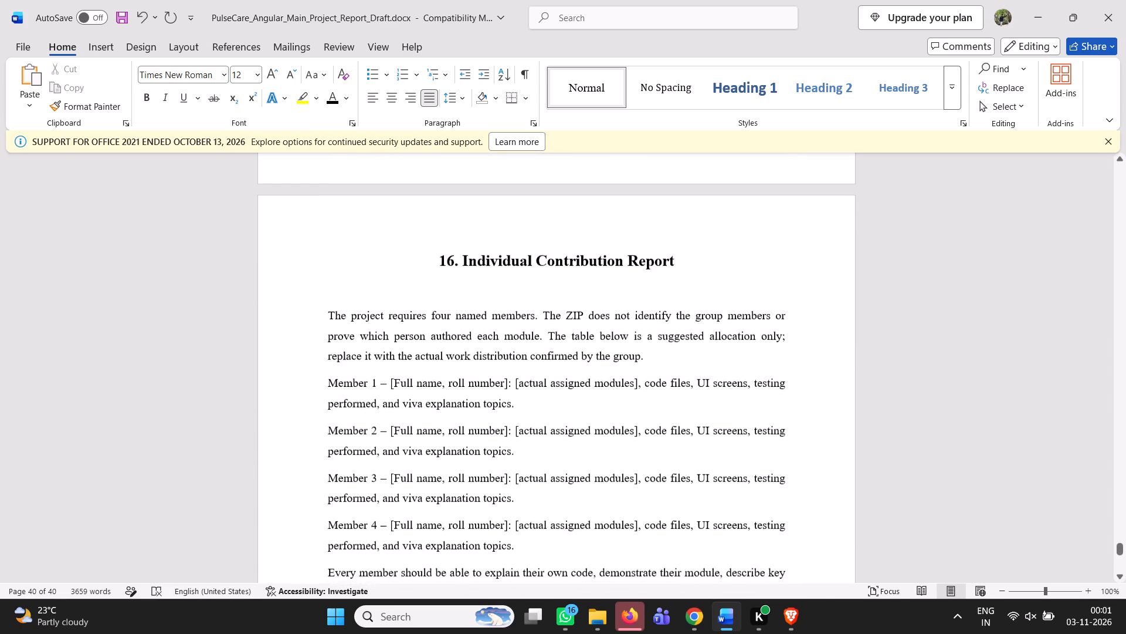
pyautogui.scroll(2, 336, 367)
pyautogui.scroll(-4, 336, 367)
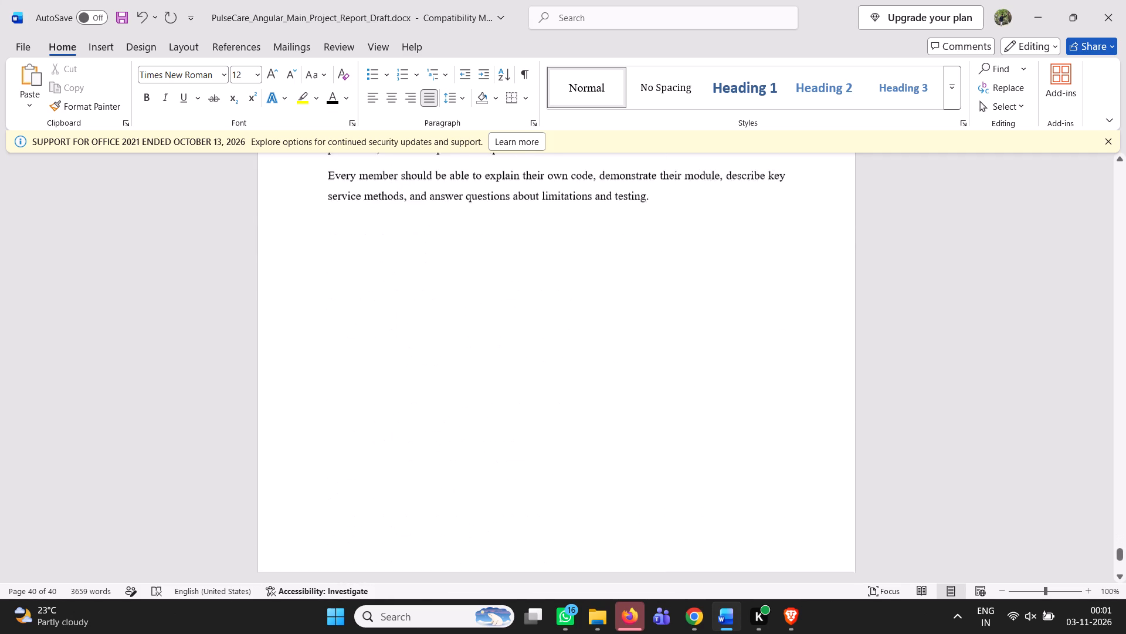
pyautogui.scroll(-4, 336, 367)
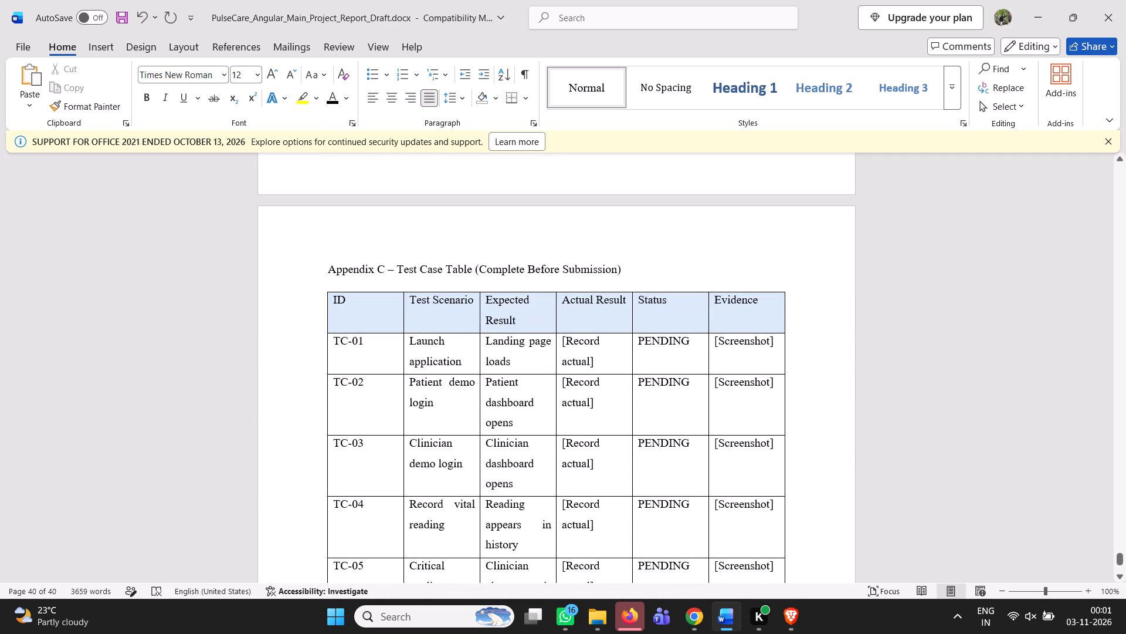
pyautogui.click(394, 271)
pyautogui.press('BackSpace')
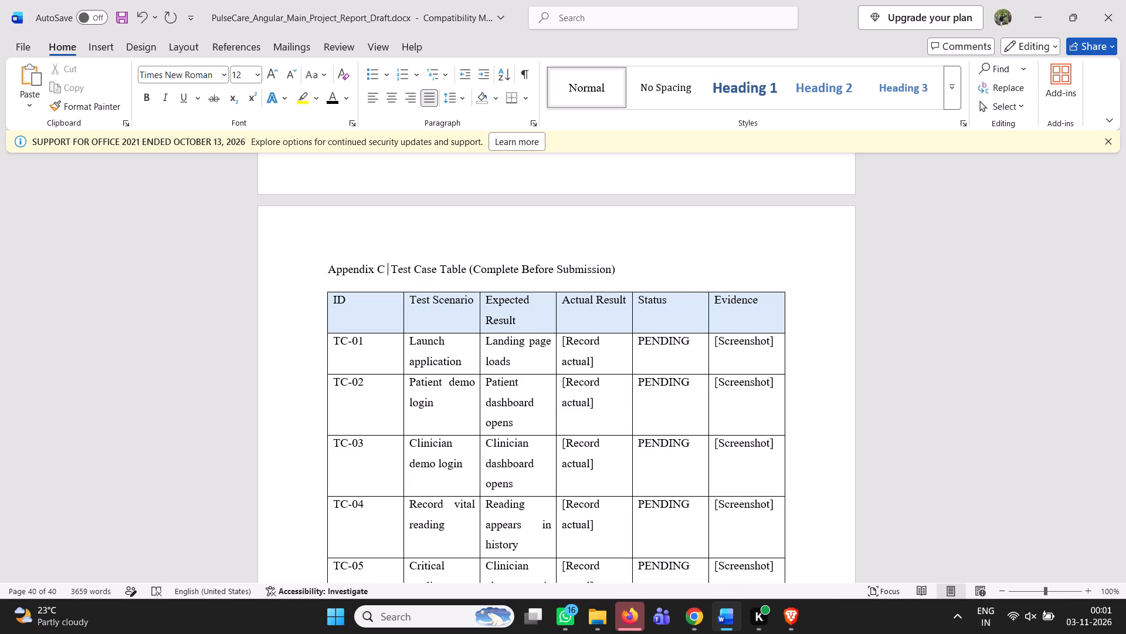
# Switch to Brave, resume playback of the paused KALYANI music video, and return to the report in Word.
pyautogui.hotkey('alt', 'Tab')
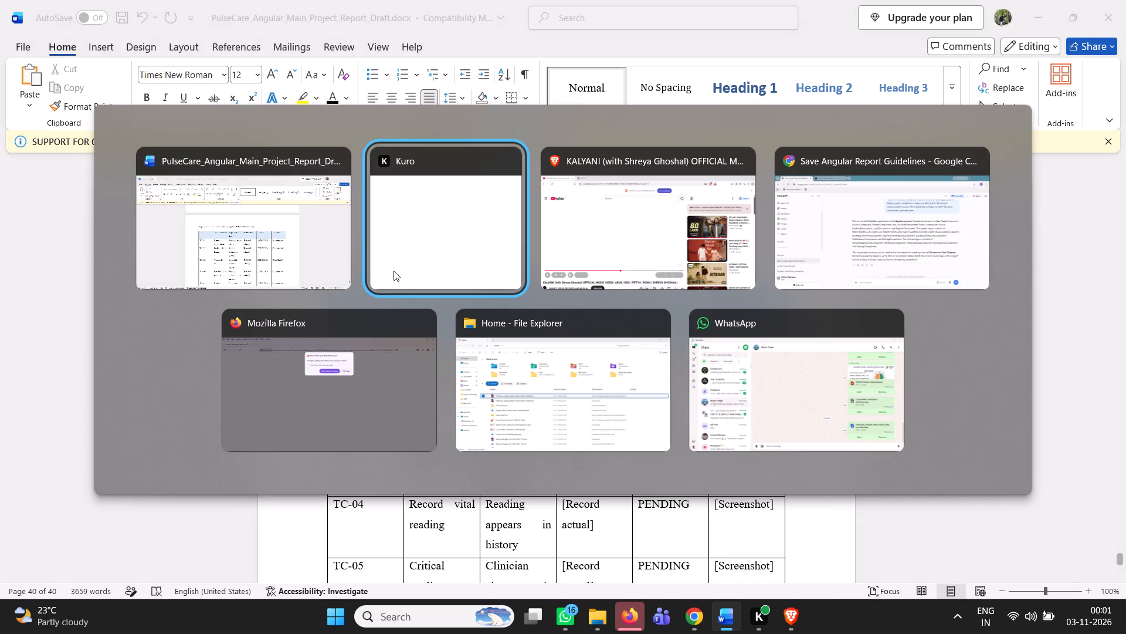
pyautogui.hotkey('alt', 'Tab')
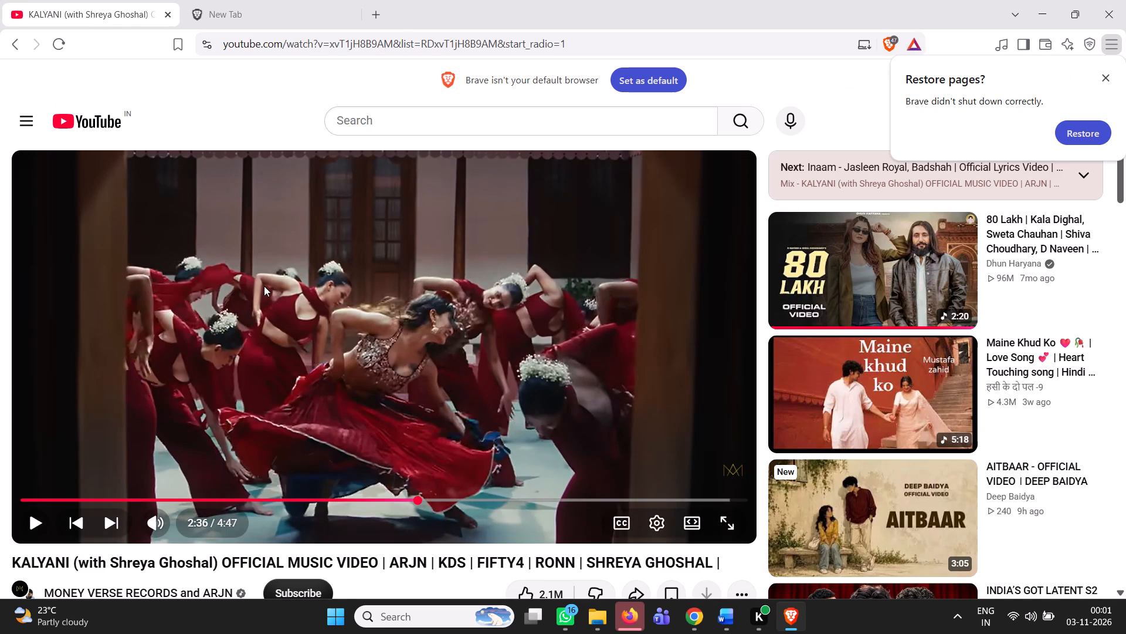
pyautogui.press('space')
pyautogui.hotkey('alt', 'Tab')
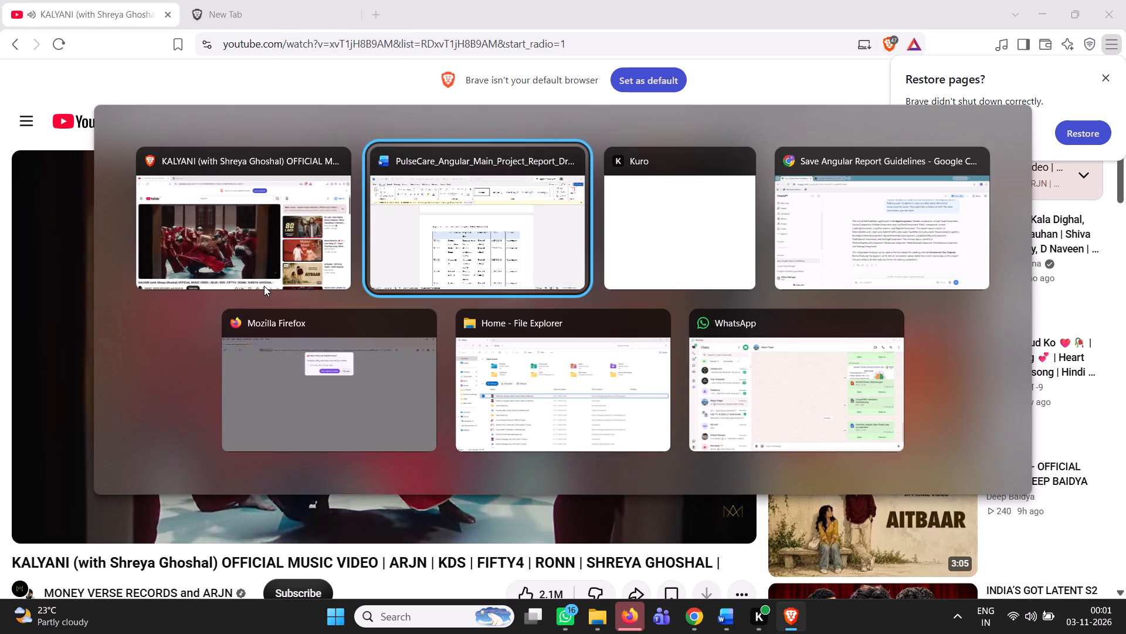
# Save the edited PulseCare report document under its existing name.
pyautogui.scroll(-1, 442, 382)
pyautogui.scroll(3, 442, 382)
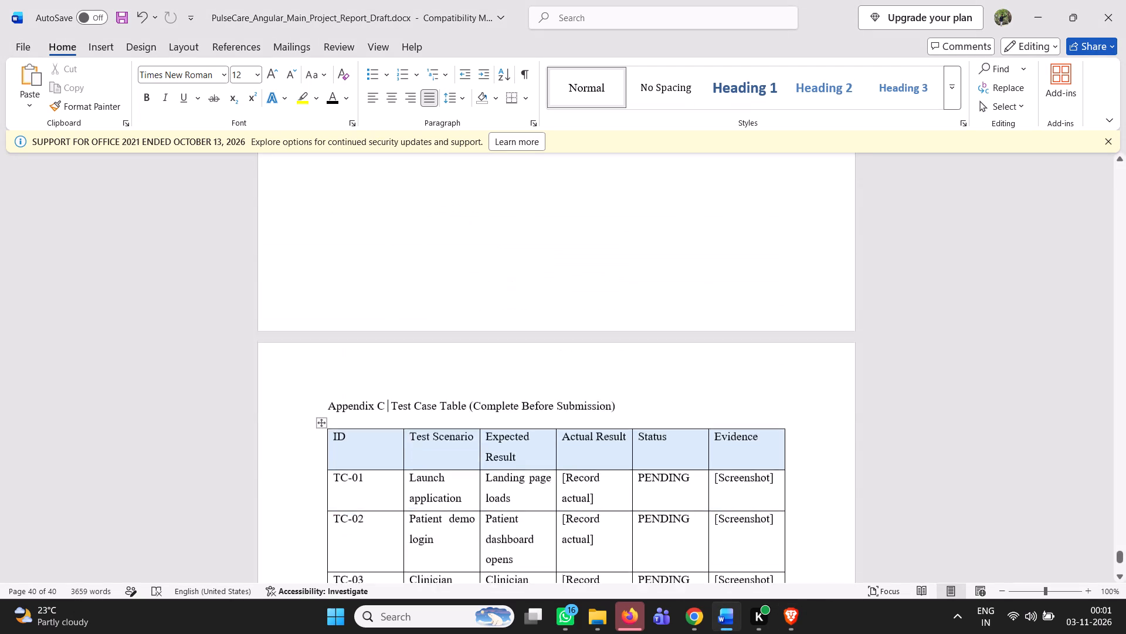
pyautogui.scroll(5, 442, 382)
pyautogui.scroll(-2, 442, 382)
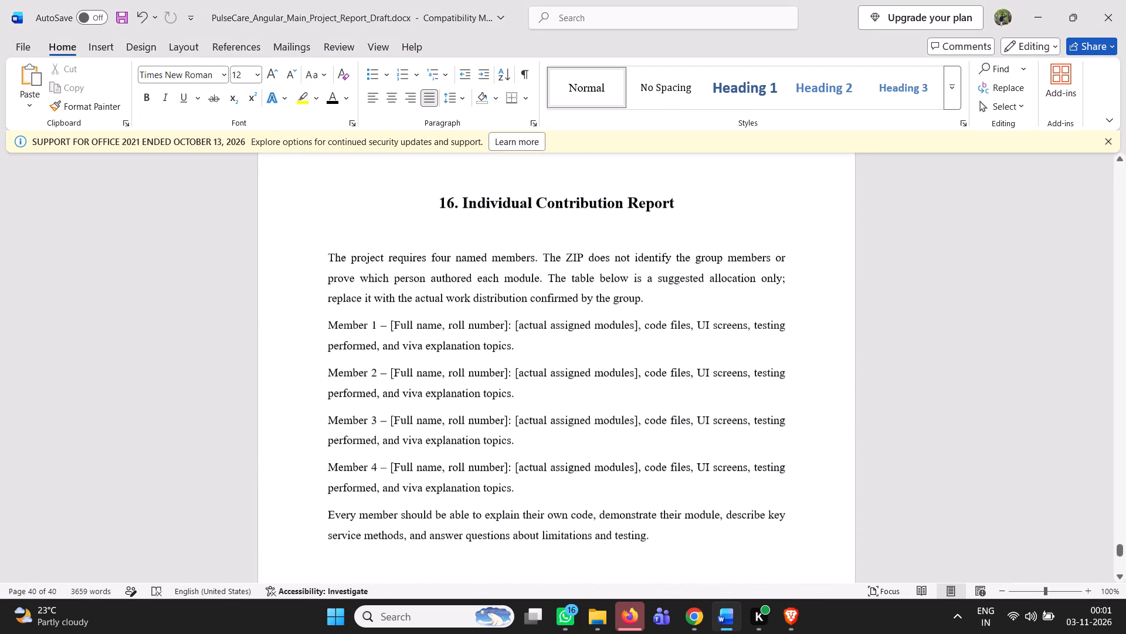
pyautogui.hotkey('ctrl', 's')
pyautogui.hotkey('ctrl', 's')
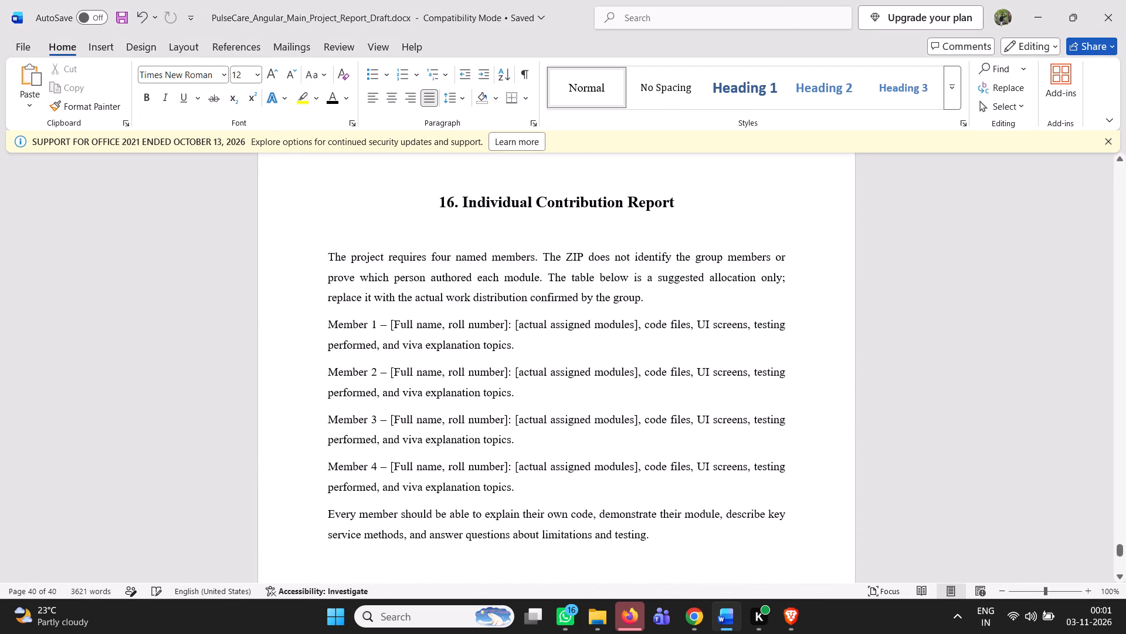
pyautogui.hotkey('ctrl', 's')
pyautogui.hotkey('ctrl', 's')
pyautogui.hotkey('ctrl', 's')
pyautogui.hotkey('ctrl', 's')
pyautogui.hotkey('ctrl', 's')
pyautogui.hotkey('ctrl', 's')
pyautogui.hotkey('ctrl', 's')
pyautogui.hotkey('ctrl', 's')
pyautogui.hotkey('ctrl', 's')
pyautogui.hotkey('ctrl', 's')
pyautogui.hotkey('ctrl', 's')
pyautogui.hotkey('ctrl', 's')
pyautogui.hotkey('ctrl', 's')
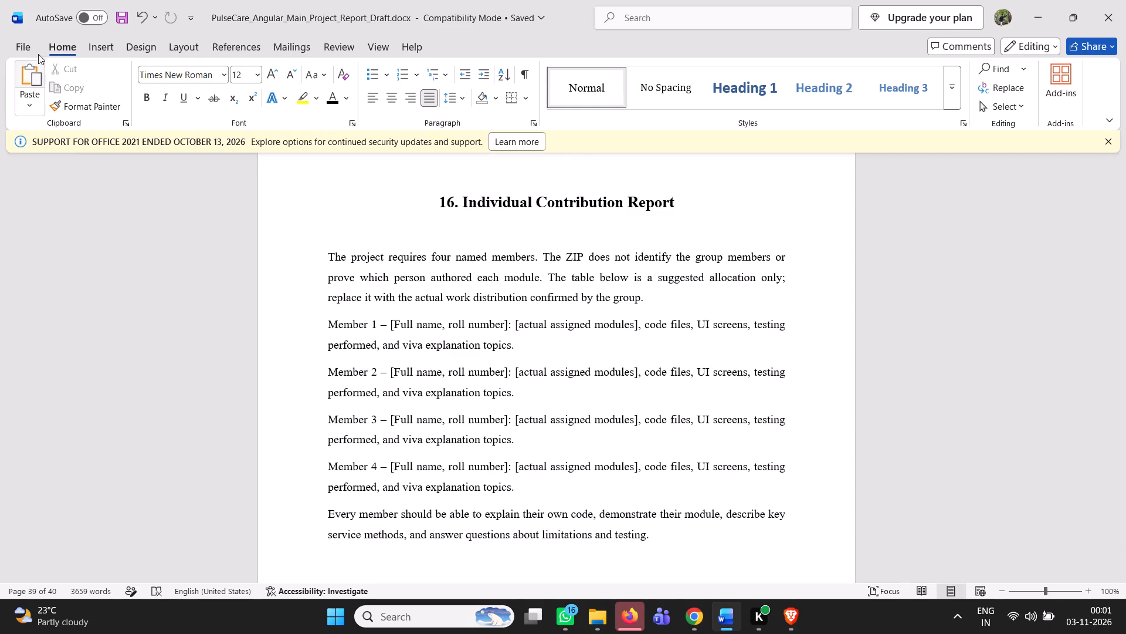
# Start saving a copy of the report, choosing the OneDrive - Personal folder as the location.
pyautogui.click(33, 48)
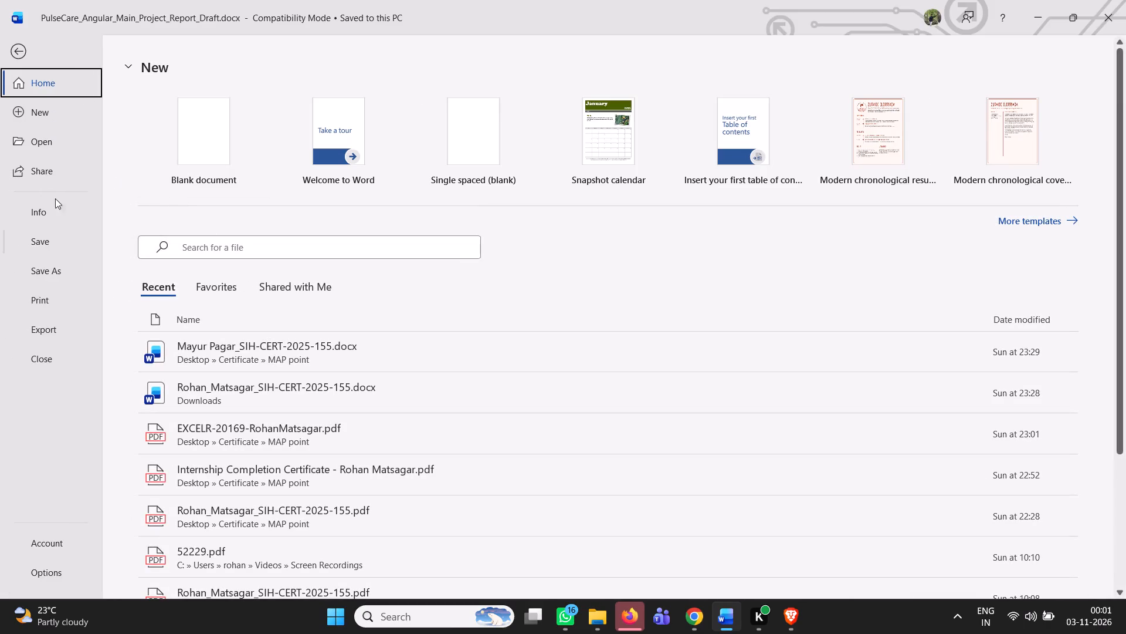
pyautogui.click(48, 272)
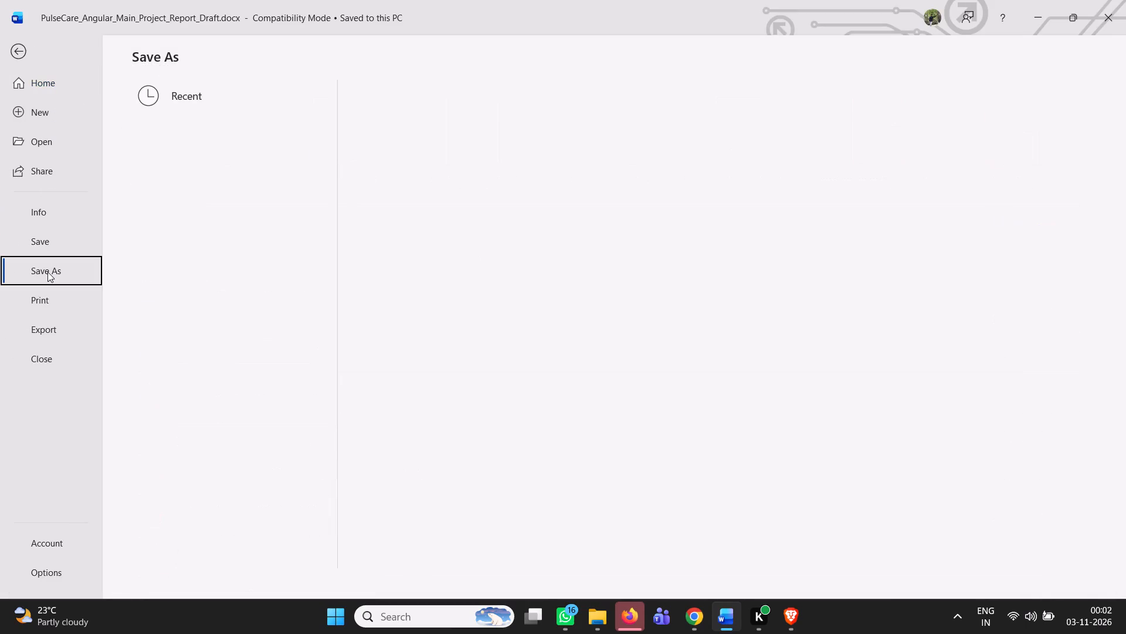
pyautogui.click(413, 108)
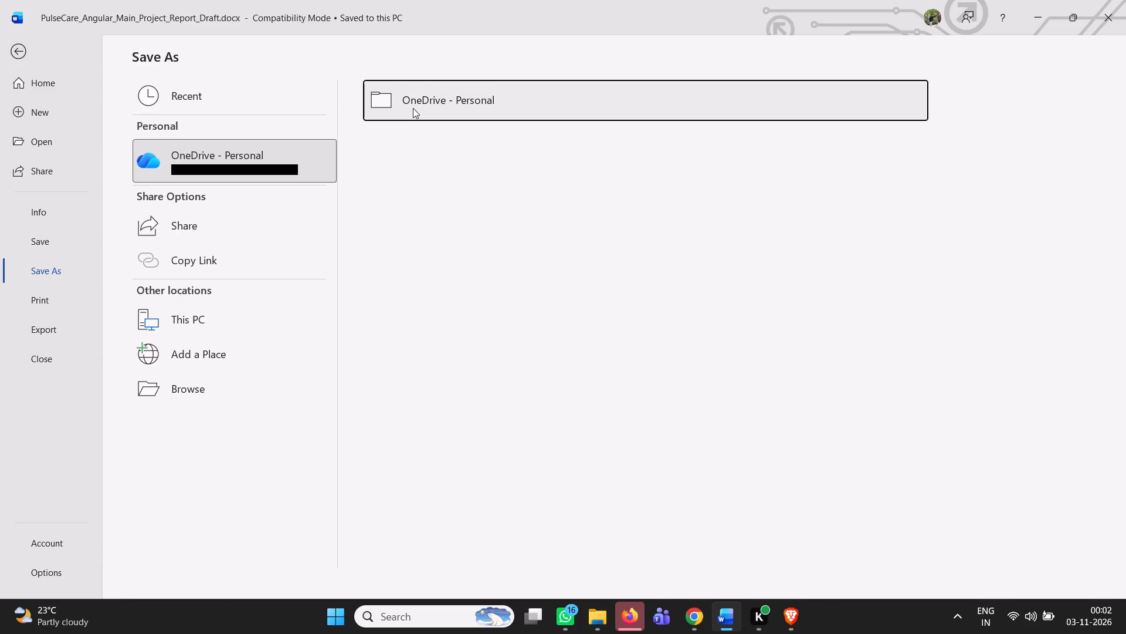
pyautogui.doubleClick(413, 108)
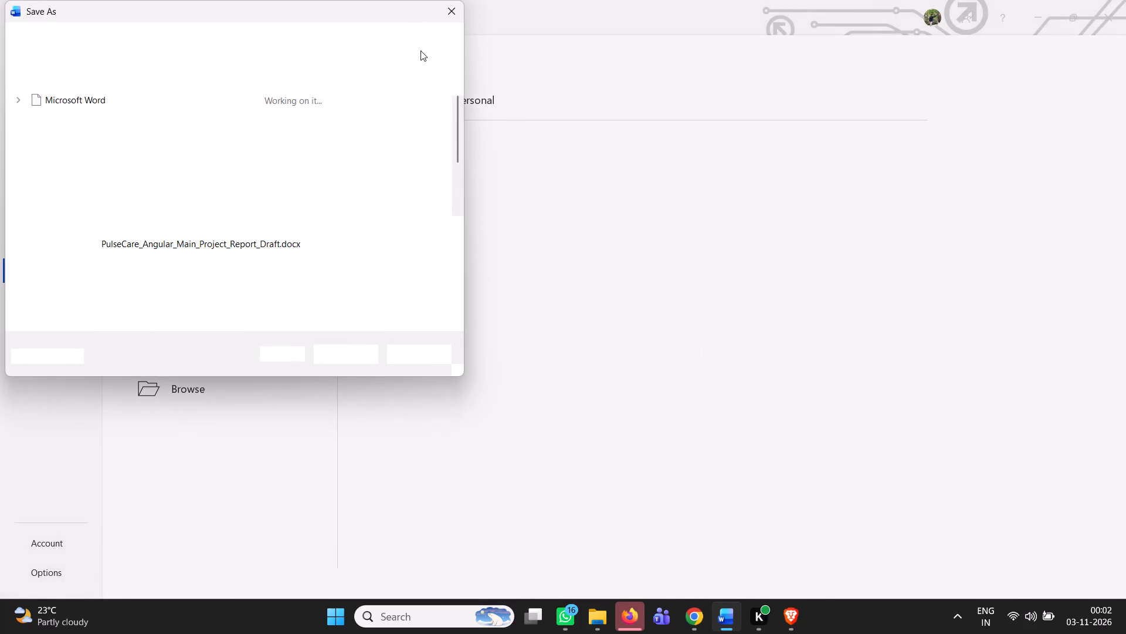
# Save the report as a Word Document in the MAP point folder, keeping its file name and accepting the upgrade to the newest format.
pyautogui.scroll(-1, 70, 170)
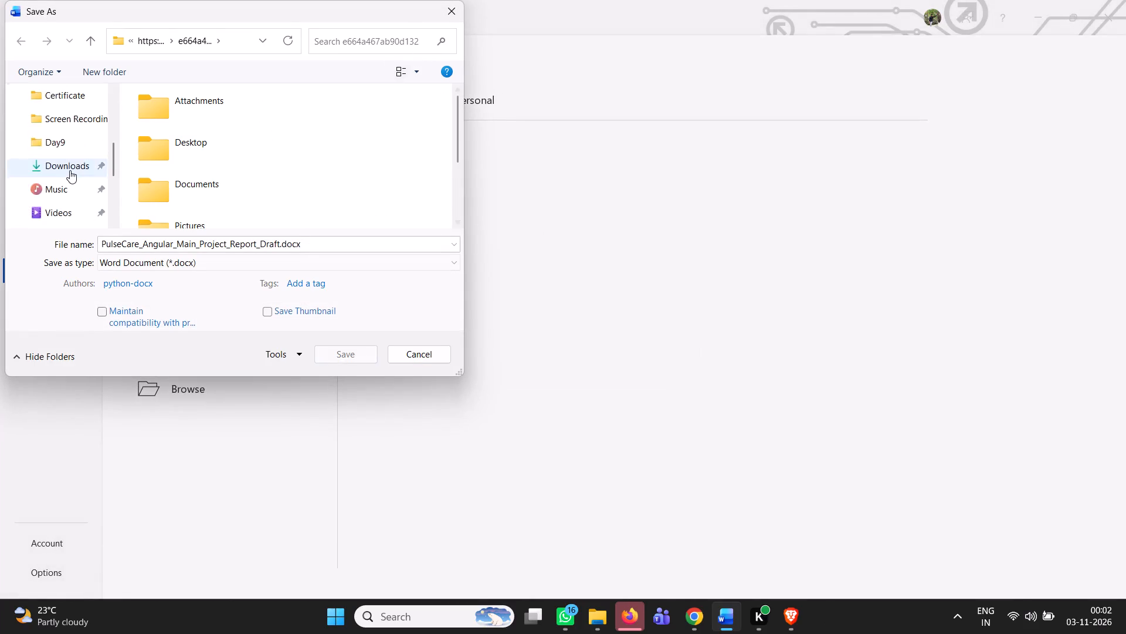
pyautogui.scroll(-1, 70, 170)
pyautogui.scroll(1, 70, 170)
pyautogui.scroll(-1, 59, 187)
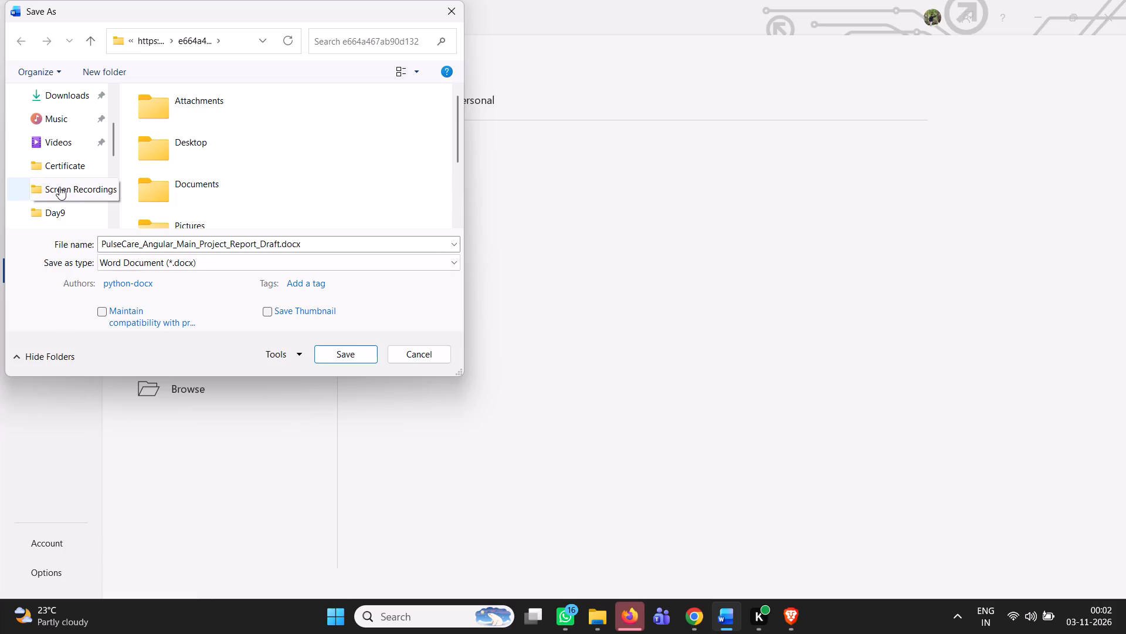
pyautogui.scroll(-1, 59, 187)
pyautogui.click(66, 173)
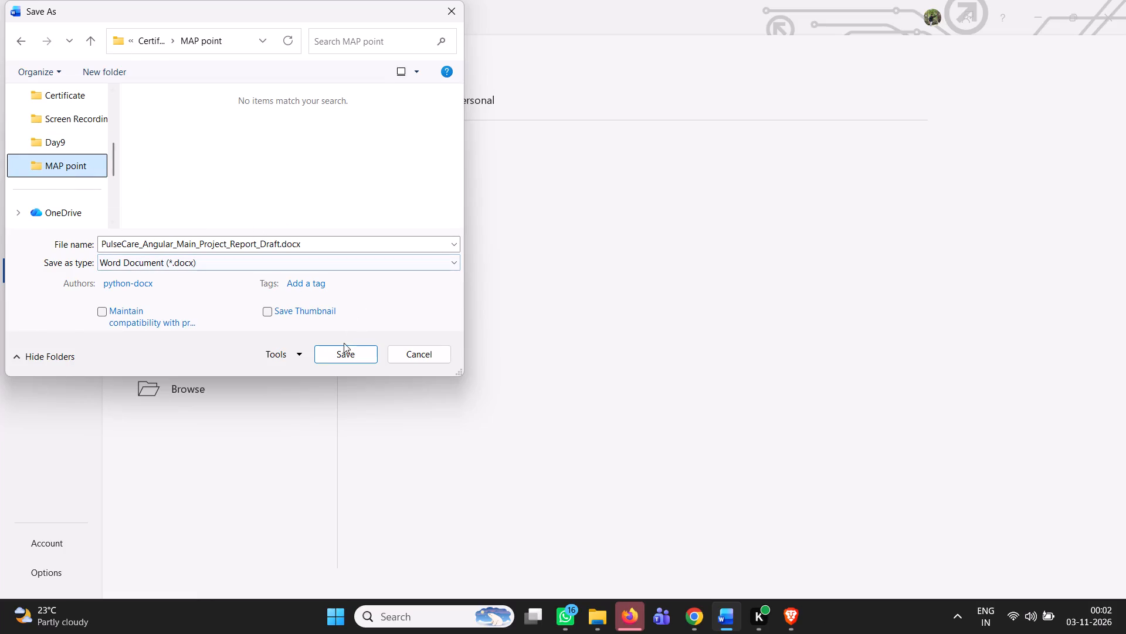
pyautogui.click(341, 358)
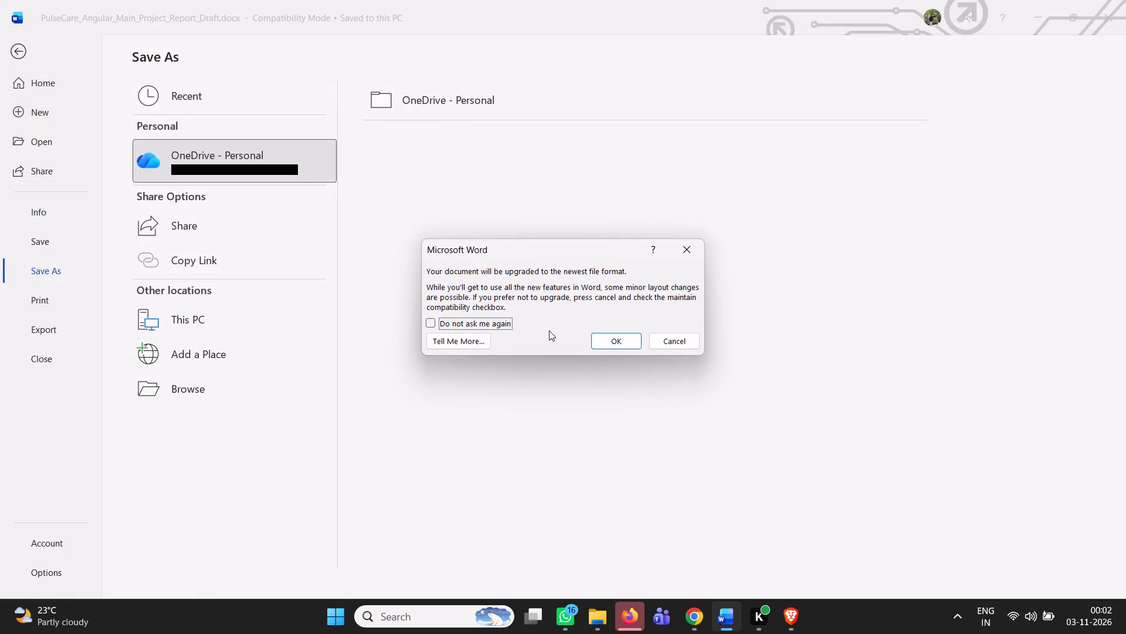
pyautogui.click(601, 342)
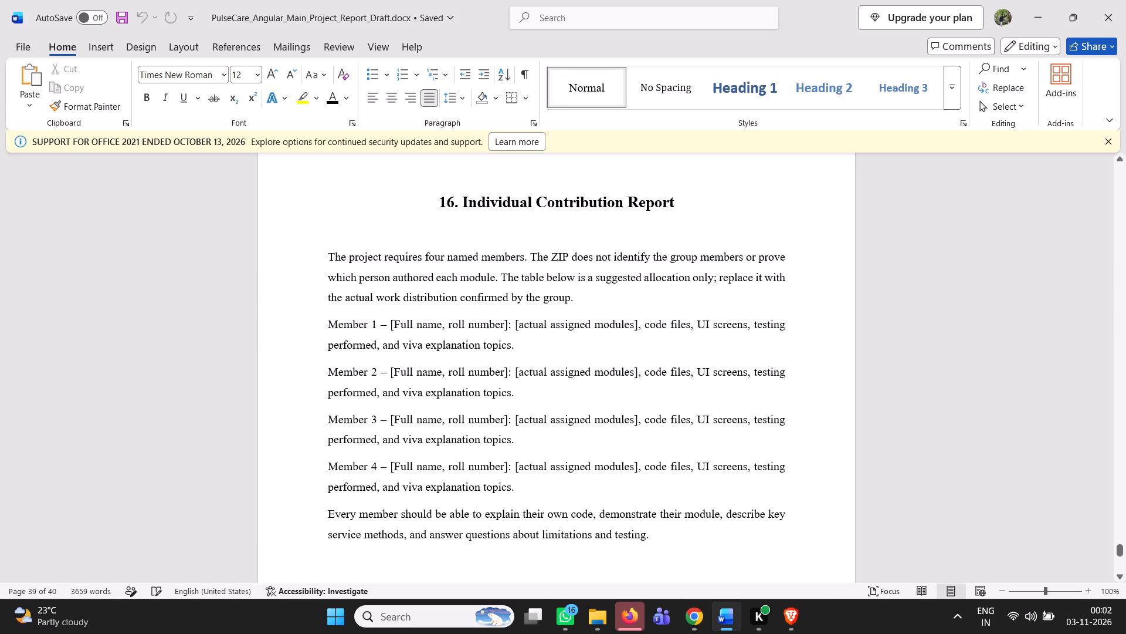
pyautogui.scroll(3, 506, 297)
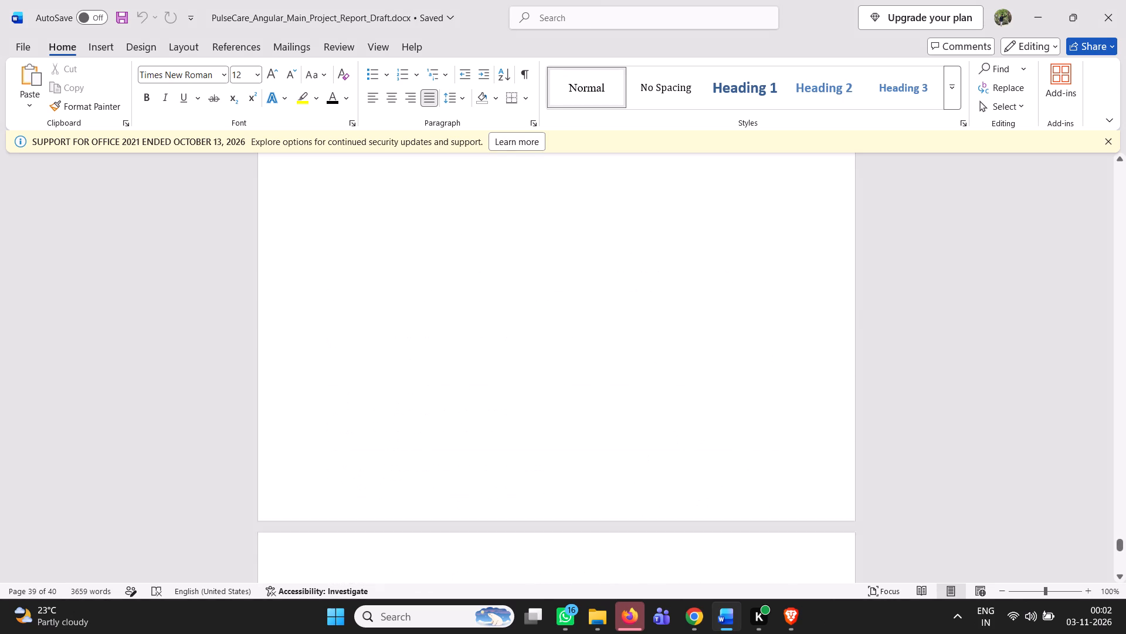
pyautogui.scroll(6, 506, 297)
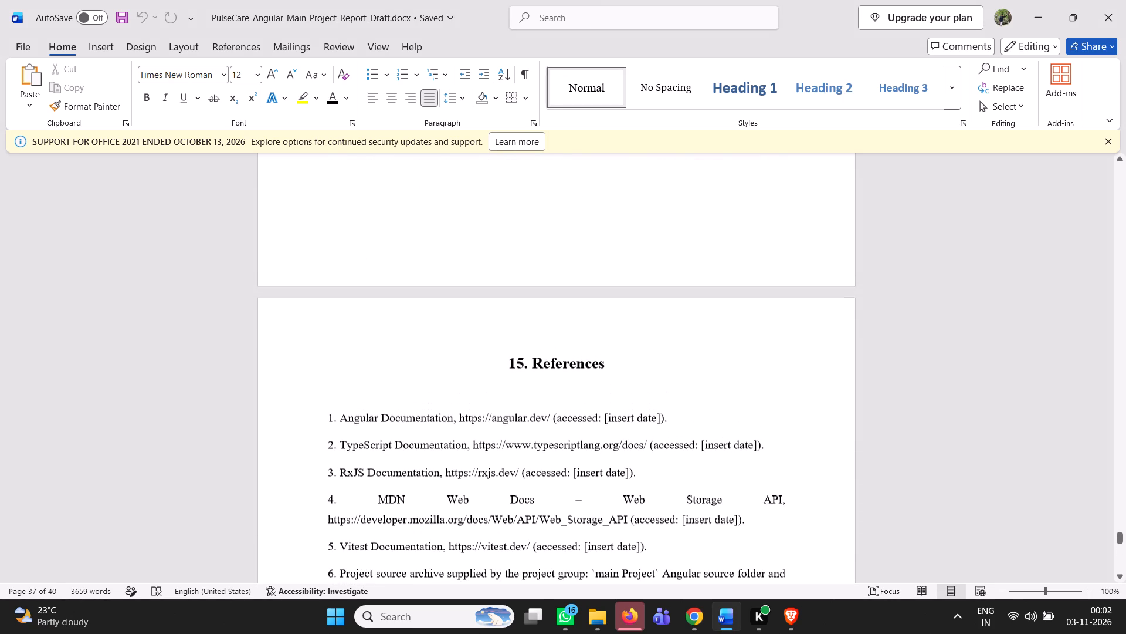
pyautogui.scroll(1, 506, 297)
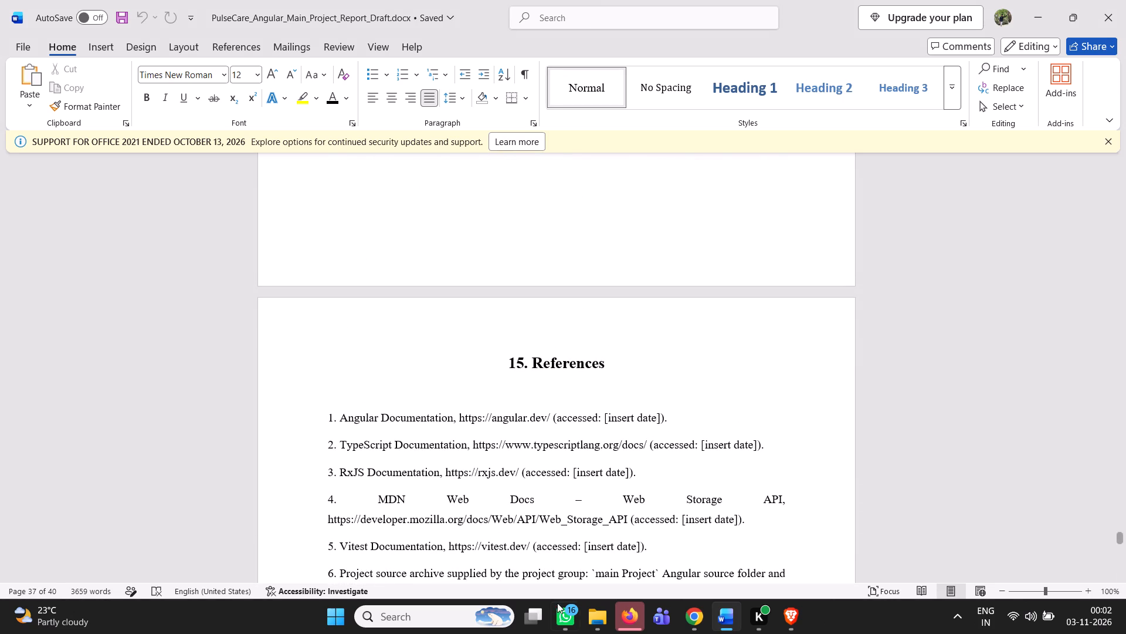